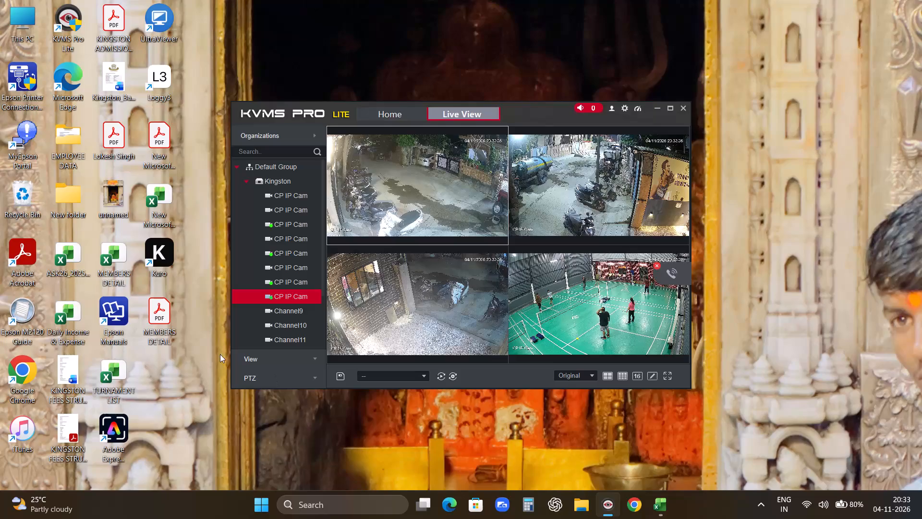
# Open the New Microsoft Excel Worksheet workbook from the desktop.
pyautogui.doubleClick(158, 204)
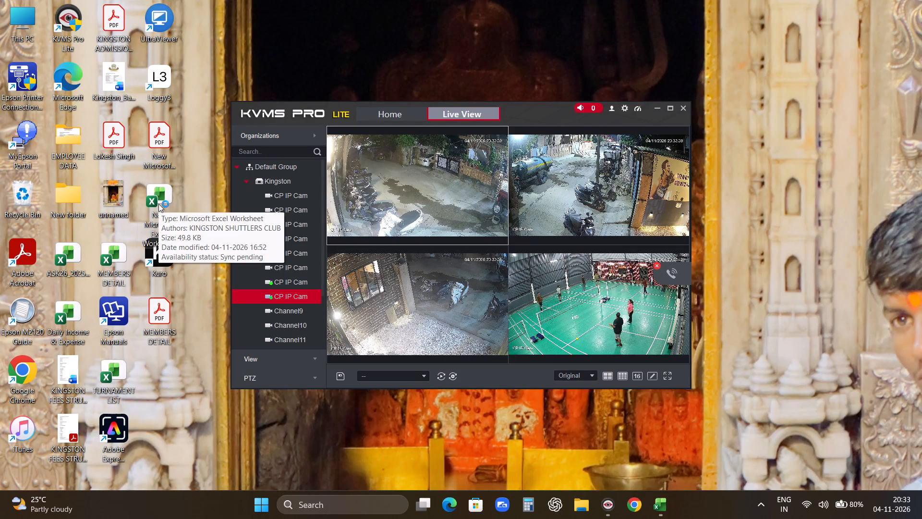
# Switch to the MEMBERS DETAIL workbook, look through the latest entries on Sheet2 and Sheet3, and close that workbook.
pyautogui.click(665, 511)
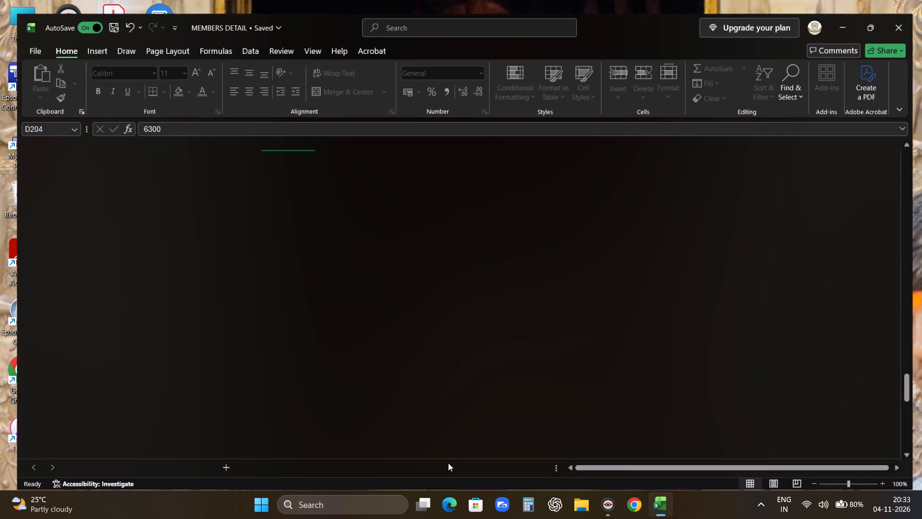
pyautogui.scroll(-5, 270, 378)
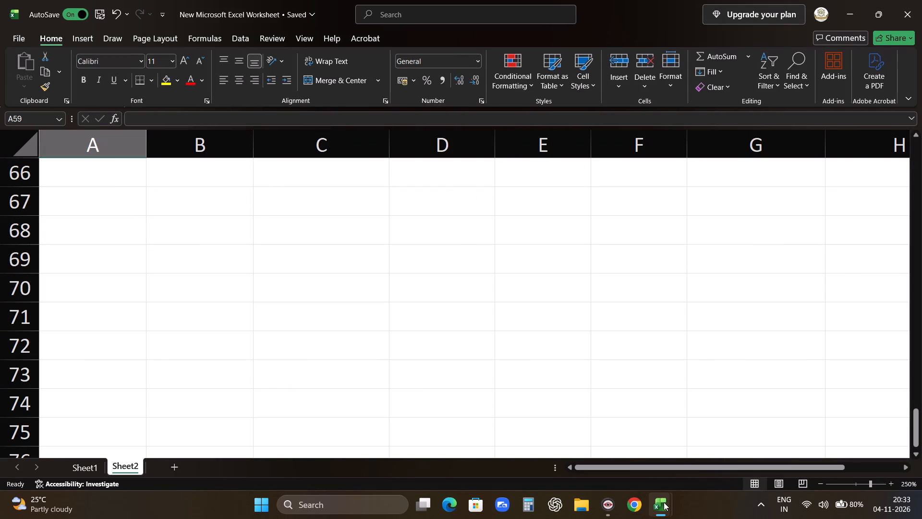
pyautogui.click(623, 462)
pyautogui.scroll(-2, 432, 370)
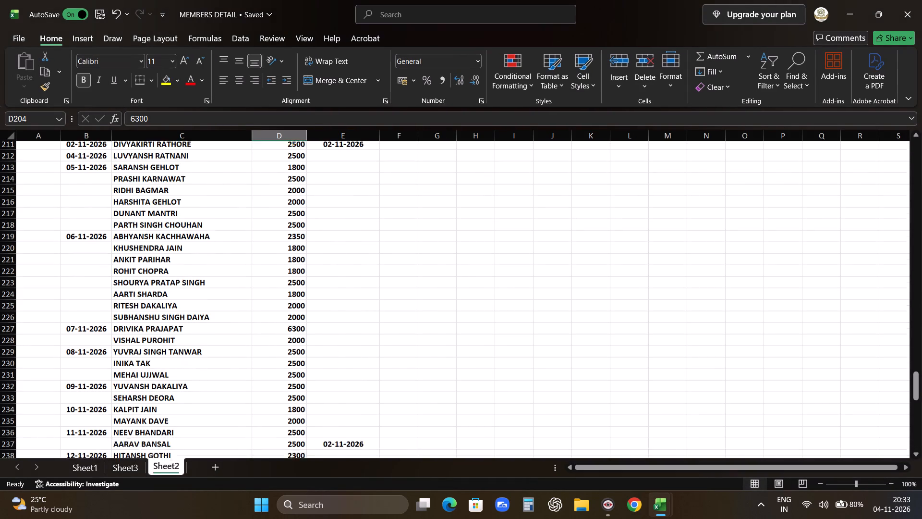
pyautogui.scroll(-10, 432, 370)
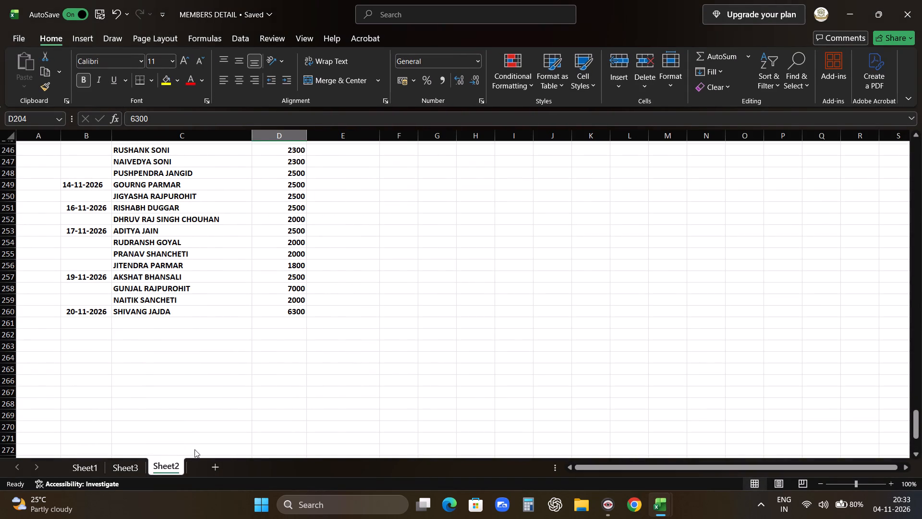
pyautogui.click(122, 472)
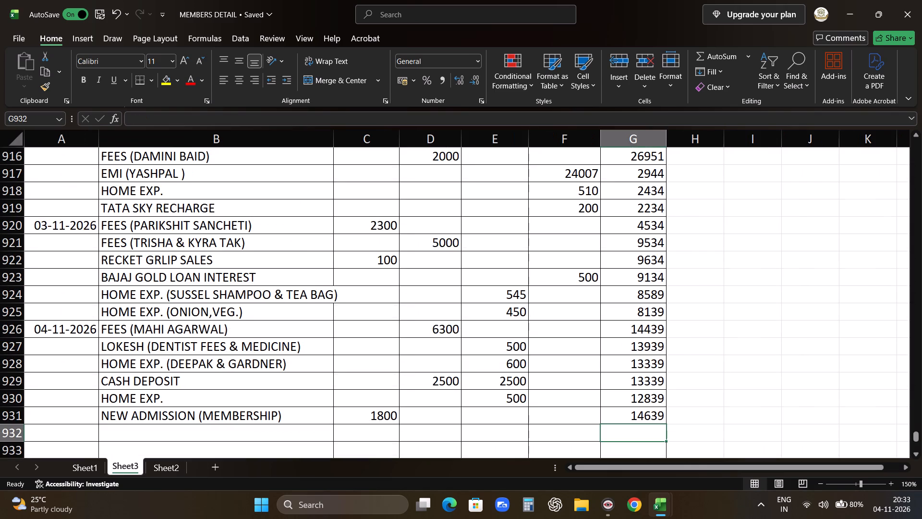
pyautogui.scroll(-1, 178, 407)
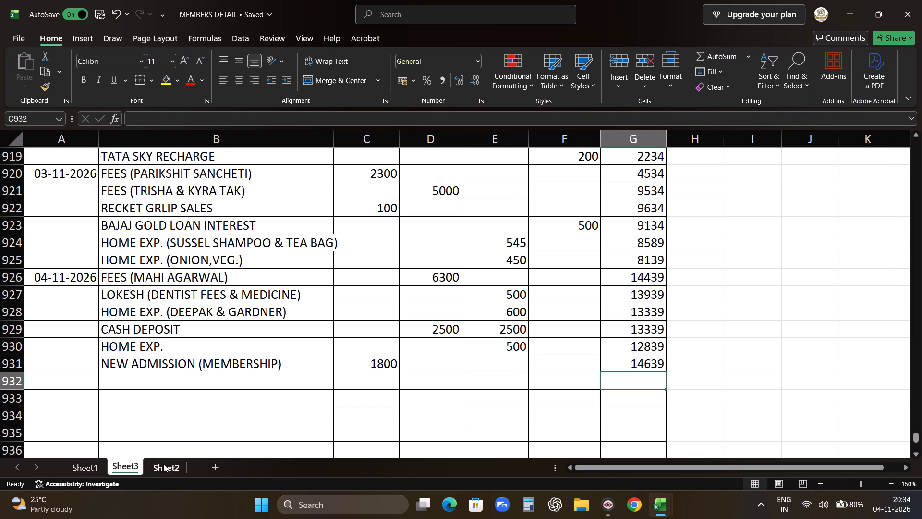
pyautogui.click(910, 20)
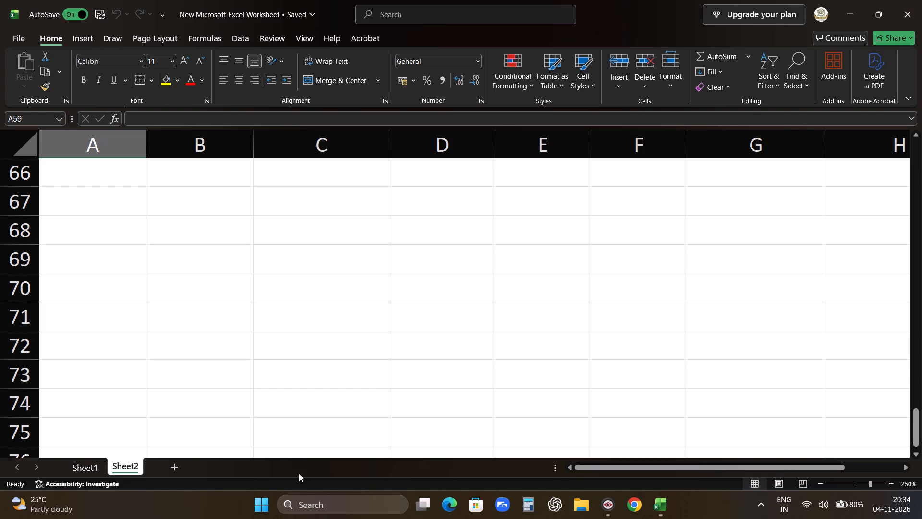
# Bring up the end of the employee list on Sheet2 and make the workbook window half-width at full screen height.
pyautogui.click(82, 464)
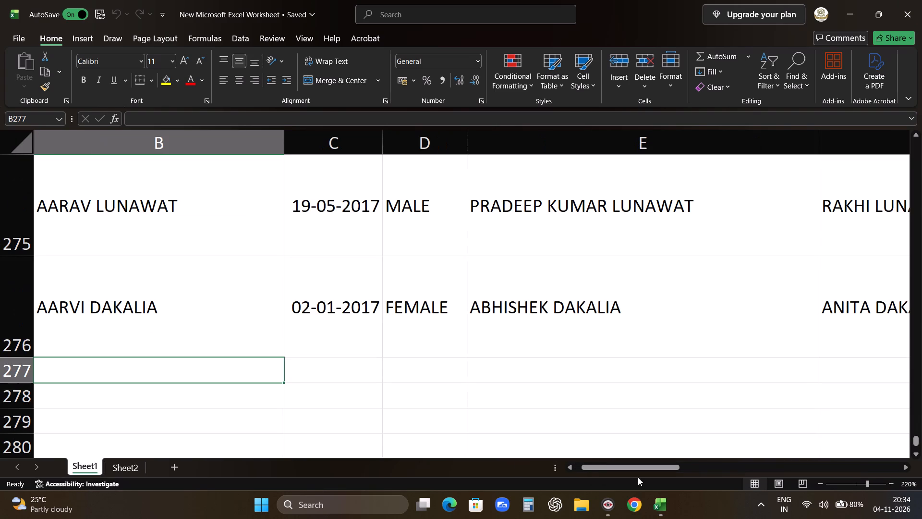
pyautogui.click(131, 469)
pyautogui.scroll(2, 205, 379)
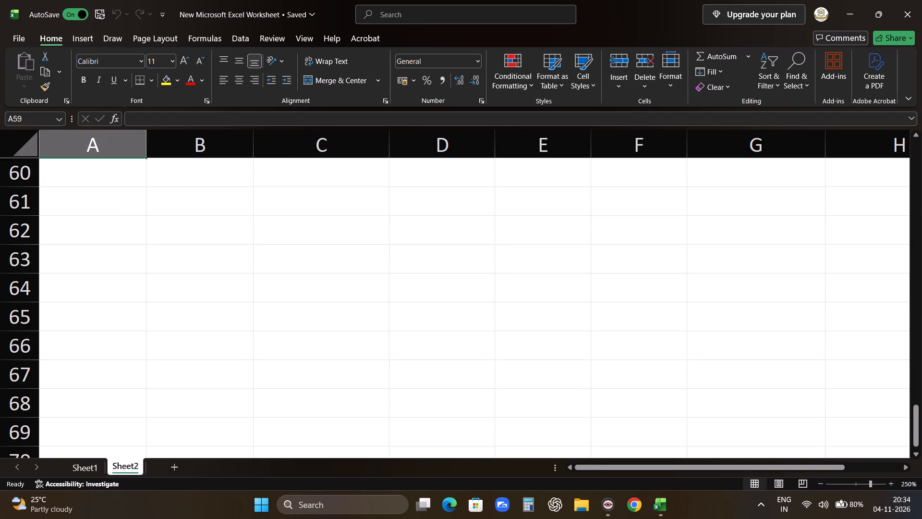
pyautogui.scroll(3, 205, 379)
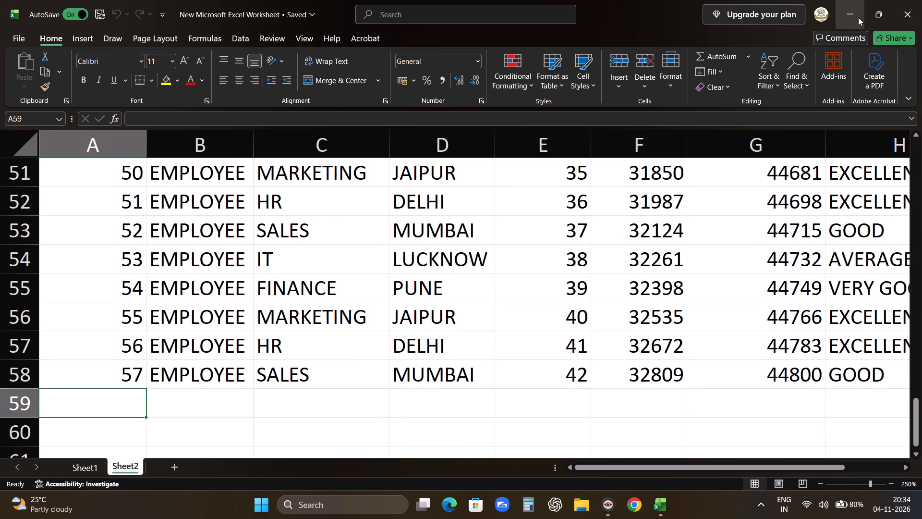
pyautogui.click(885, 14)
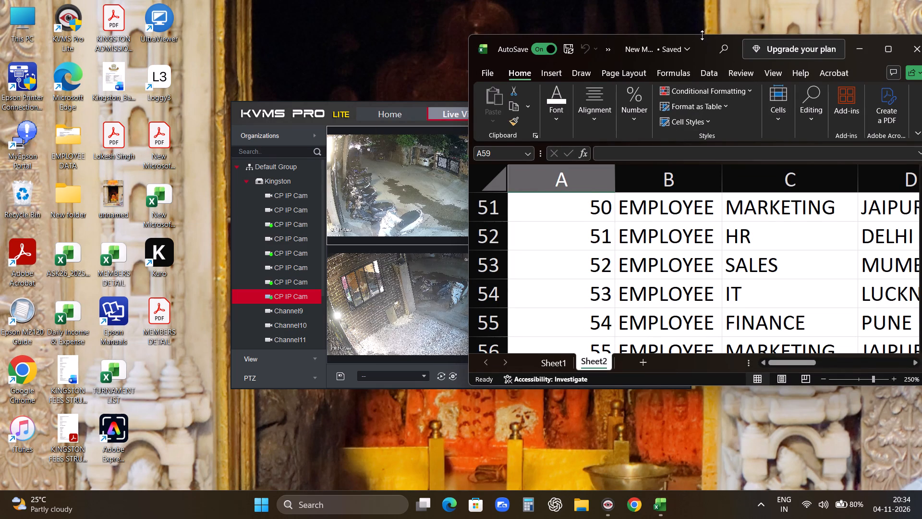
pyautogui.moveTo(702, 35); pyautogui.dragTo(710, 0)
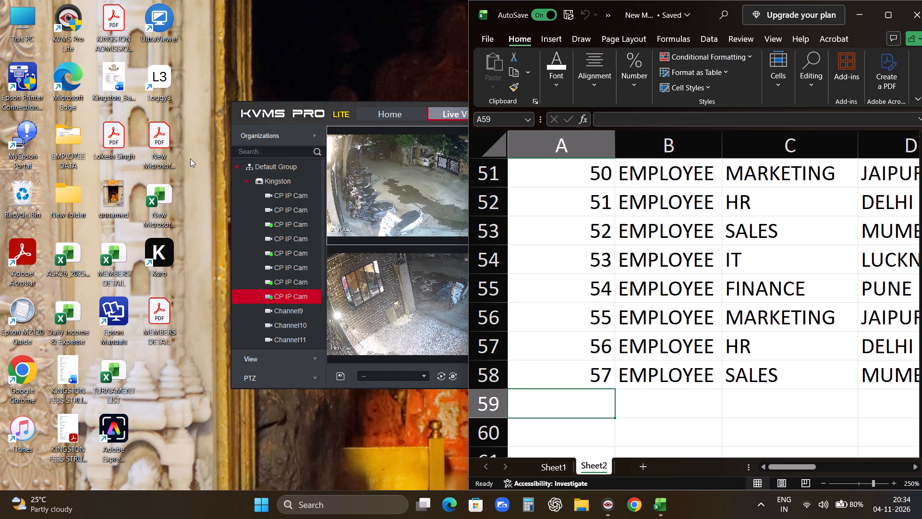
# Open the employee table PDF from the desktop beside the workbook and hide its All tools pane.
pyautogui.doubleClick(158, 152)
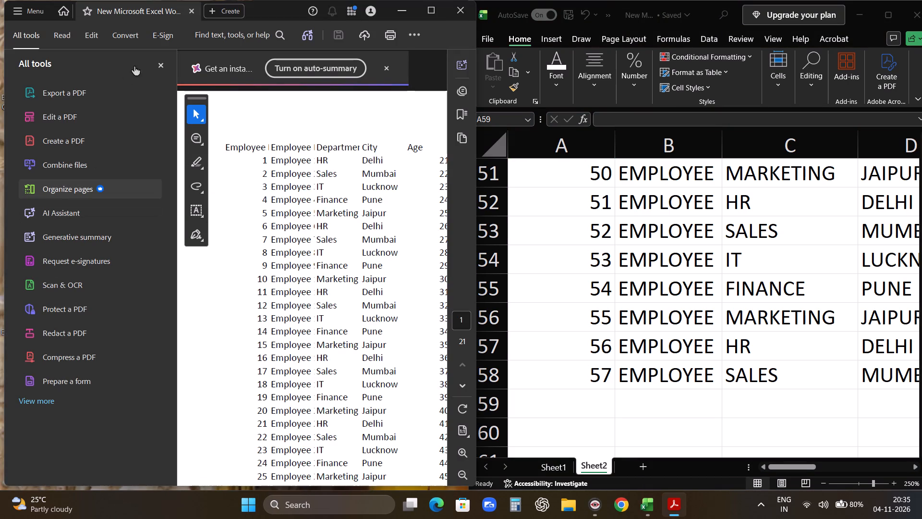
pyautogui.click(157, 61)
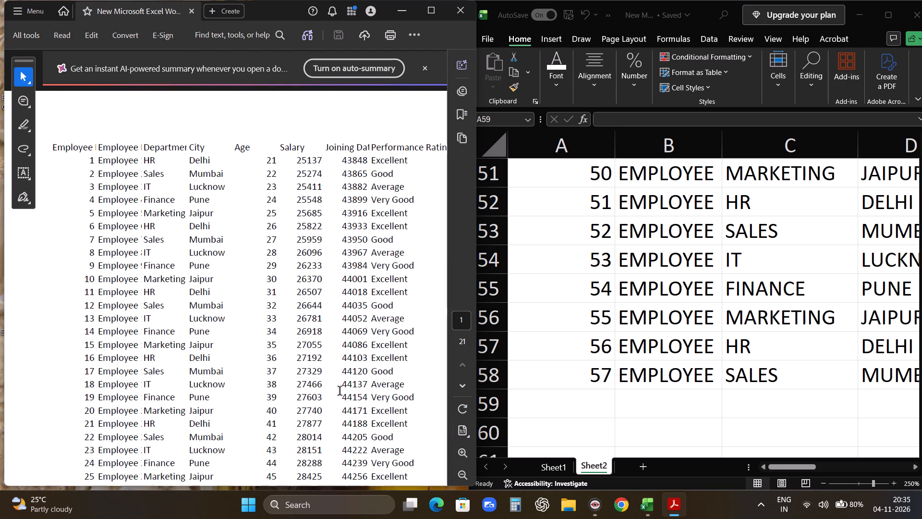
# Find employee record 58 on page 2 of the PDF and enlarge the page to 400%.
pyautogui.scroll(-5, 340, 392)
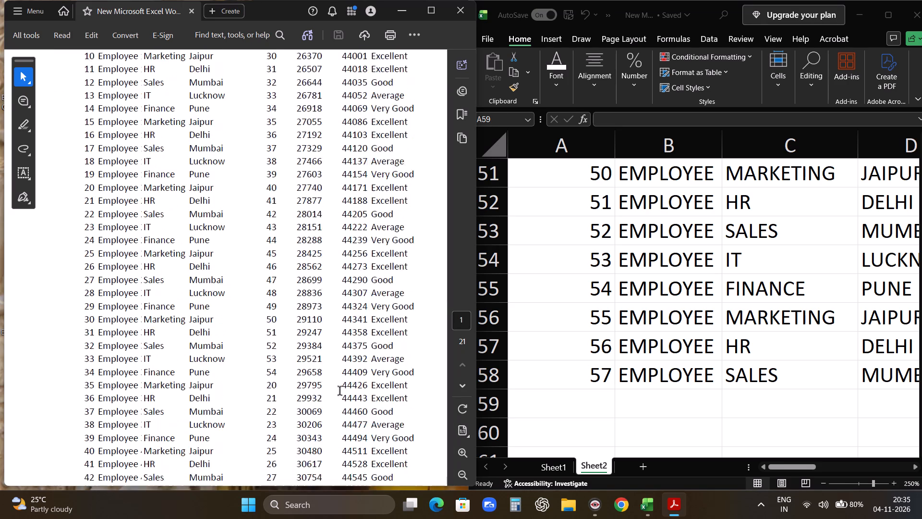
pyautogui.scroll(-7, 340, 392)
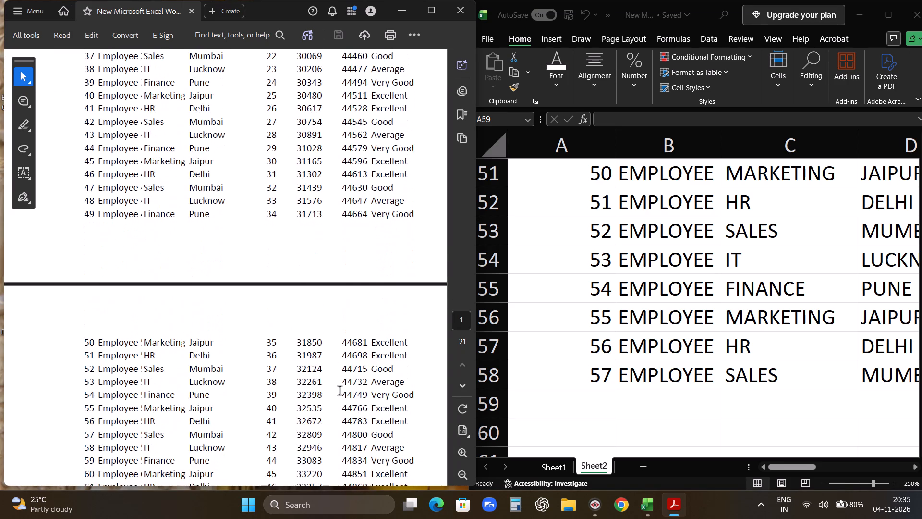
pyautogui.scroll(-1, 340, 392)
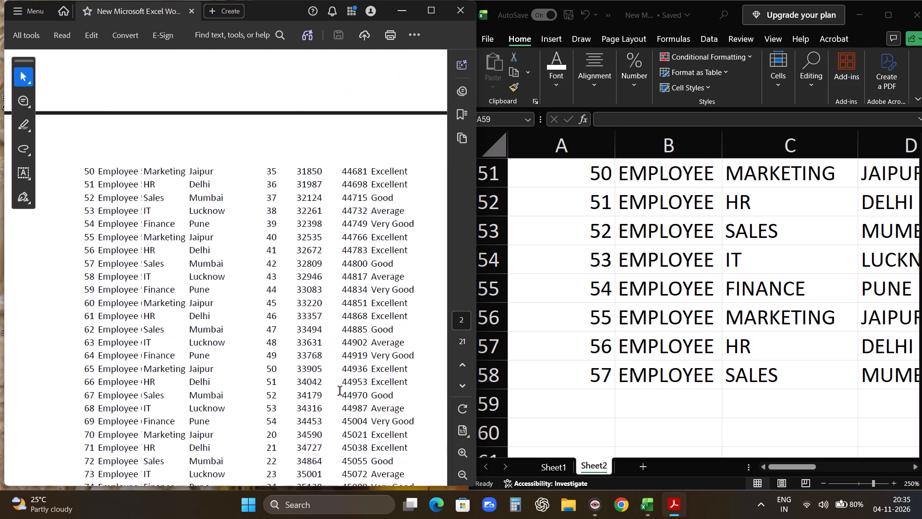
pyautogui.scroll(-3, 340, 392)
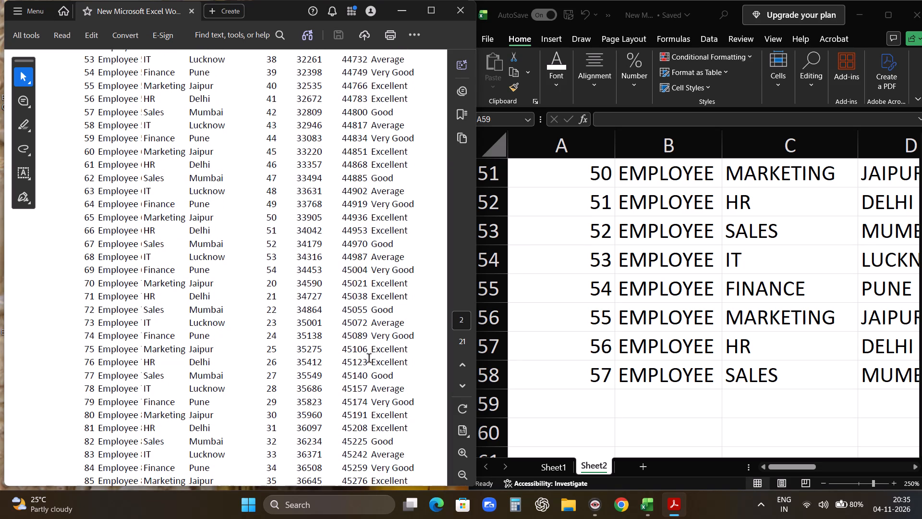
pyautogui.click(460, 453)
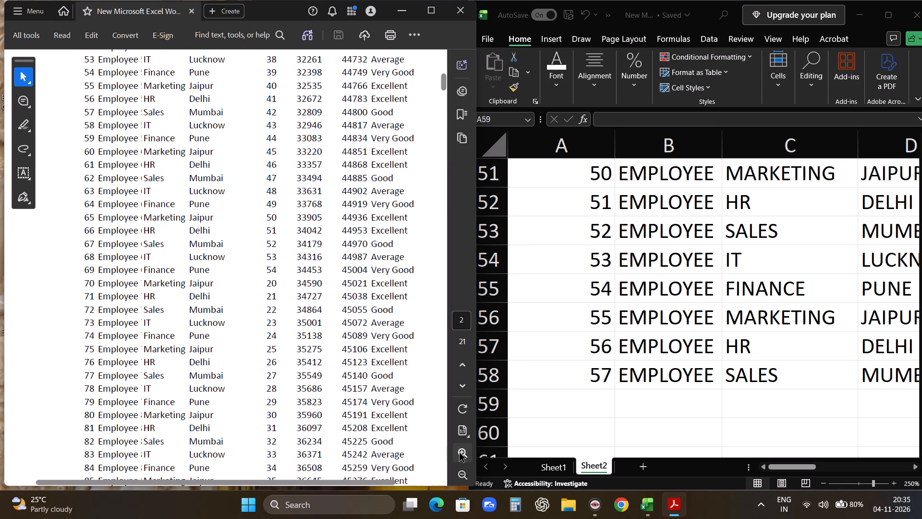
pyautogui.click(460, 453)
pyautogui.click(460, 453)
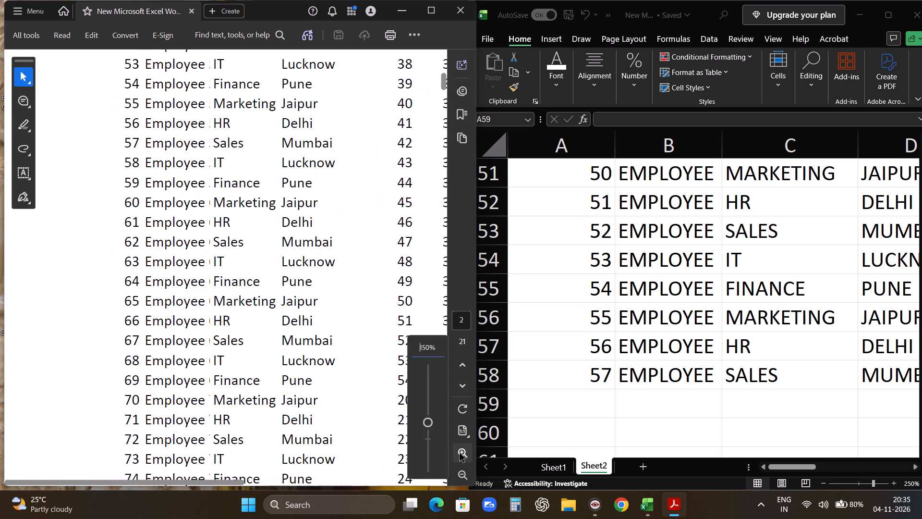
pyautogui.click(468, 457)
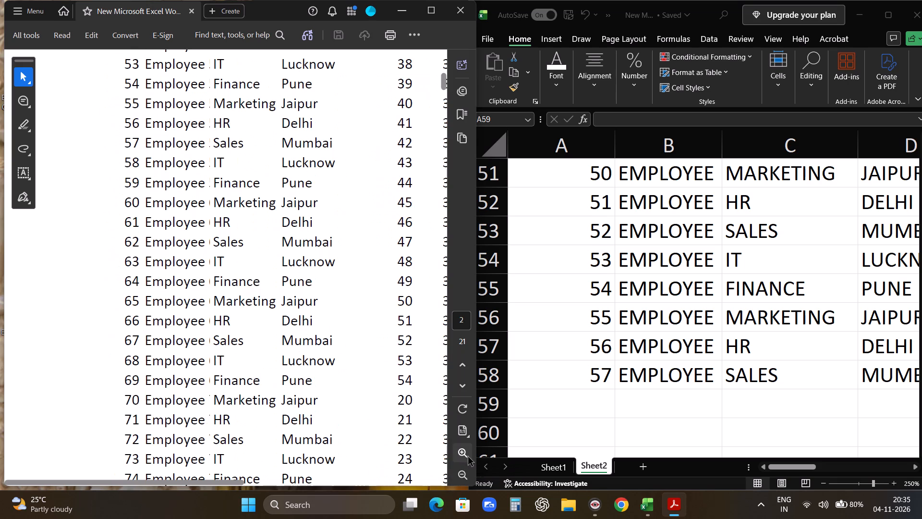
pyautogui.click(468, 457)
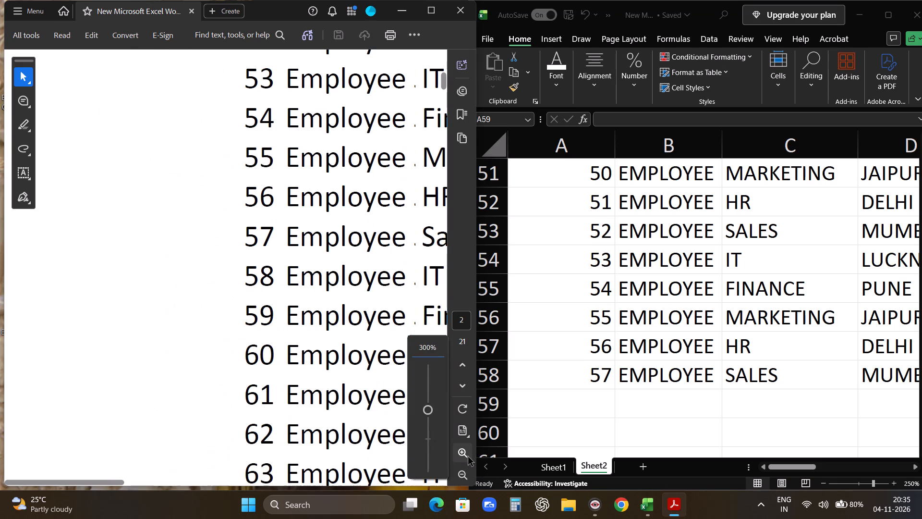
pyautogui.click(468, 457)
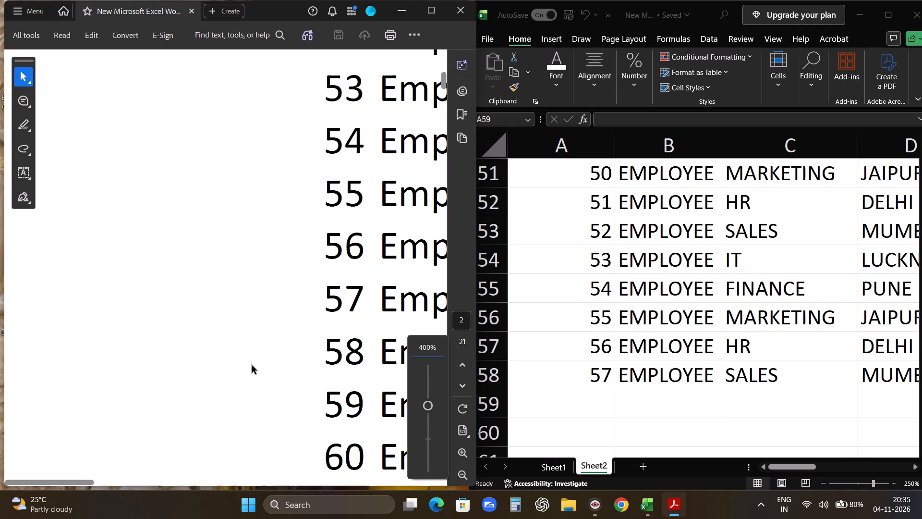
pyautogui.click(220, 373)
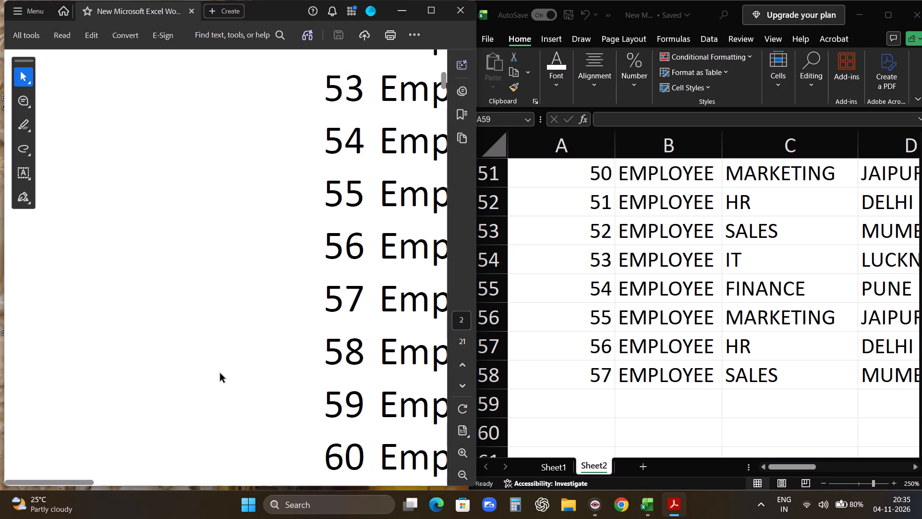
# Examine the ID, employee and department columns of the enlarged PDF for records 58 onward.
pyautogui.press('Right')
pyautogui.press('Right')
pyautogui.press('Right')
pyautogui.press('Right')
pyautogui.press('Right')
pyautogui.press('Right')
pyautogui.press('Right')
pyautogui.press('Right')
pyautogui.press('Right')
pyautogui.press('Right')
pyautogui.press('Right')
pyautogui.press('Right')
pyautogui.press('Right')
pyautogui.press('Right')
pyautogui.press('Right')
pyautogui.press('Right')
pyautogui.press('Right')
pyautogui.press('Right')
pyautogui.press('Right')
pyautogui.press('Right')
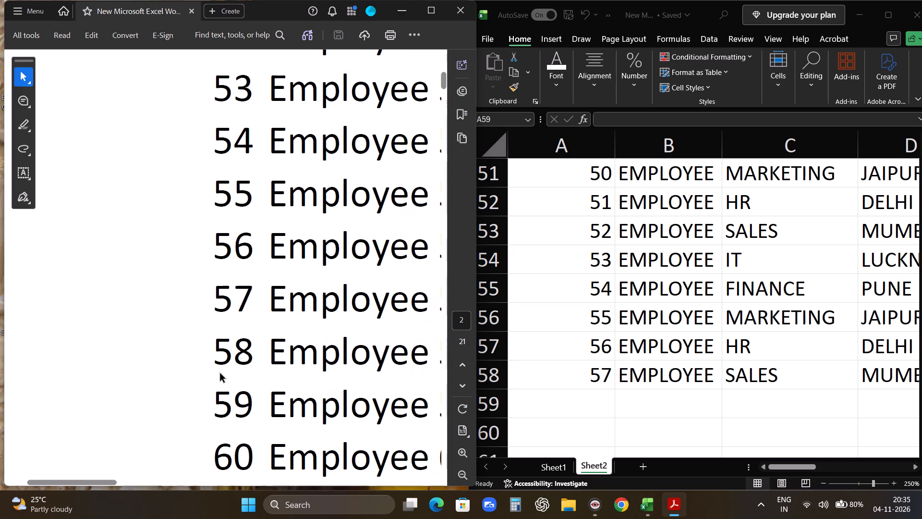
pyautogui.press('Right')
pyautogui.press('Right')
pyautogui.press('Right')
pyautogui.press('Right')
pyautogui.press('Right')
pyautogui.press('Right')
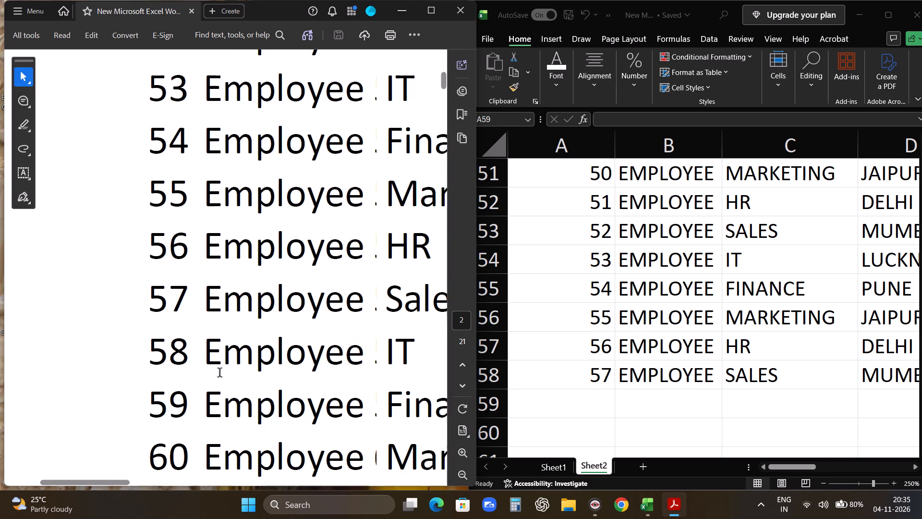
pyautogui.press('Right')
pyautogui.press('Right')
pyautogui.press('Right')
pyautogui.press('Right')
pyautogui.press('Right')
pyautogui.press('Right')
pyautogui.press('Right')
pyautogui.press('Right')
pyautogui.press('Right')
pyautogui.press('Right')
pyautogui.press('Right')
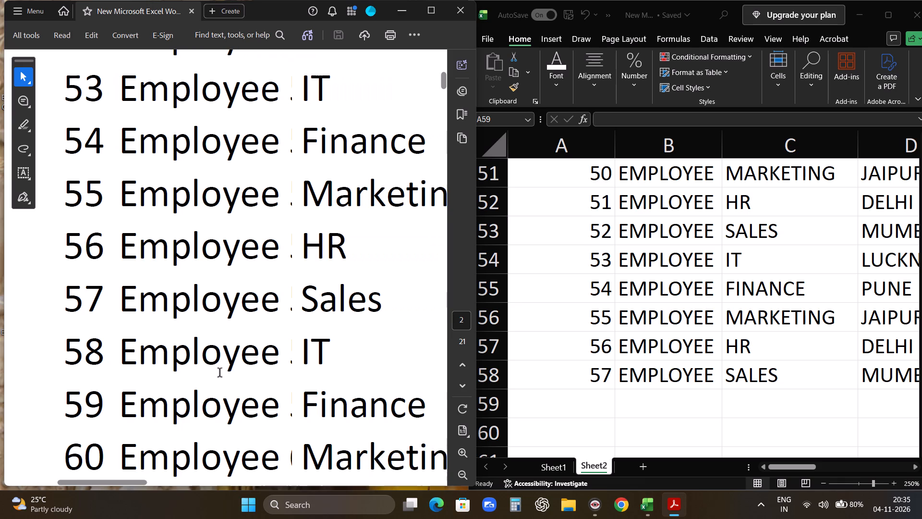
pyautogui.press('Right')
pyautogui.press('Right')
pyautogui.press('Down')
pyautogui.press('Down')
pyautogui.press('Down')
pyautogui.press('Down')
pyautogui.press('Down')
pyautogui.press('Down')
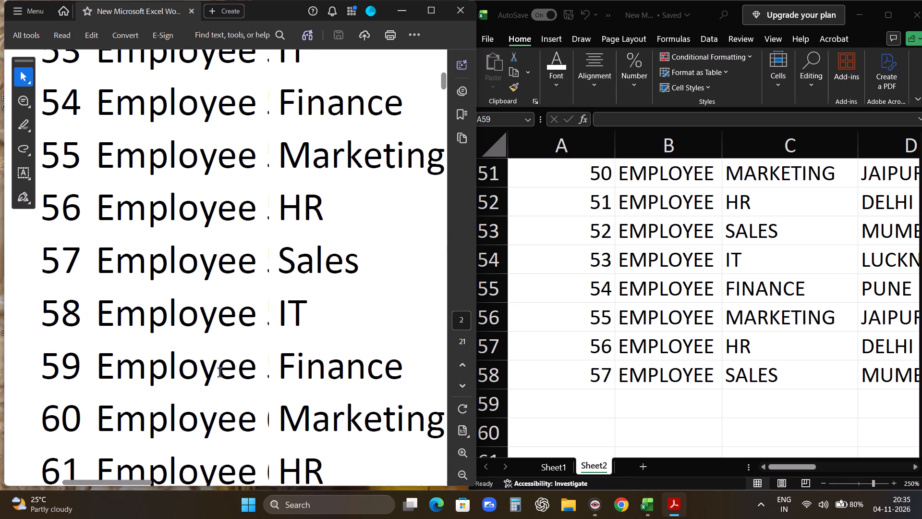
pyautogui.press('Down')
pyautogui.press('Down')
pyautogui.press('Down')
pyautogui.press('Down')
pyautogui.press('Down')
pyautogui.press('Down')
pyautogui.press('Down')
pyautogui.press('Down')
pyautogui.press('Down')
pyautogui.press('Down')
pyautogui.press('Down')
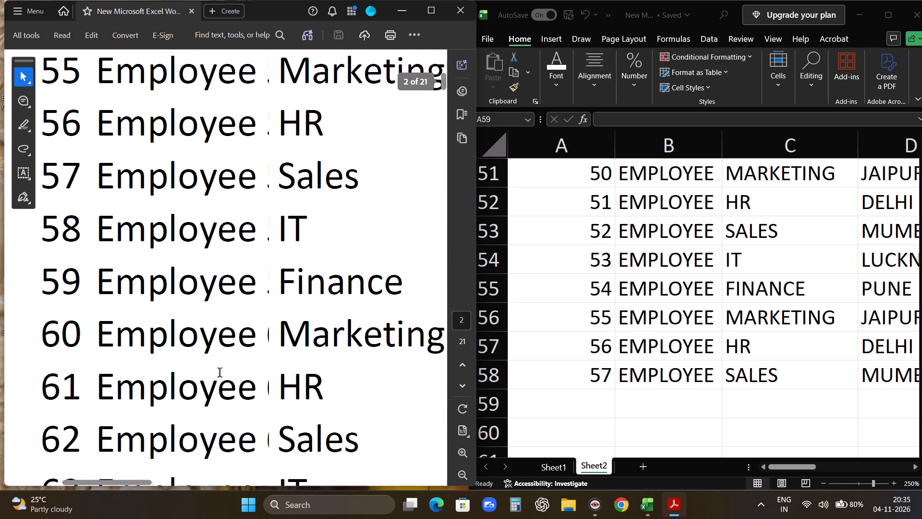
pyautogui.press('Down')
pyautogui.press('Down')
pyautogui.press('Down')
pyautogui.press('Down')
pyautogui.press('Down')
pyautogui.press('Down')
pyautogui.press('Down')
pyautogui.press('Right')
pyautogui.press('Down')
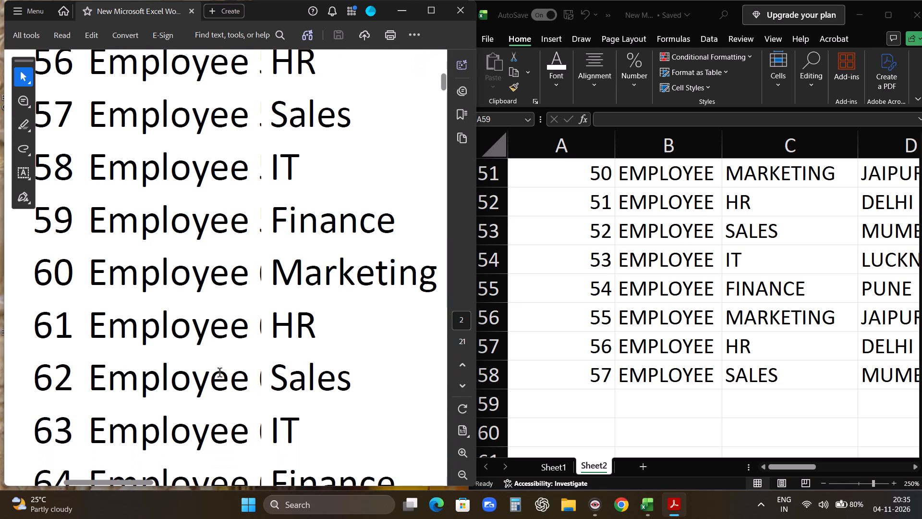
pyautogui.press('Down')
pyautogui.press('Down')
pyautogui.press('Down')
pyautogui.press('Down')
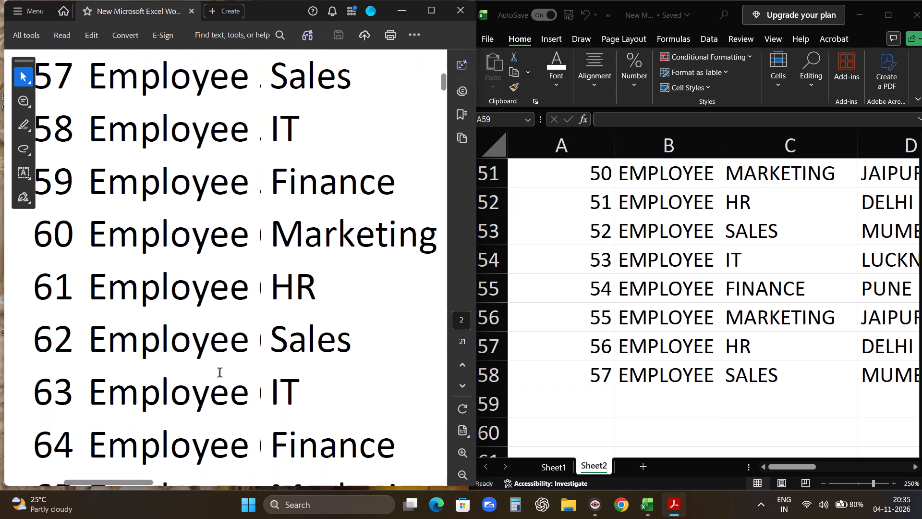
# Switch to the Excel workbook, look across the columns of row 59 up to column I, and return to cell A59.
pyautogui.hotkey('alt', 'Tab')
pyautogui.press('Right')
pyautogui.press('Right')
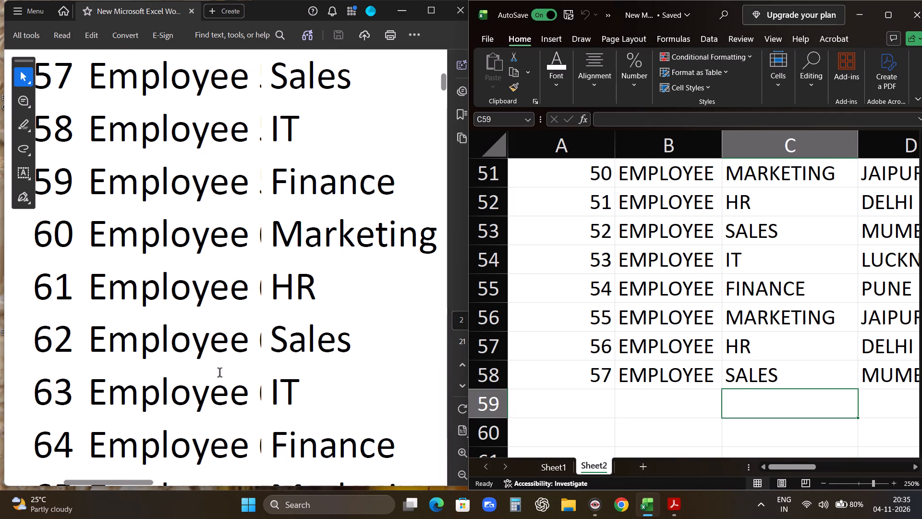
pyautogui.press('Right')
pyautogui.press('Right')
pyautogui.press('Right')
pyautogui.press('Right')
pyautogui.press('Right')
pyautogui.press('Right')
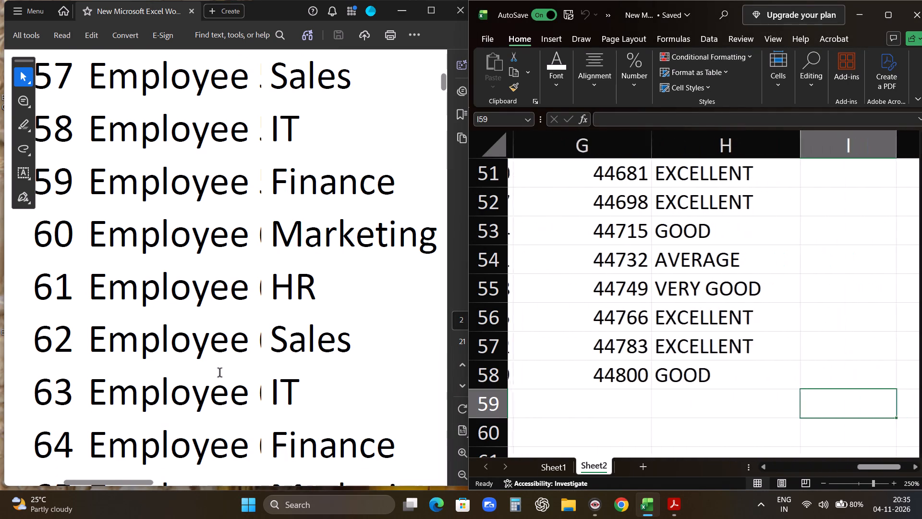
pyautogui.press('Left')
pyautogui.press('Left')
pyautogui.press('Left')
pyautogui.press('Left')
pyautogui.press('Left')
pyautogui.press('Left')
pyautogui.press('Left')
pyautogui.press('Left')
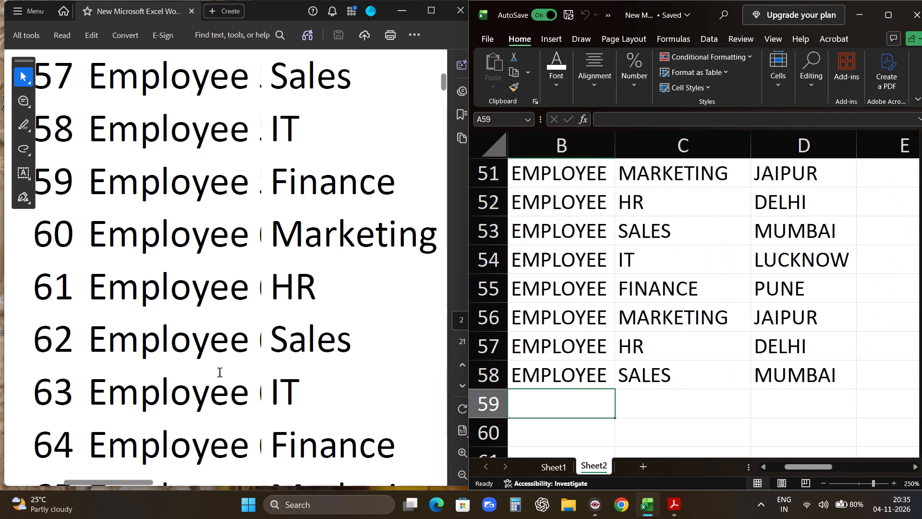
# Line up record 58 in the PDF and enter its first values, 58, EMPLOYEE and IT, in cells A59 to C59 of the workbook.
pyautogui.press('Left')
pyautogui.hotkey('alt', 'Tab')
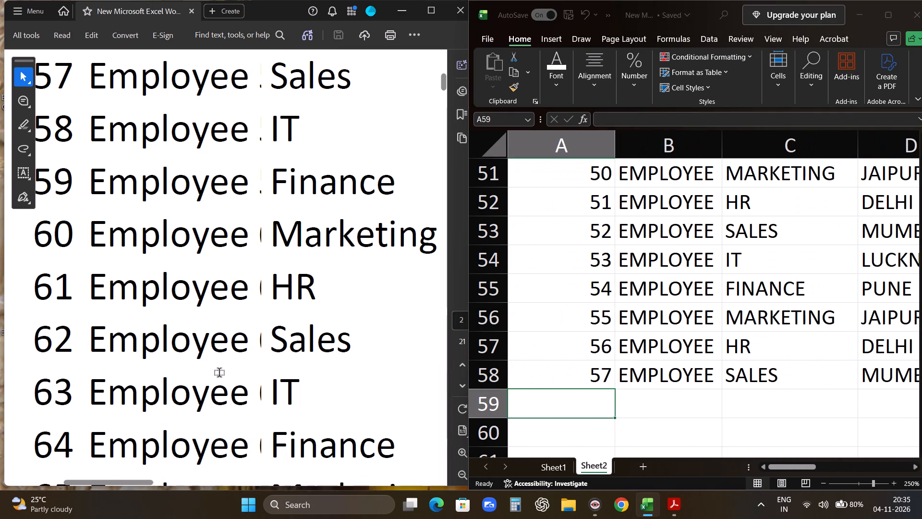
pyautogui.press('Down')
pyautogui.press('Down')
pyautogui.press('Down')
pyautogui.press('Down')
pyautogui.press('Down')
pyautogui.press('Down')
pyautogui.press('Down')
pyautogui.press('Down')
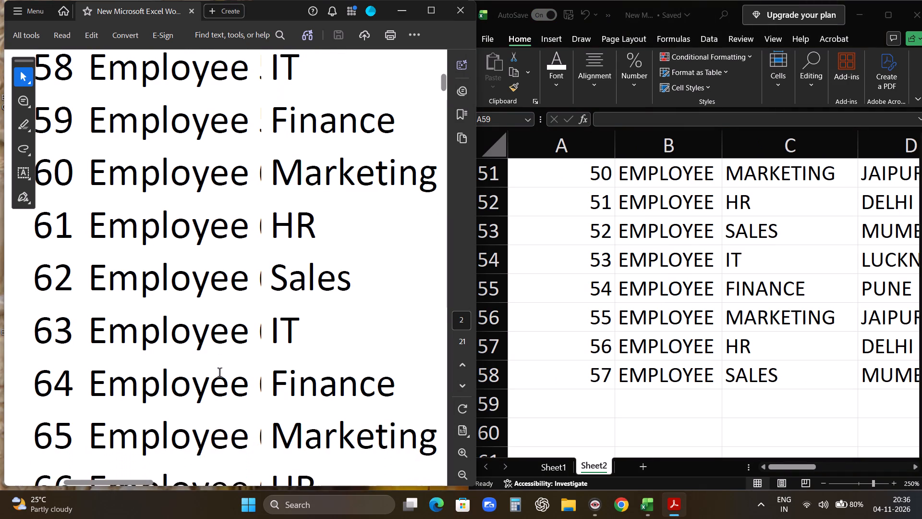
pyautogui.press('Up')
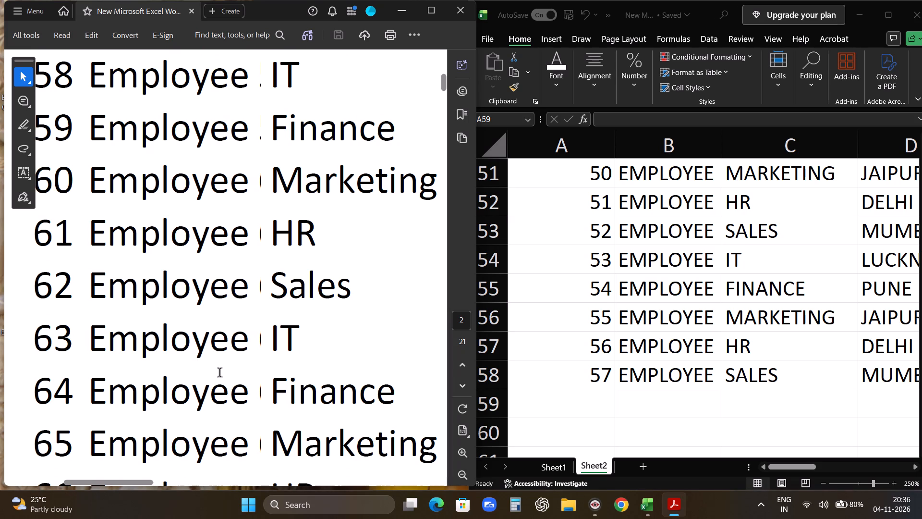
pyautogui.hotkey('alt', 'Tab')
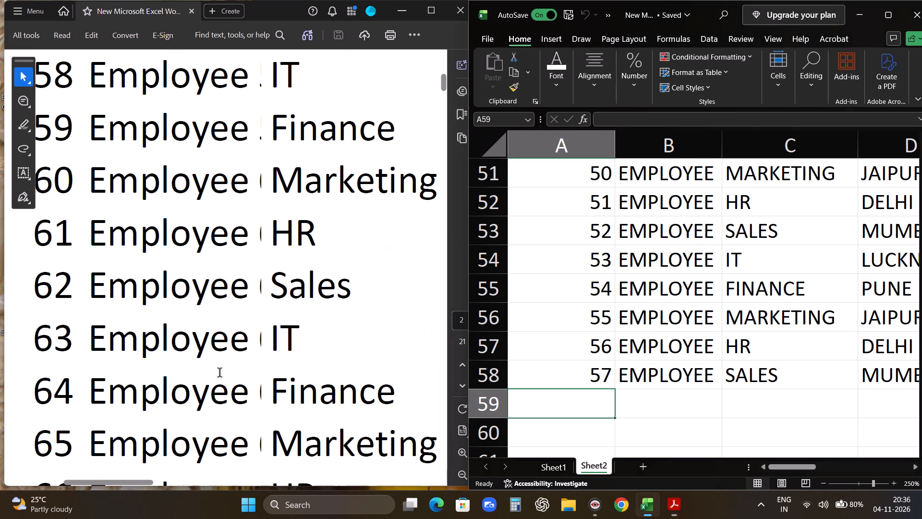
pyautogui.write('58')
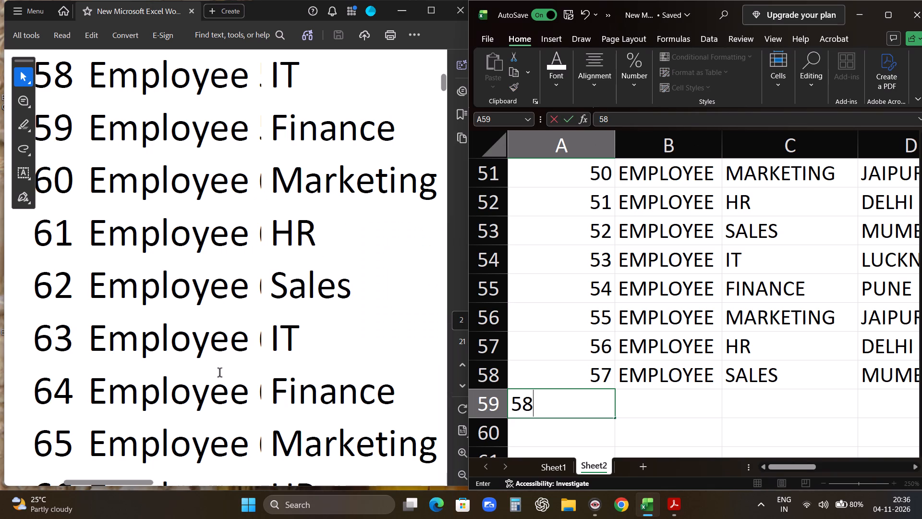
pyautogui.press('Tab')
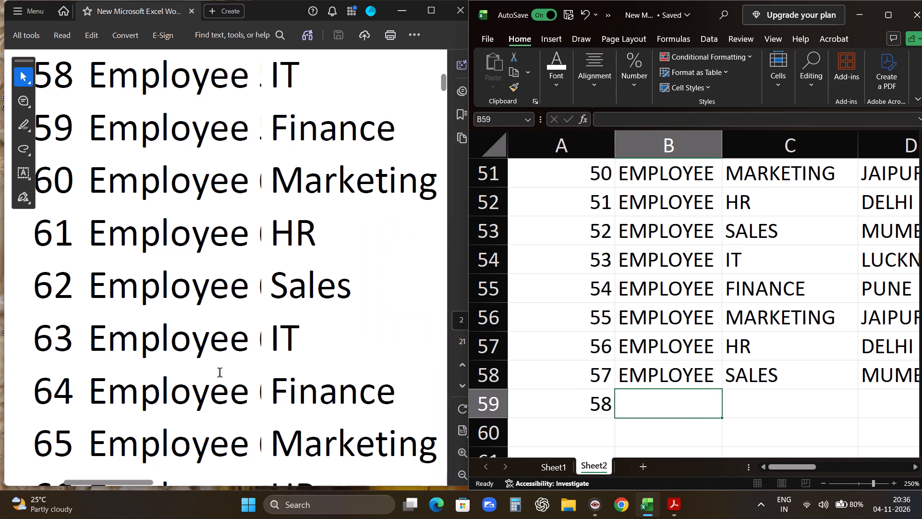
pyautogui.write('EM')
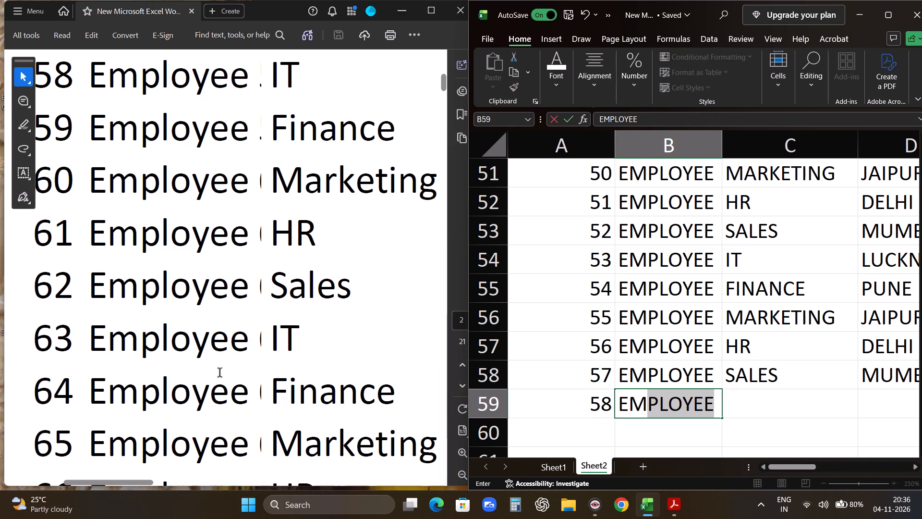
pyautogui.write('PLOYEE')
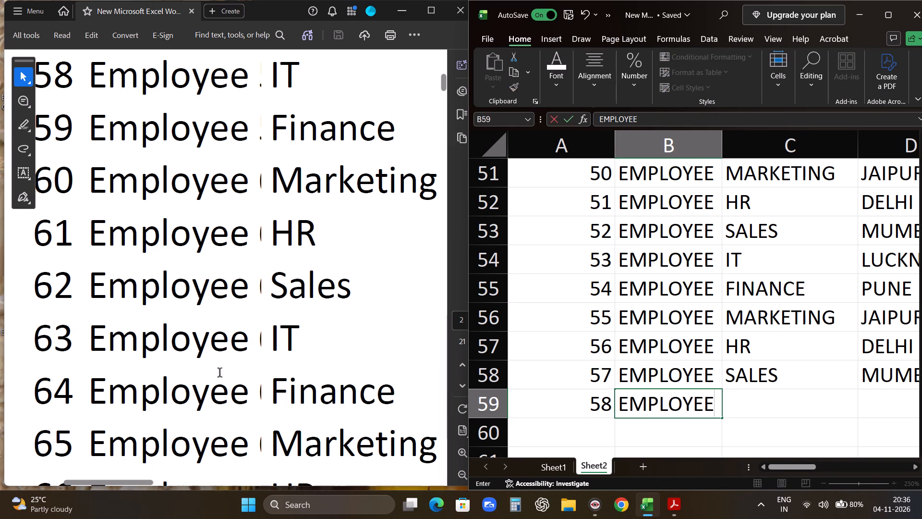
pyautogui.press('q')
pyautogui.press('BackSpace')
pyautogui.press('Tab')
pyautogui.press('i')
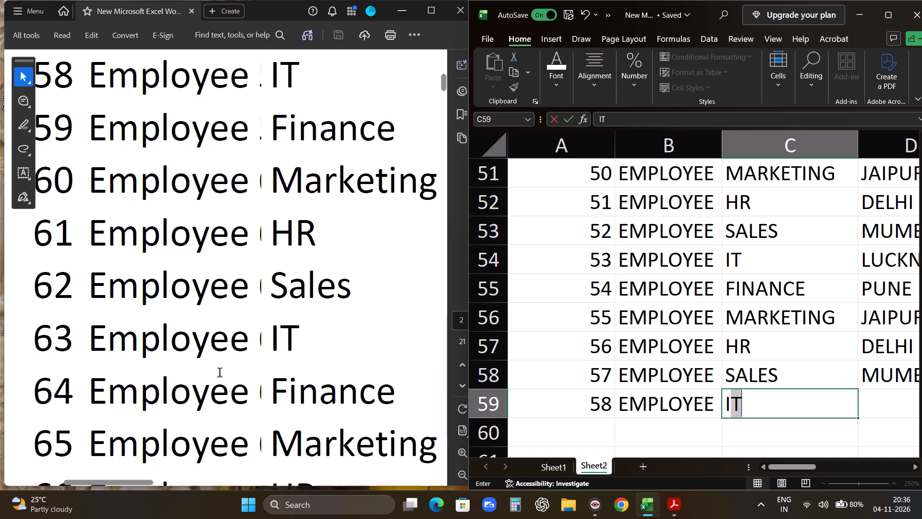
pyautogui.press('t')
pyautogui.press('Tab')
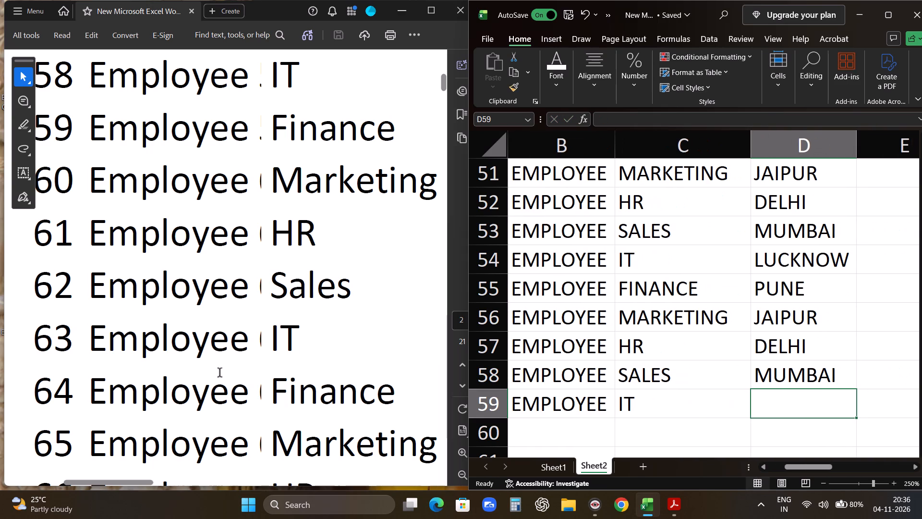
# Complete row 59 with LUCKNOW, 43, 32946, 44817 and AVERAGE in columns D to H, reading record 58 in the PDF at 300% zoom.
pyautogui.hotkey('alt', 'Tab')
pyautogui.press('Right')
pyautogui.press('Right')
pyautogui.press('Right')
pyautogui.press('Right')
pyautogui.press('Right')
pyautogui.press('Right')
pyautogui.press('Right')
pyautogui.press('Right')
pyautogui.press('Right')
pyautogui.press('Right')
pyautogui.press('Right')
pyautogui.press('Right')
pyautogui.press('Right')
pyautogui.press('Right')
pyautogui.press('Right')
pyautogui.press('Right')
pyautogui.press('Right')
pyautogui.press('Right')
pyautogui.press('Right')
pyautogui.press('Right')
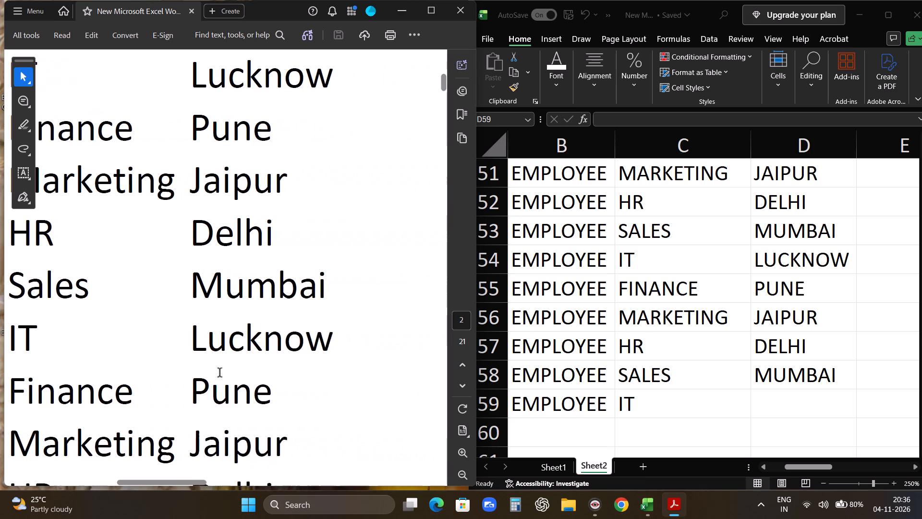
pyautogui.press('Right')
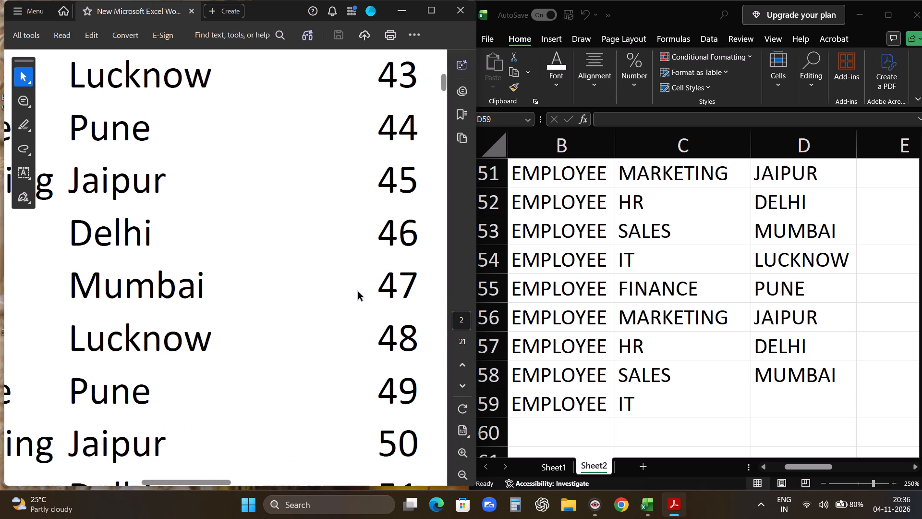
pyautogui.click(455, 472)
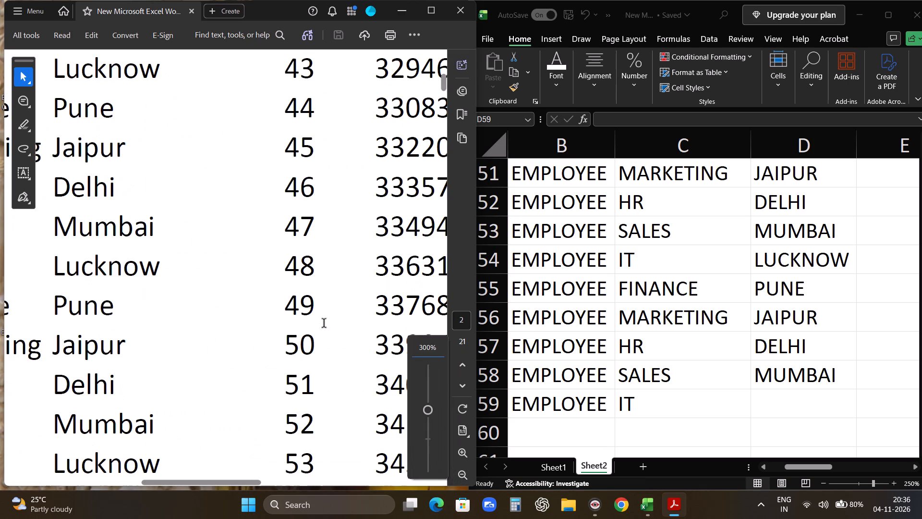
pyautogui.click(254, 321)
pyautogui.press('Right')
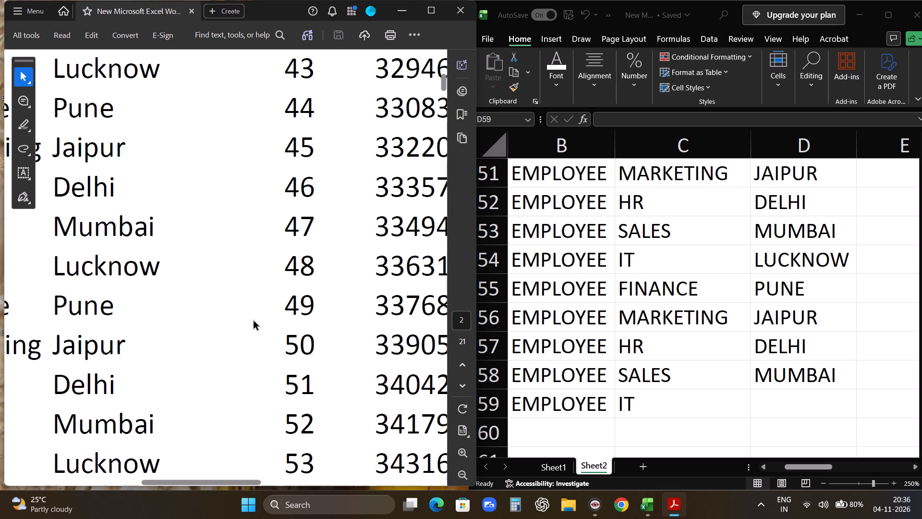
pyautogui.press('Right')
pyautogui.press('Right')
pyautogui.press('Right')
pyautogui.press('Right')
pyautogui.press('Right')
pyautogui.press('Right')
pyautogui.press('Right')
pyautogui.press('Right')
pyautogui.press('Right')
pyautogui.press('Right')
pyautogui.press('Right')
pyautogui.press('Right')
pyautogui.press('Right')
pyautogui.press('Right')
pyautogui.press('Right')
pyautogui.press('Right')
pyautogui.press('Right')
pyautogui.press('Right')
pyautogui.press('Right')
pyautogui.press('Right')
pyautogui.press('Right')
pyautogui.press('Right')
pyautogui.press('Right')
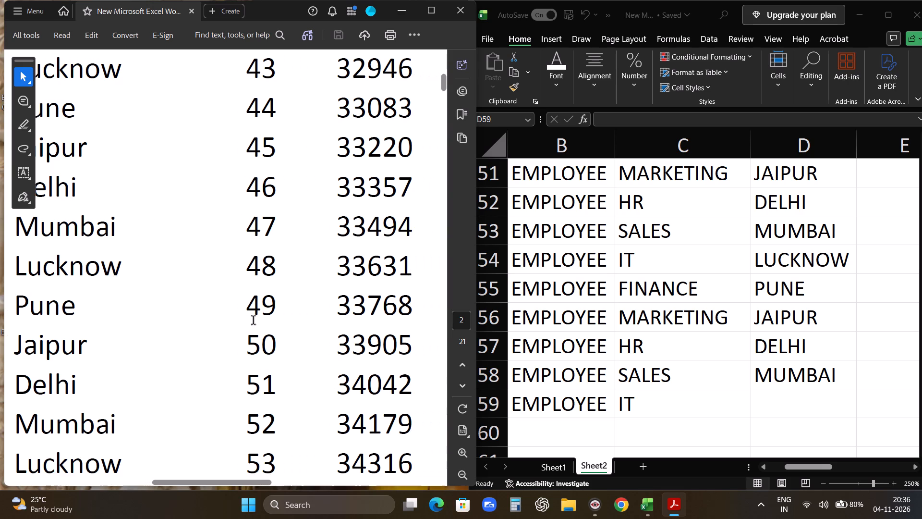
pyautogui.press('Right')
pyautogui.press('Right')
pyautogui.press('Right')
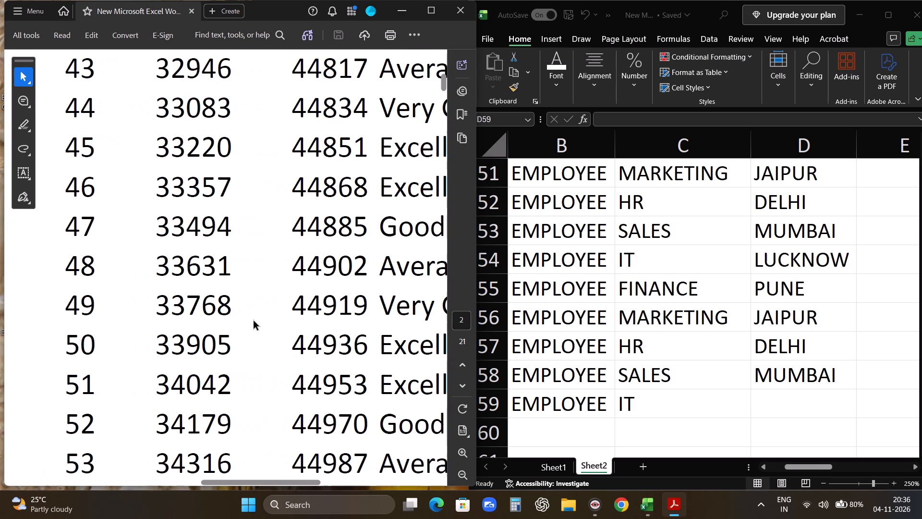
pyautogui.press('Right')
pyautogui.press('Right')
pyautogui.hotkey('alt', 'Tab')
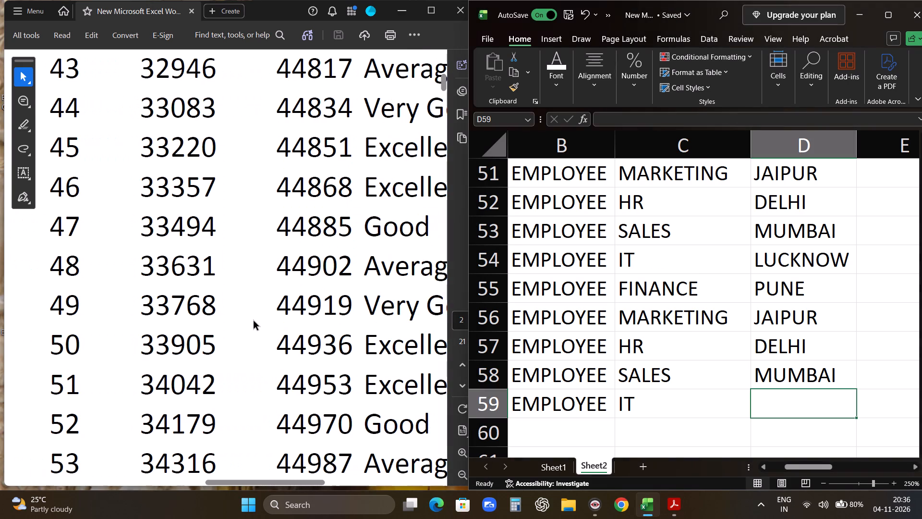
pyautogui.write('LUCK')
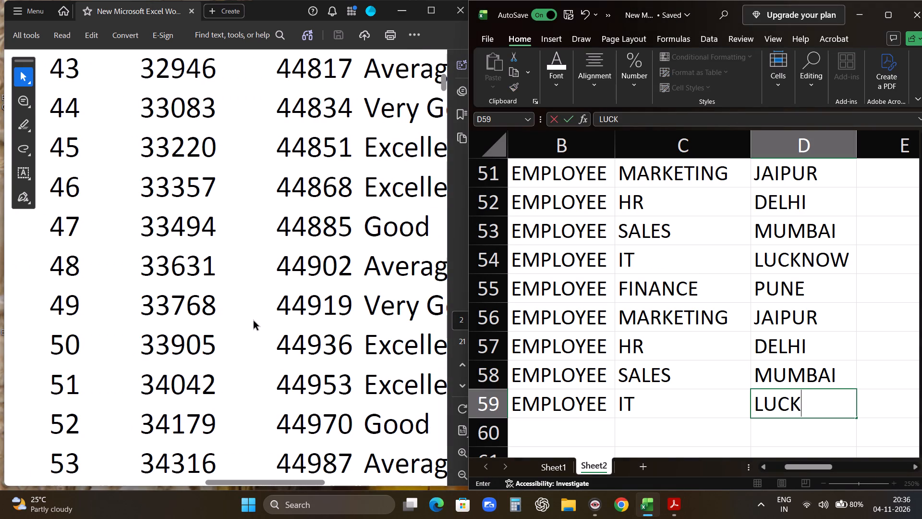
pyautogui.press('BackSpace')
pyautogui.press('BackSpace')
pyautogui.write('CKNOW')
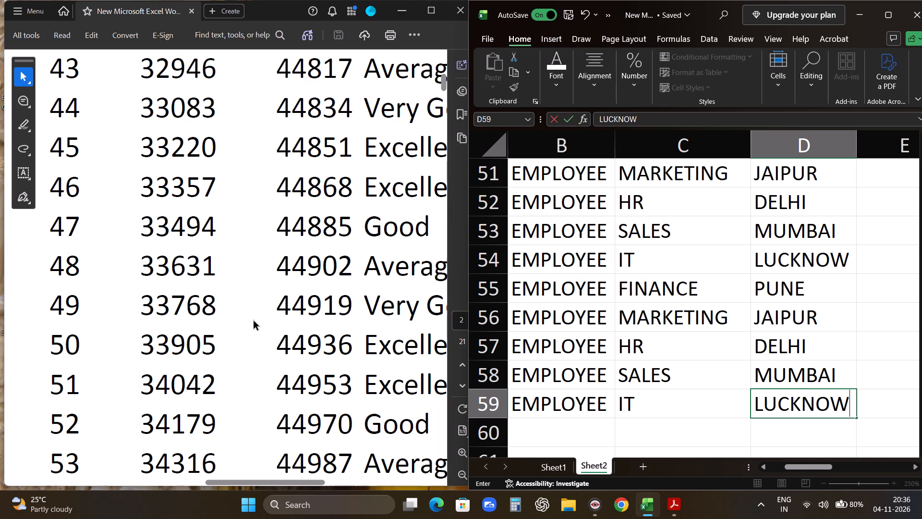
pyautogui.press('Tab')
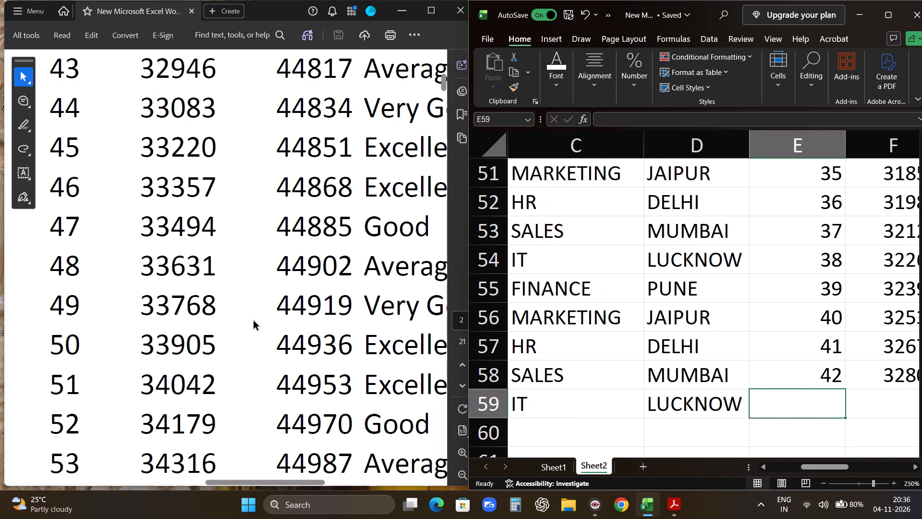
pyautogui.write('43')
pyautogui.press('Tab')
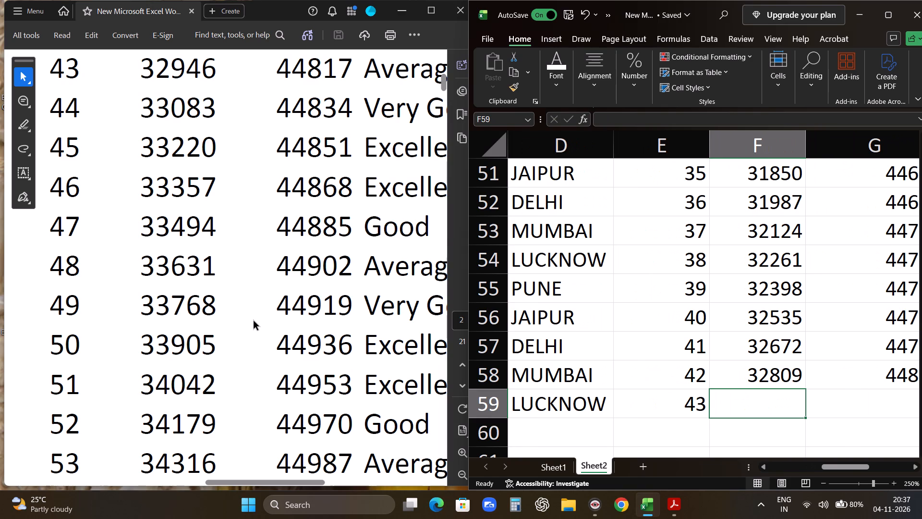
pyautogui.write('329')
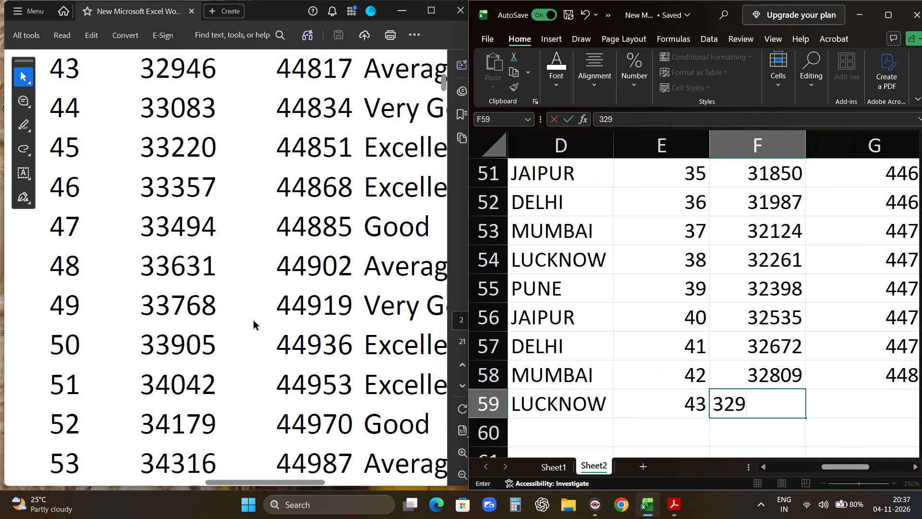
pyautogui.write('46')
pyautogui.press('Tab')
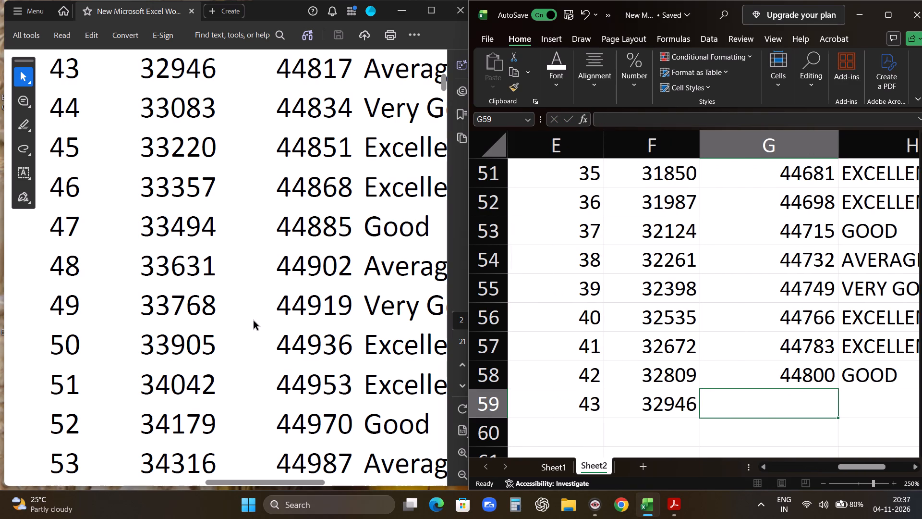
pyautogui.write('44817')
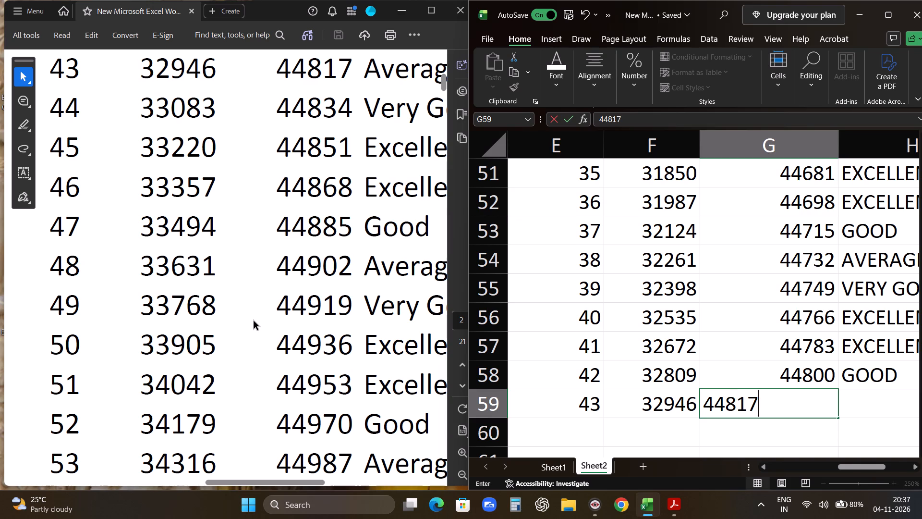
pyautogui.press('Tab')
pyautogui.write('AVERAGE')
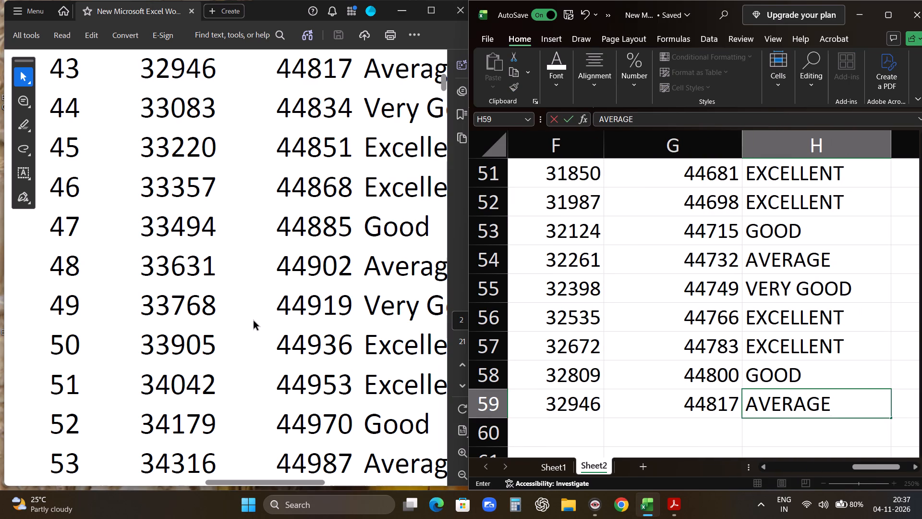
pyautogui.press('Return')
# Bring record 59 into view in the PDF and enter 59, EMPLOYEE, FINANCE and PUNE in cells A60 to D60.
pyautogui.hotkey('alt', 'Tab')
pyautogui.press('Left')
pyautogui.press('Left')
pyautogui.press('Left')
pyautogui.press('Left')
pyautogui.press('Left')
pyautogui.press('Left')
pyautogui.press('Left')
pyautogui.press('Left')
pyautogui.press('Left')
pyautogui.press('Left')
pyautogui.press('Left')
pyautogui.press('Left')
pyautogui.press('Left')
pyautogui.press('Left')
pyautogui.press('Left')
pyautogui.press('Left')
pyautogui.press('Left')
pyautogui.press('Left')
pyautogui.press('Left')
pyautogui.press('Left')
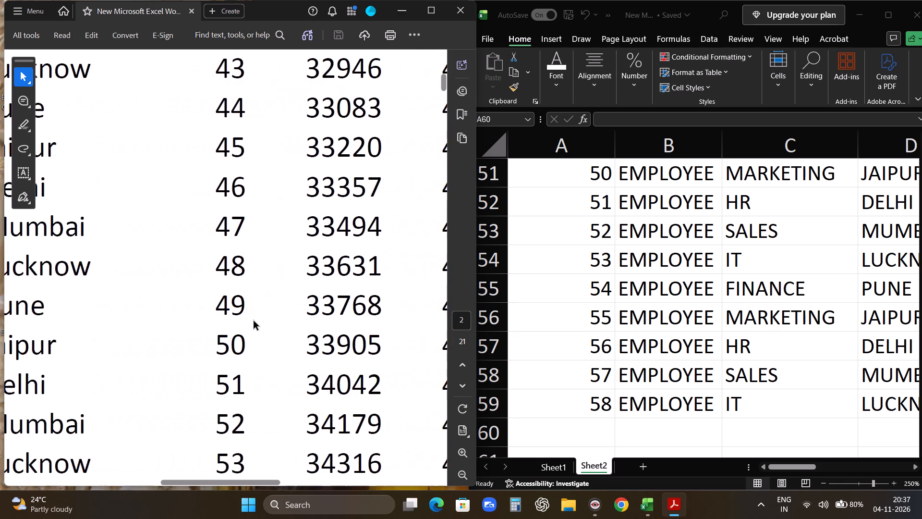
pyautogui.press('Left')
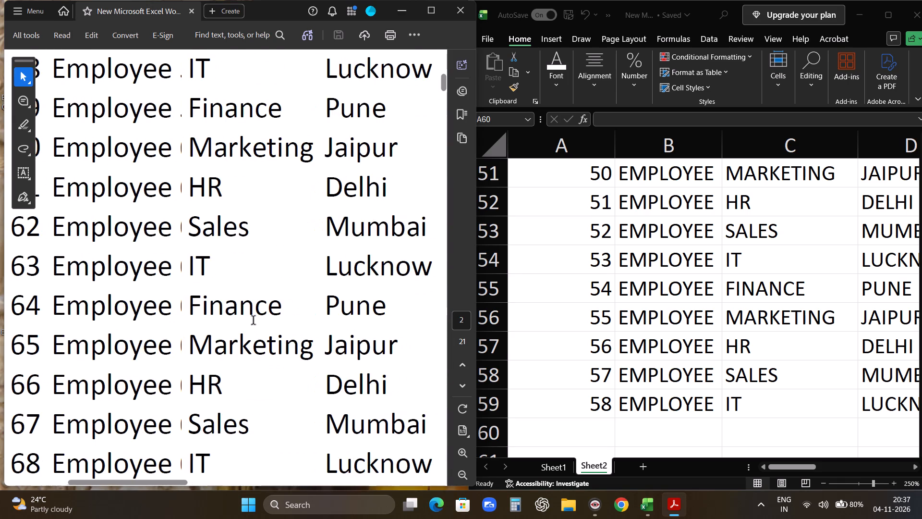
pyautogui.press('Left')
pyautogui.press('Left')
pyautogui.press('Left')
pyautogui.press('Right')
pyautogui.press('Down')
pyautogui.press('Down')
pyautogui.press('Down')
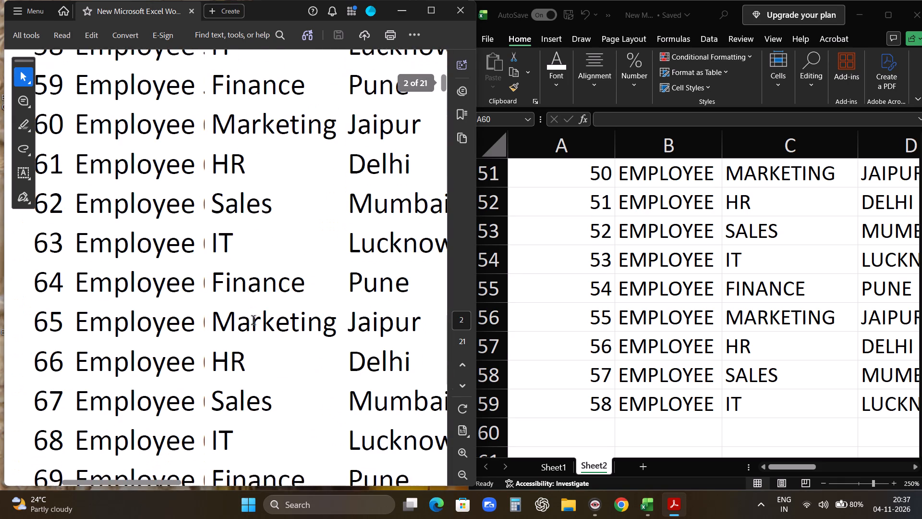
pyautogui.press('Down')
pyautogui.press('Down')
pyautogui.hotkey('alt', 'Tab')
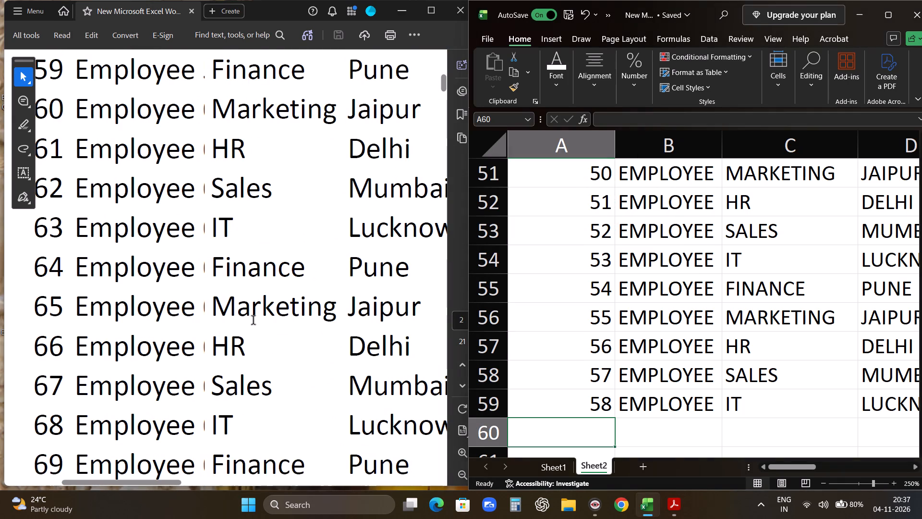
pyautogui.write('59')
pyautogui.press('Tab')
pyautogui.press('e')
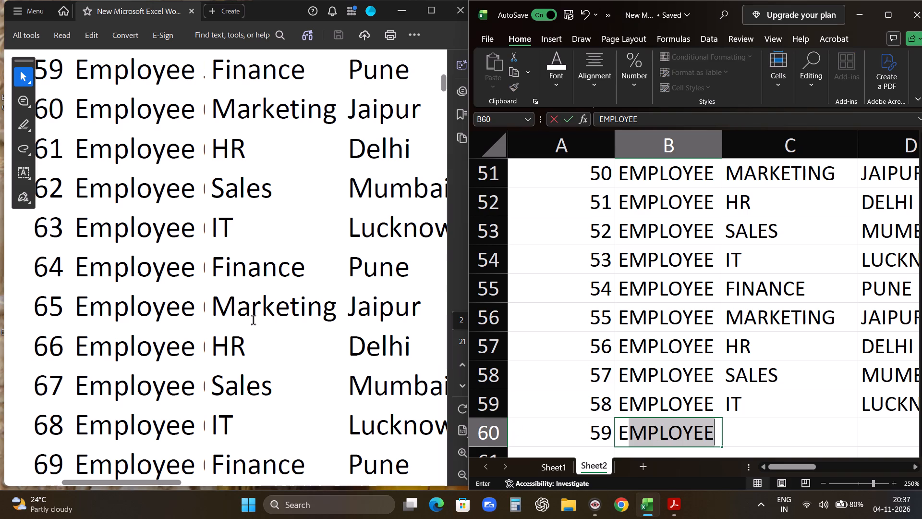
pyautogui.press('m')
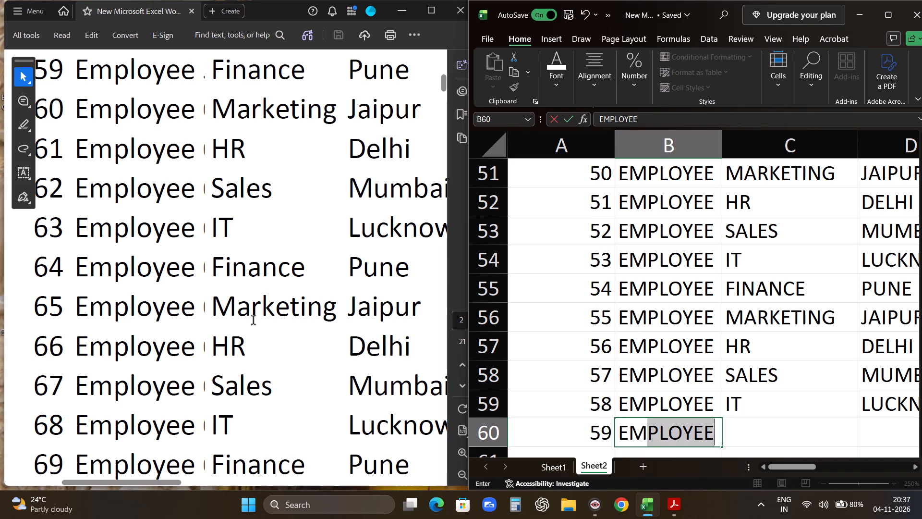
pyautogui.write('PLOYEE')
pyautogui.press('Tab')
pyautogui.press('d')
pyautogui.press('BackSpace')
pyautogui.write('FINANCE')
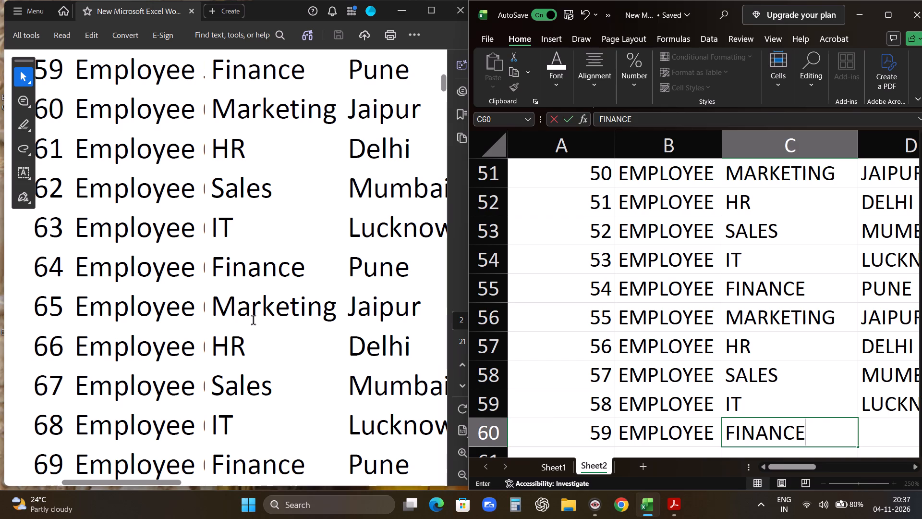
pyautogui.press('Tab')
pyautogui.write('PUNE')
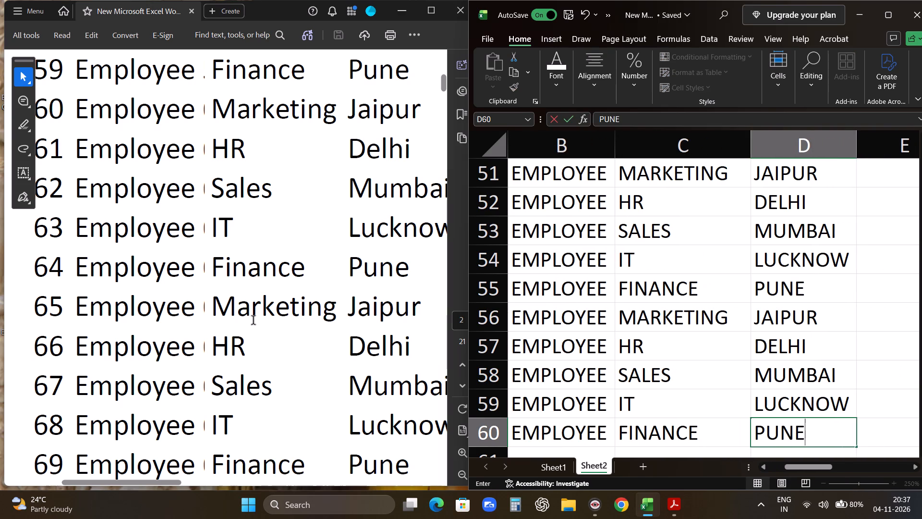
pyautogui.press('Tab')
# Read the rest of record 59 in the PDF and complete row 60 with 44, 33083, 44834 and VERY GOOD in cells E60 to H60.
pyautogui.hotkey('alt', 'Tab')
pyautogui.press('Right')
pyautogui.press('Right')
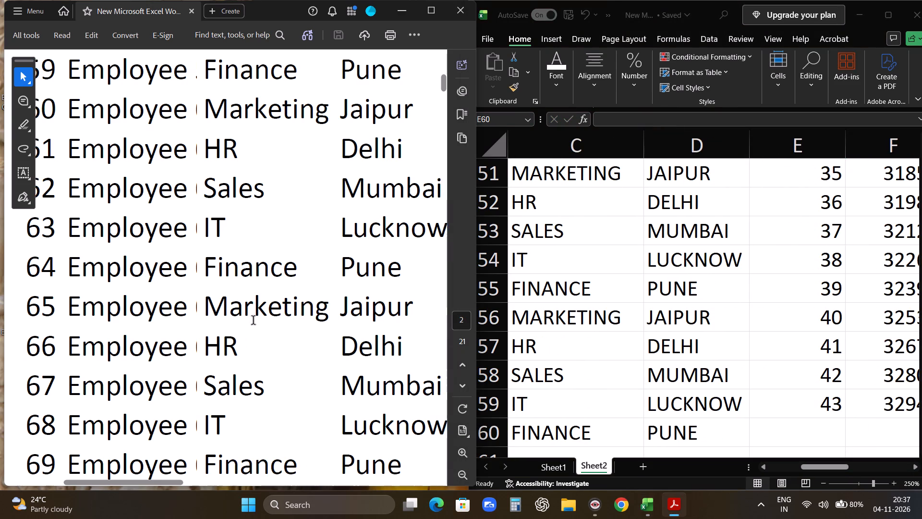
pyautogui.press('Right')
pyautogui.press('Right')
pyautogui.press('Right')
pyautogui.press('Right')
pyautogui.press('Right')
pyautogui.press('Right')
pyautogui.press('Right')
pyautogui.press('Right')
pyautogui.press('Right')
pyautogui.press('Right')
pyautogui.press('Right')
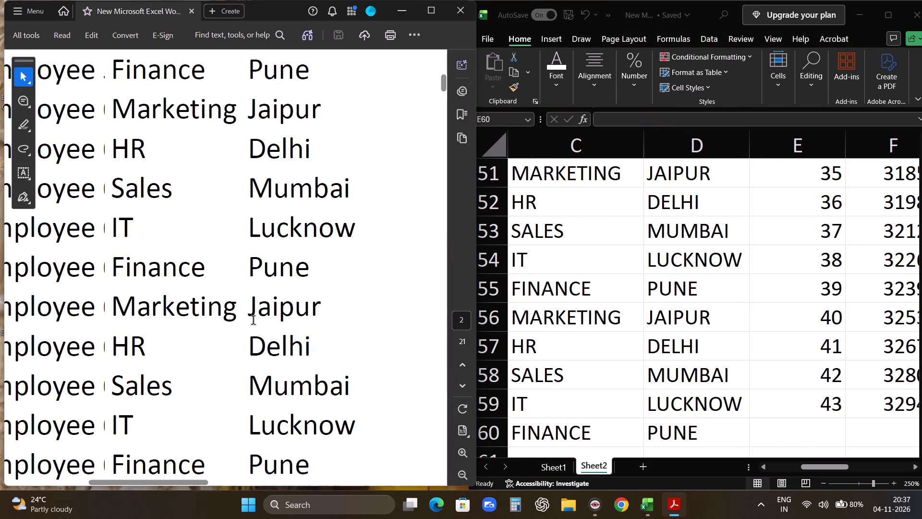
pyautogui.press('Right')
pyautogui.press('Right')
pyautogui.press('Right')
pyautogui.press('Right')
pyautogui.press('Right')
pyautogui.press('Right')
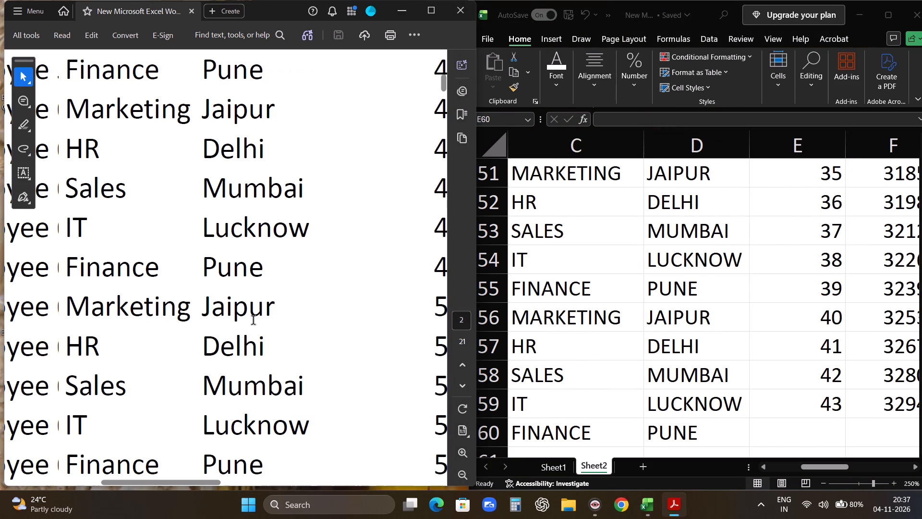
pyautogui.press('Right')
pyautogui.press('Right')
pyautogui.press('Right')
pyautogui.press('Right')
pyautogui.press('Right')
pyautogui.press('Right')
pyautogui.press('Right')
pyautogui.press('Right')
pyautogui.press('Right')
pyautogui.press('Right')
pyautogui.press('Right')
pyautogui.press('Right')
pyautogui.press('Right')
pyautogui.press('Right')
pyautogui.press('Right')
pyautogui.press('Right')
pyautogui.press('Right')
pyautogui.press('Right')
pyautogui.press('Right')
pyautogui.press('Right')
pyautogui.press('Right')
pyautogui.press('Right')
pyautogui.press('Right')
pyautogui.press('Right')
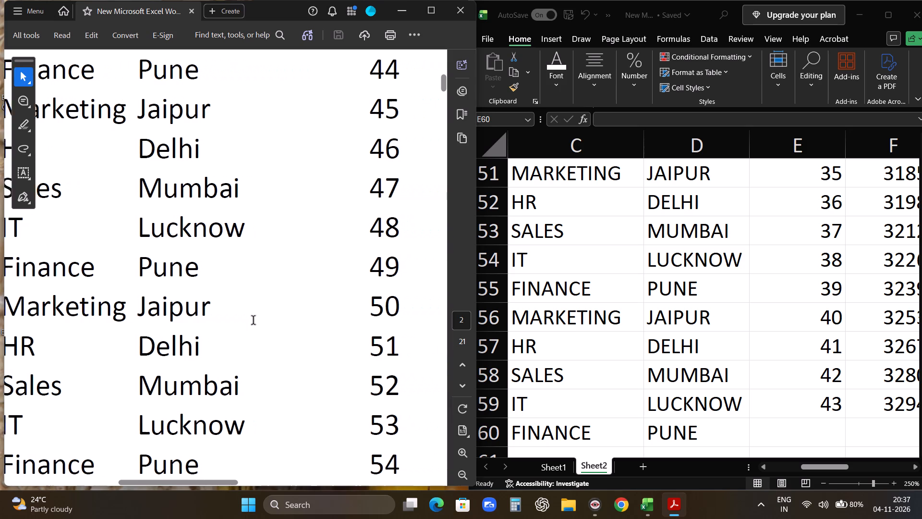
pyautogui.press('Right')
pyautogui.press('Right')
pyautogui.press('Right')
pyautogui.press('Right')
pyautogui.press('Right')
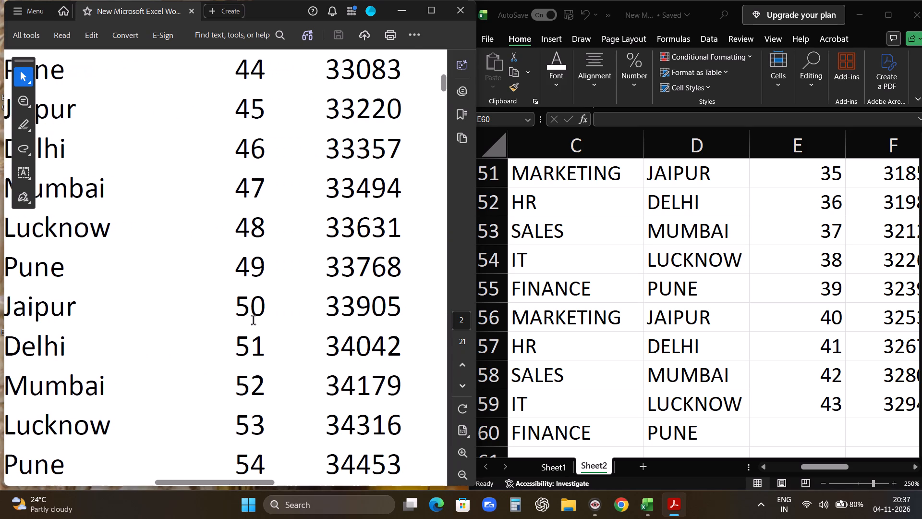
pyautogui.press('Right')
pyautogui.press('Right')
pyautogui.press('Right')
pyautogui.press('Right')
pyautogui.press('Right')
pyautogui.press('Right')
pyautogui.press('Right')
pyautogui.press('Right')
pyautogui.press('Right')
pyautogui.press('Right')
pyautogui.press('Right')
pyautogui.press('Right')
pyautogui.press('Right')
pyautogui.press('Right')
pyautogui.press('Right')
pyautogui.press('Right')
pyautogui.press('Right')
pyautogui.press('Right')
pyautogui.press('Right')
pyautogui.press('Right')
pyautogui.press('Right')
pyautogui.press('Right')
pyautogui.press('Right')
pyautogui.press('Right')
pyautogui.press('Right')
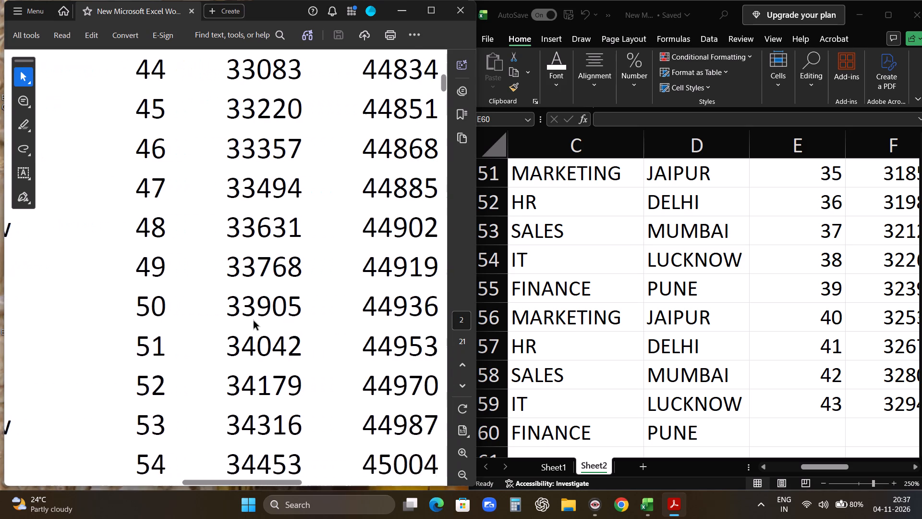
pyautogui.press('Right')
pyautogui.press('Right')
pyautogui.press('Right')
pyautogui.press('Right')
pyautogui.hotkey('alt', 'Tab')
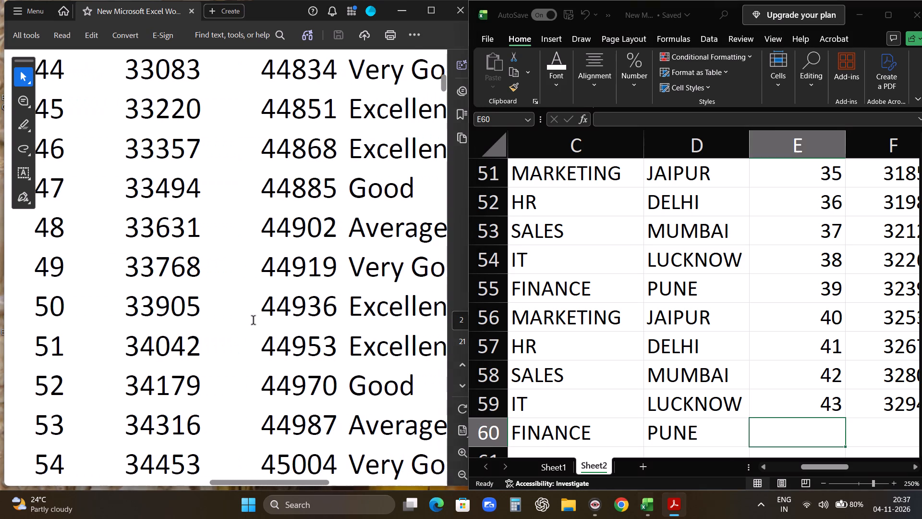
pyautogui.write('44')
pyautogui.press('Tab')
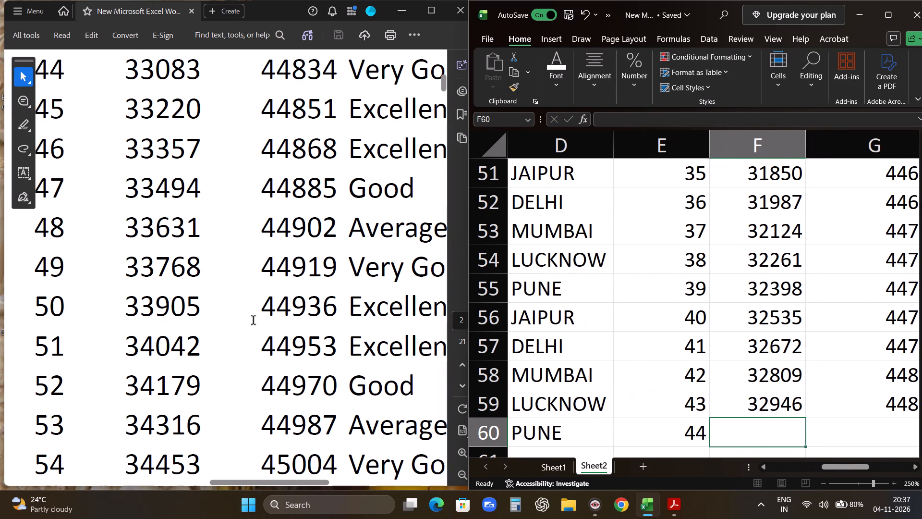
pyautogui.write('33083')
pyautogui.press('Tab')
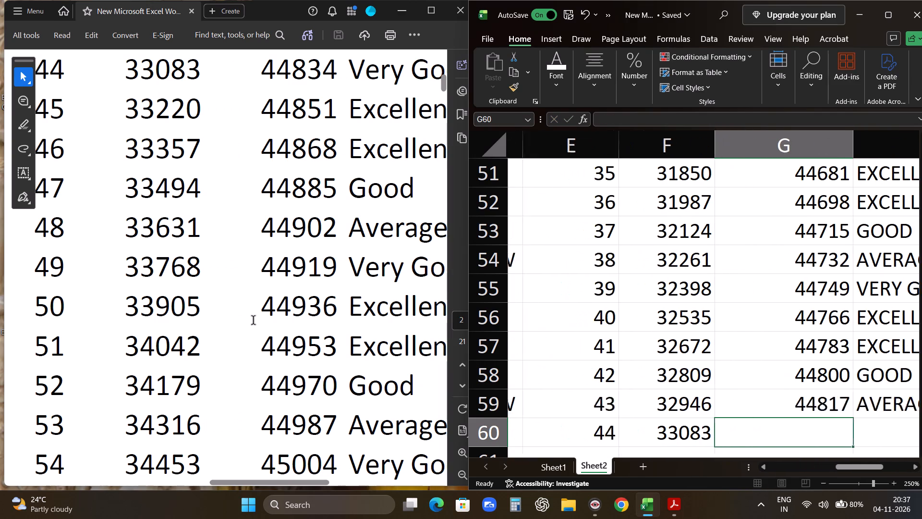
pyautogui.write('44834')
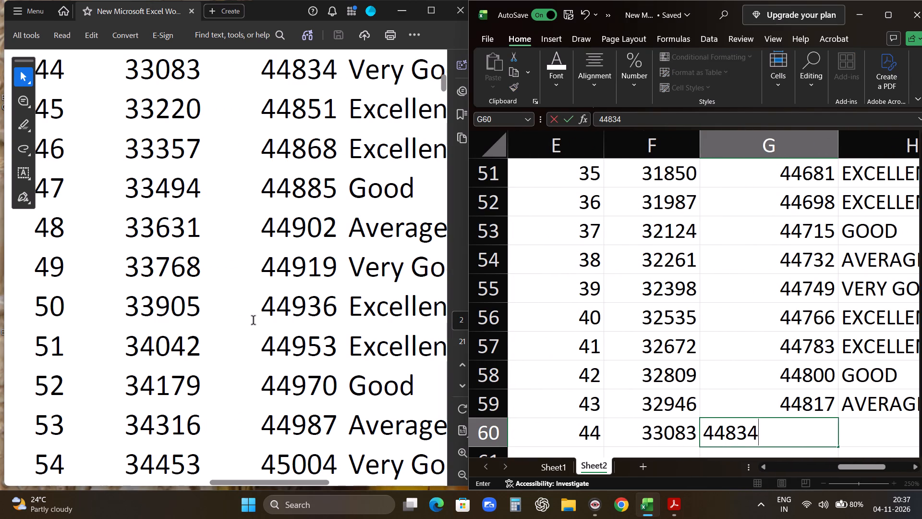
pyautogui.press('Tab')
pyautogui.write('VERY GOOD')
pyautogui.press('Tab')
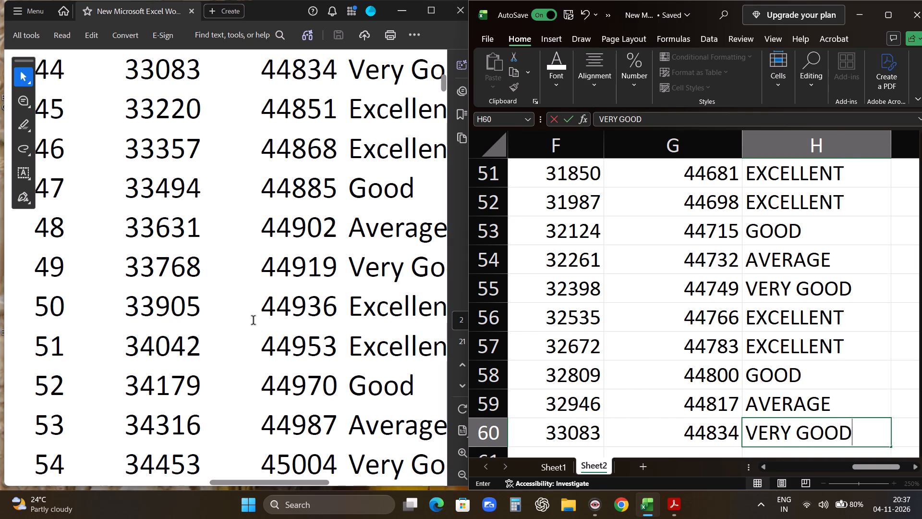
# Line up record 60 in the PDF and enter 60, EMPLOYEE, MARKETING and JAIPUR in cells A61 to D61 of the workbook.
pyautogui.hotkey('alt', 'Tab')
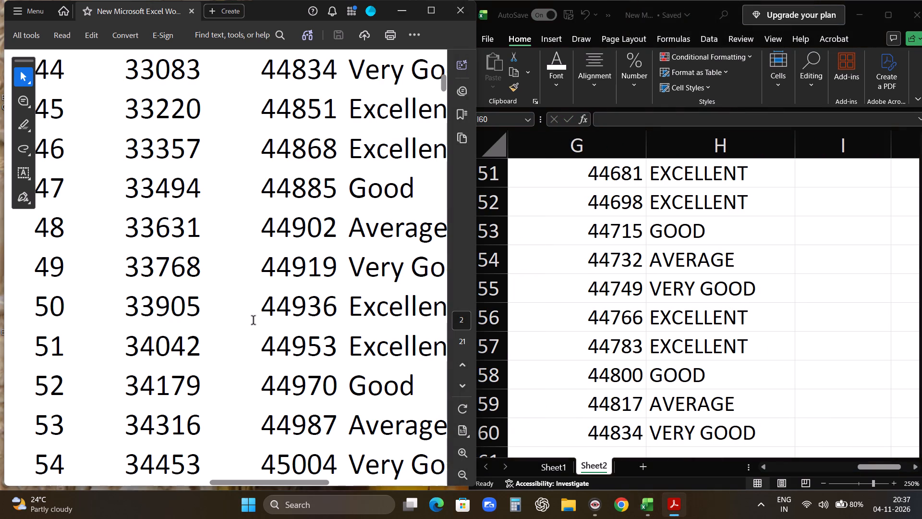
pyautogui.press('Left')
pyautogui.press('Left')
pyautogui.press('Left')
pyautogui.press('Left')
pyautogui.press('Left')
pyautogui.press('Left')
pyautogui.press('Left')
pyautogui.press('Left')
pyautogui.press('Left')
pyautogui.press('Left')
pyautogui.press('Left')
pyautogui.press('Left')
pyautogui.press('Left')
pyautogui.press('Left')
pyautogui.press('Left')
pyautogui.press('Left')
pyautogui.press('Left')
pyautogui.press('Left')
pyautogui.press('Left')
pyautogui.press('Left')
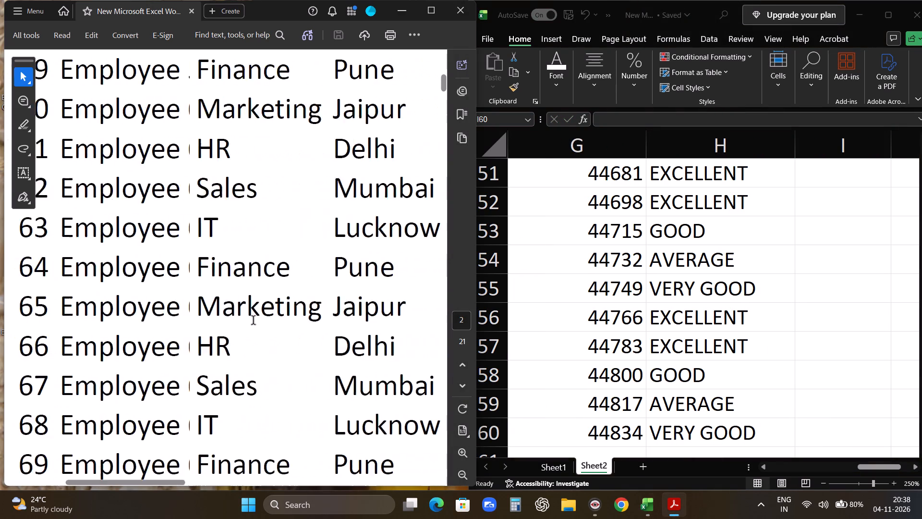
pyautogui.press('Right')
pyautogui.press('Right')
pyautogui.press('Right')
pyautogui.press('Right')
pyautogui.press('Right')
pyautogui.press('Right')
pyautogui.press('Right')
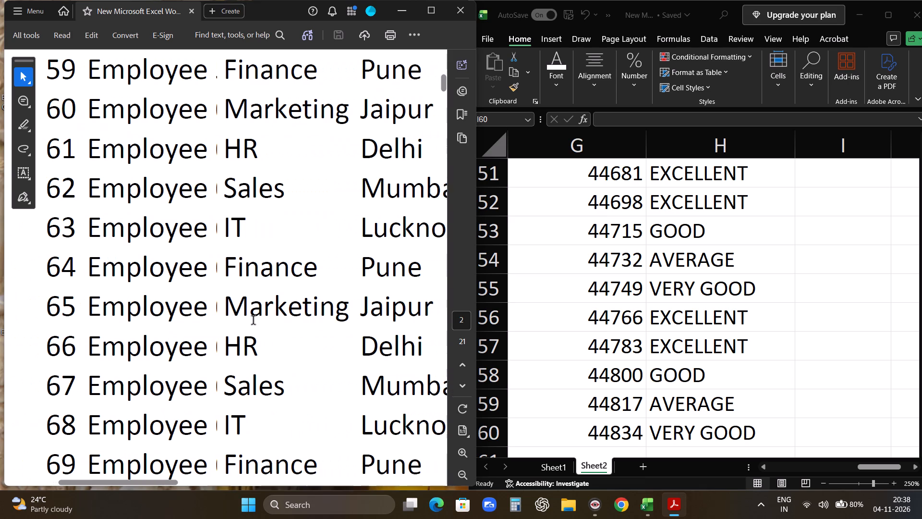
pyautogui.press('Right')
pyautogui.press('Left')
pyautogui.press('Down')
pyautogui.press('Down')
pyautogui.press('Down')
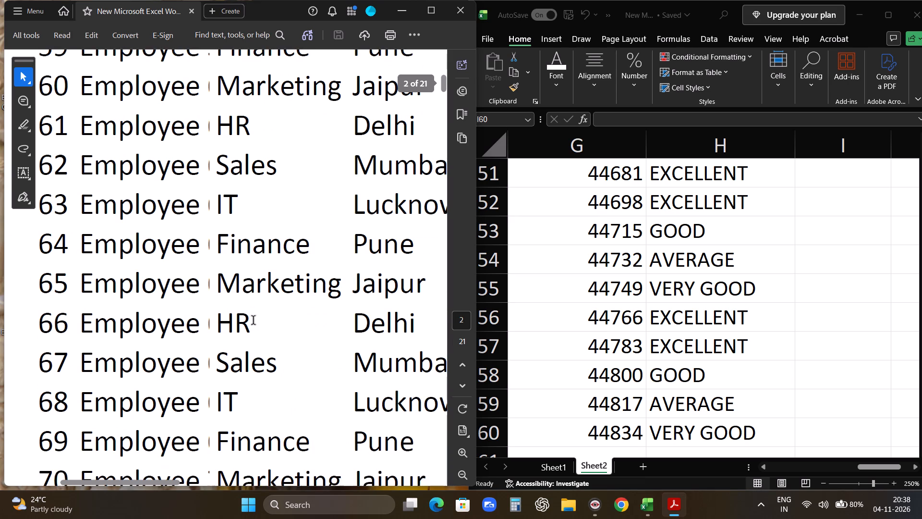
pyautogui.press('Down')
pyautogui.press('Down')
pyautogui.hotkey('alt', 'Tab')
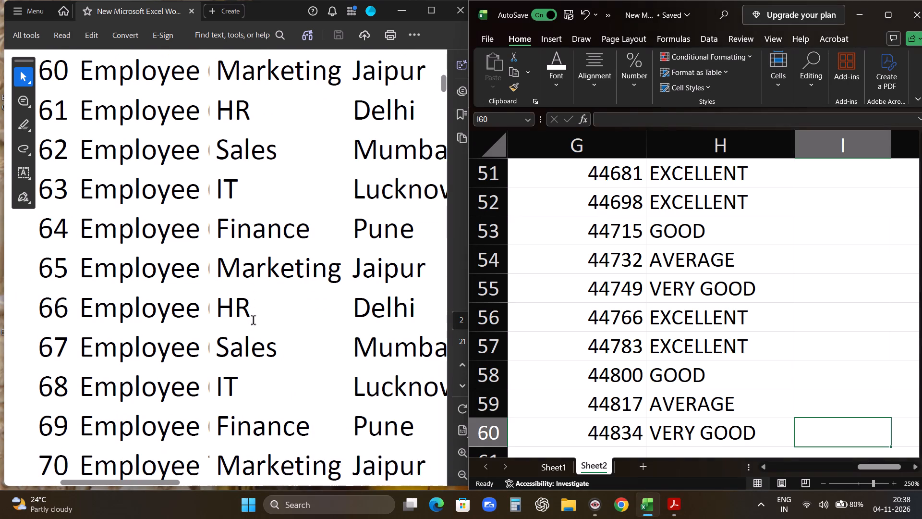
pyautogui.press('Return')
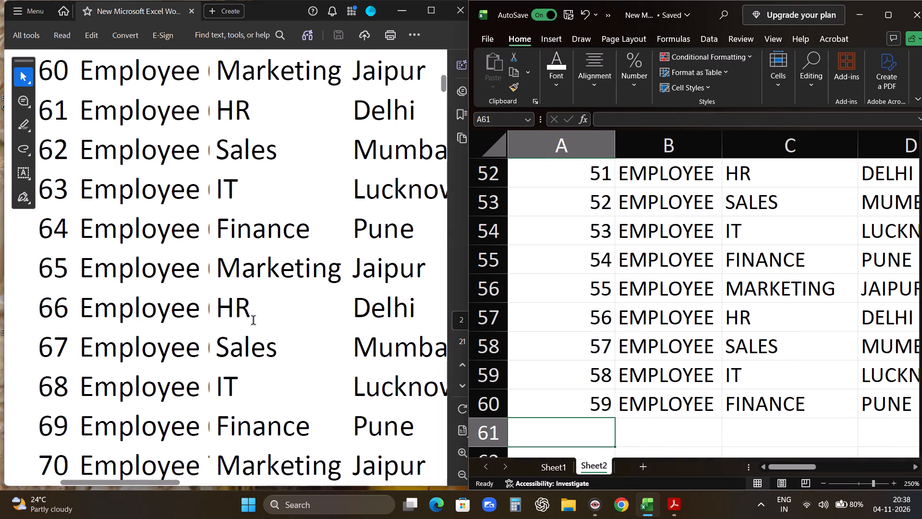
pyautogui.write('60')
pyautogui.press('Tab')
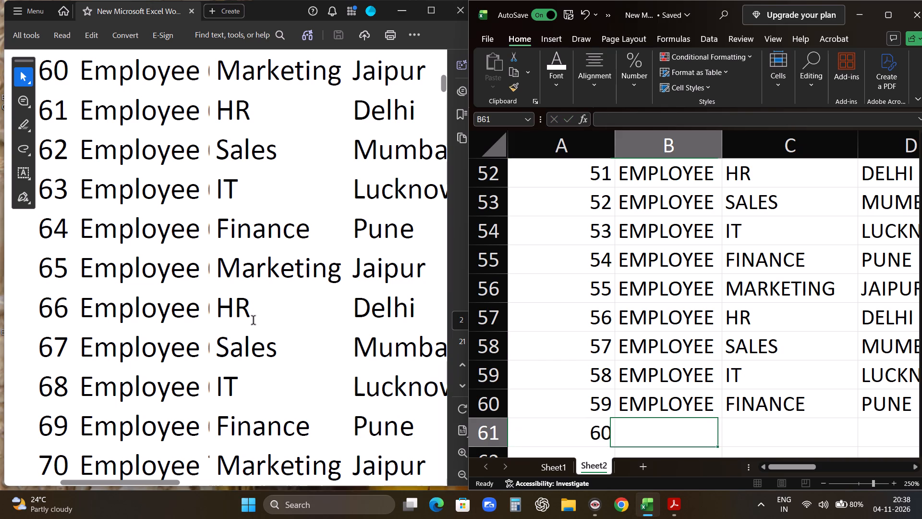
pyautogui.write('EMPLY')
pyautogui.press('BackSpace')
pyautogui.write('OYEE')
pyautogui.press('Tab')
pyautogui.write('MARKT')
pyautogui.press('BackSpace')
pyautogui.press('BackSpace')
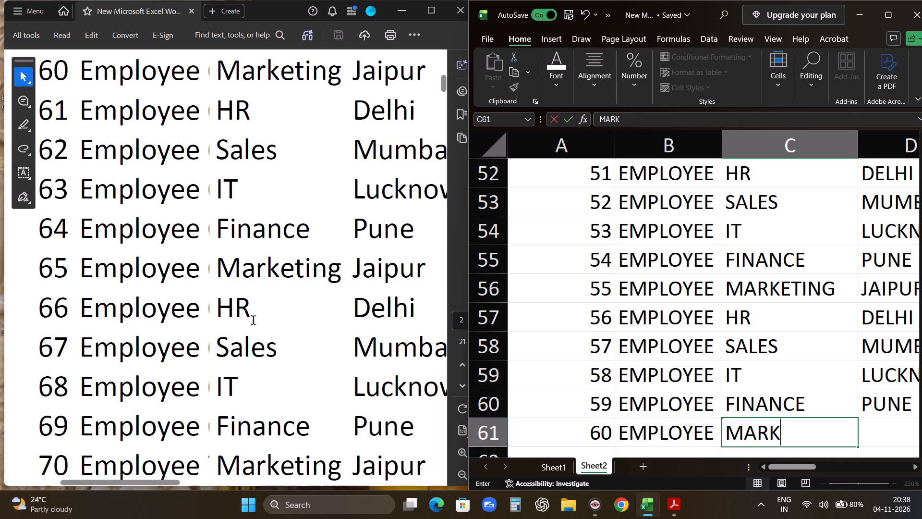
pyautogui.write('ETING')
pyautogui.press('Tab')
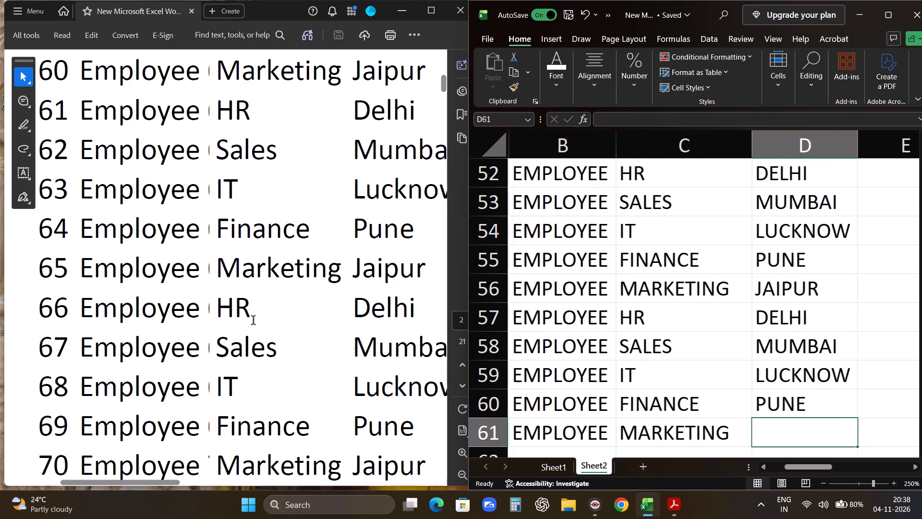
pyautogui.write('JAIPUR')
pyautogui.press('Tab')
# Read the rest of record 60 in the PDF and complete row 61 with 45, 33220, 44851 and EXCELLENT in cells E61 to H61.
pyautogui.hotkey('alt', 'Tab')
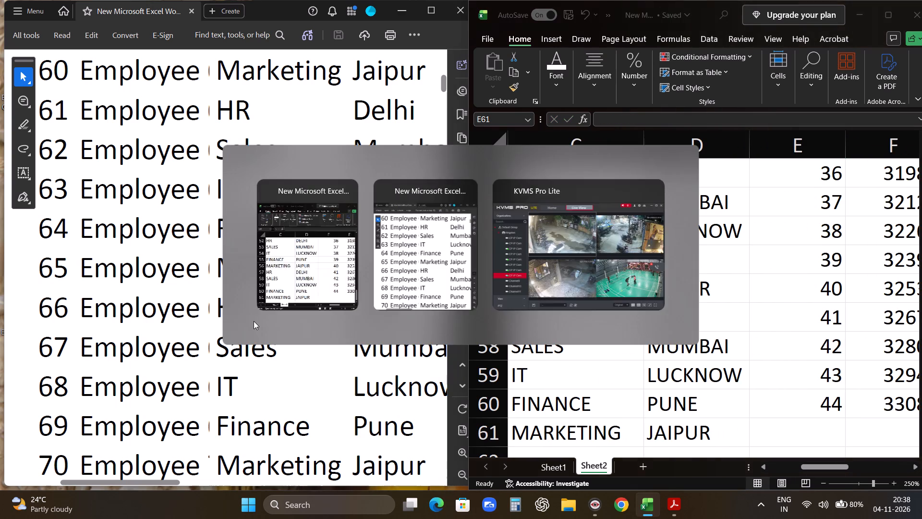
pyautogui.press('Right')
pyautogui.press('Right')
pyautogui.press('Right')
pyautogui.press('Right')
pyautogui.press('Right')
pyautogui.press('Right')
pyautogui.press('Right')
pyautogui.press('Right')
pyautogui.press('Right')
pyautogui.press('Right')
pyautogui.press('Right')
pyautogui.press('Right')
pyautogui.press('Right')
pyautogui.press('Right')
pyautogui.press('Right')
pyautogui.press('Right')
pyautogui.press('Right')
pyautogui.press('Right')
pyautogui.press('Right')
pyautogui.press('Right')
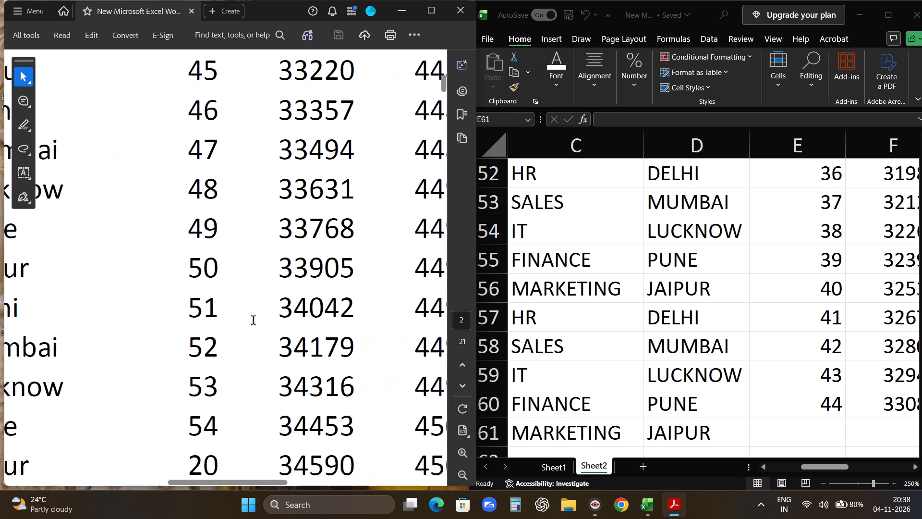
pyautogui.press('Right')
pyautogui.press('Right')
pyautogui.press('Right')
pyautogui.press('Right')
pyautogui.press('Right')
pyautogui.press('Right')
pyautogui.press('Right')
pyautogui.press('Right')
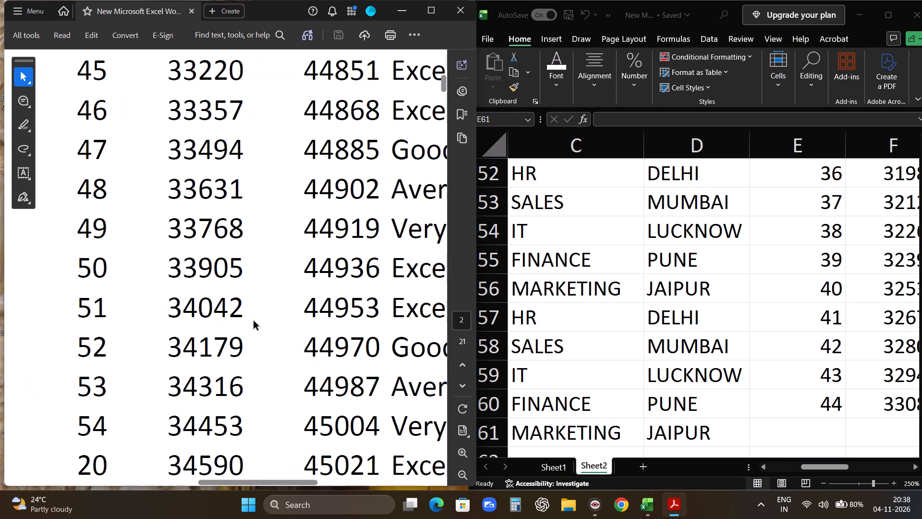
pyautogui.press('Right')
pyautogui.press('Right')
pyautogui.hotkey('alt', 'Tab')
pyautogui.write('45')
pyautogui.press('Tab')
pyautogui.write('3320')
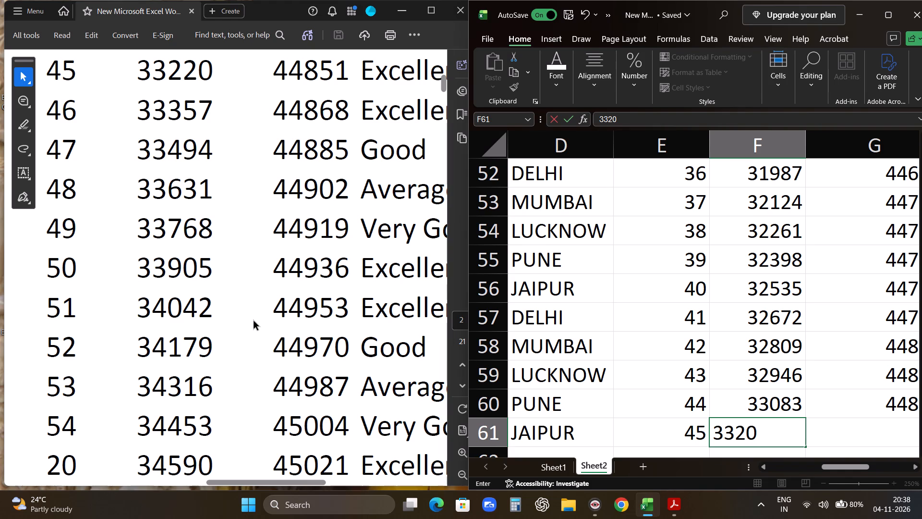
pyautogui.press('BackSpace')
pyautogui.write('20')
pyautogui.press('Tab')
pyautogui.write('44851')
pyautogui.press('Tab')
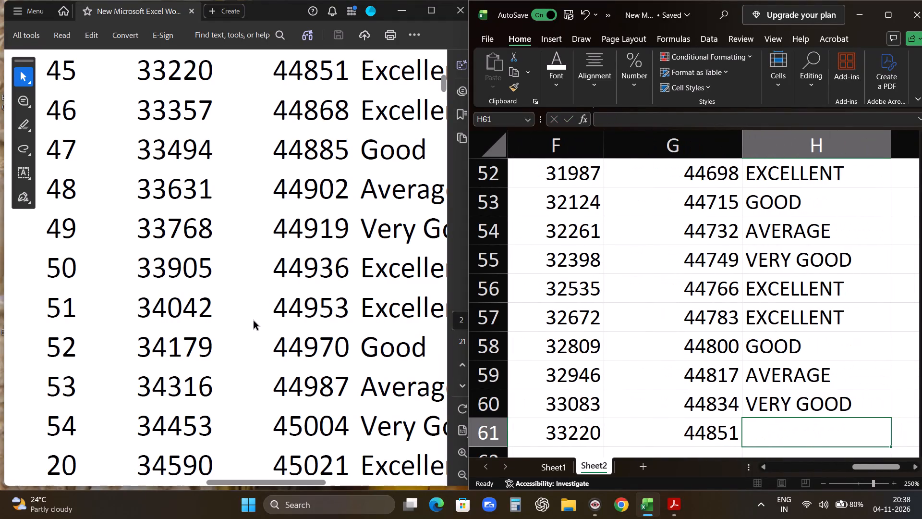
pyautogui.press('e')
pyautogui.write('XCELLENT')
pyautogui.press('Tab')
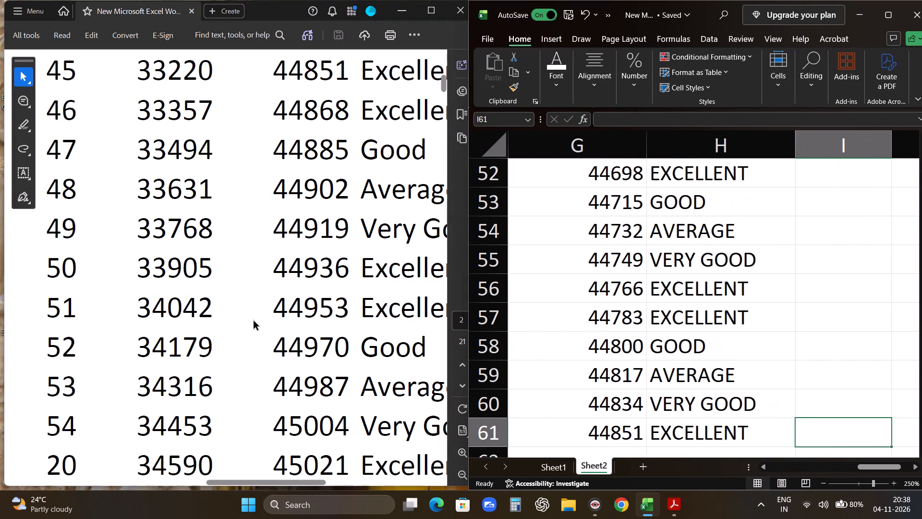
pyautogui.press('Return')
# Bring record 61 into view in the PDF and enter 61, EMPLOYEE, HR and DELHI in cells A62 to D62 of the workbook.
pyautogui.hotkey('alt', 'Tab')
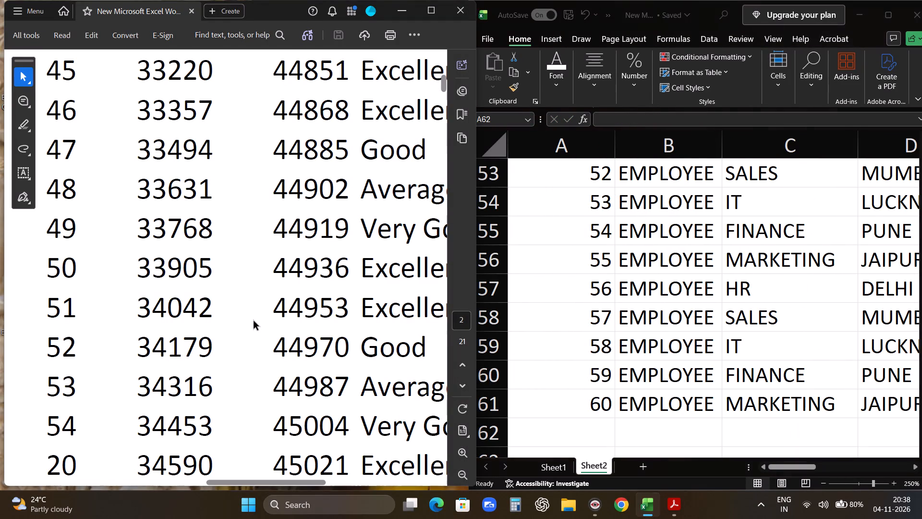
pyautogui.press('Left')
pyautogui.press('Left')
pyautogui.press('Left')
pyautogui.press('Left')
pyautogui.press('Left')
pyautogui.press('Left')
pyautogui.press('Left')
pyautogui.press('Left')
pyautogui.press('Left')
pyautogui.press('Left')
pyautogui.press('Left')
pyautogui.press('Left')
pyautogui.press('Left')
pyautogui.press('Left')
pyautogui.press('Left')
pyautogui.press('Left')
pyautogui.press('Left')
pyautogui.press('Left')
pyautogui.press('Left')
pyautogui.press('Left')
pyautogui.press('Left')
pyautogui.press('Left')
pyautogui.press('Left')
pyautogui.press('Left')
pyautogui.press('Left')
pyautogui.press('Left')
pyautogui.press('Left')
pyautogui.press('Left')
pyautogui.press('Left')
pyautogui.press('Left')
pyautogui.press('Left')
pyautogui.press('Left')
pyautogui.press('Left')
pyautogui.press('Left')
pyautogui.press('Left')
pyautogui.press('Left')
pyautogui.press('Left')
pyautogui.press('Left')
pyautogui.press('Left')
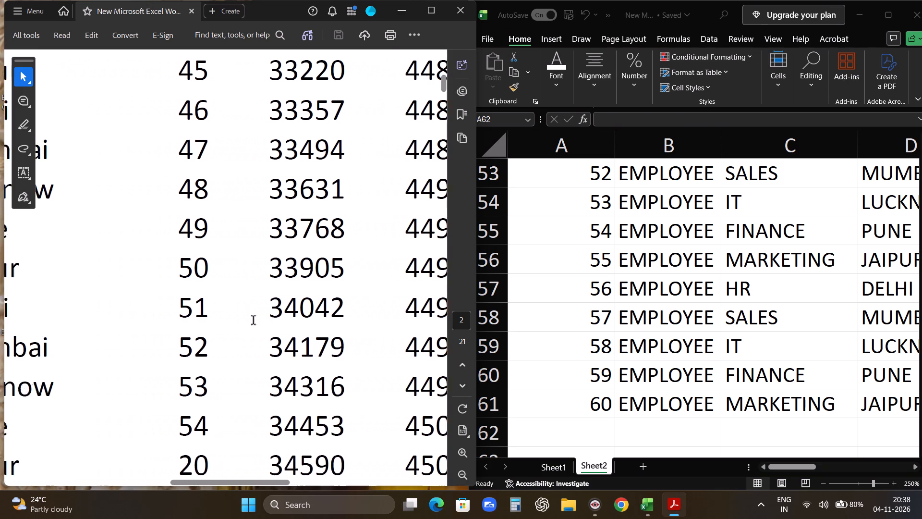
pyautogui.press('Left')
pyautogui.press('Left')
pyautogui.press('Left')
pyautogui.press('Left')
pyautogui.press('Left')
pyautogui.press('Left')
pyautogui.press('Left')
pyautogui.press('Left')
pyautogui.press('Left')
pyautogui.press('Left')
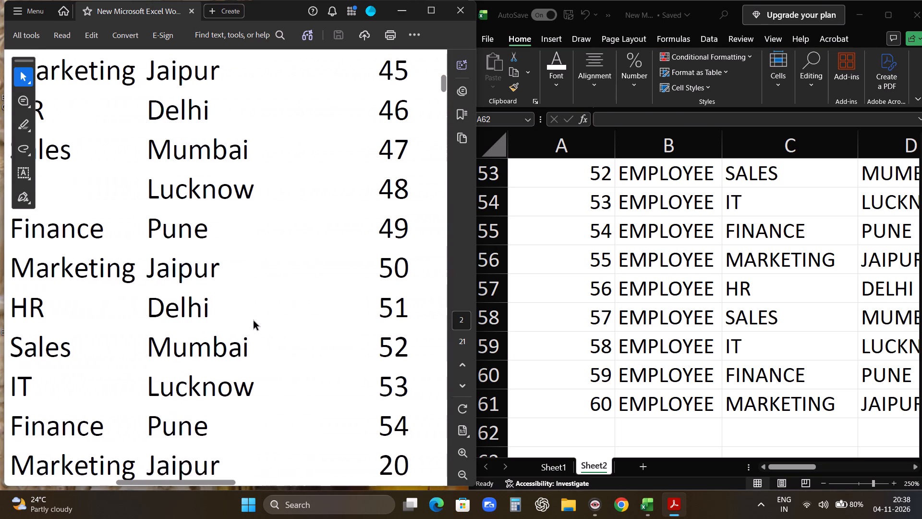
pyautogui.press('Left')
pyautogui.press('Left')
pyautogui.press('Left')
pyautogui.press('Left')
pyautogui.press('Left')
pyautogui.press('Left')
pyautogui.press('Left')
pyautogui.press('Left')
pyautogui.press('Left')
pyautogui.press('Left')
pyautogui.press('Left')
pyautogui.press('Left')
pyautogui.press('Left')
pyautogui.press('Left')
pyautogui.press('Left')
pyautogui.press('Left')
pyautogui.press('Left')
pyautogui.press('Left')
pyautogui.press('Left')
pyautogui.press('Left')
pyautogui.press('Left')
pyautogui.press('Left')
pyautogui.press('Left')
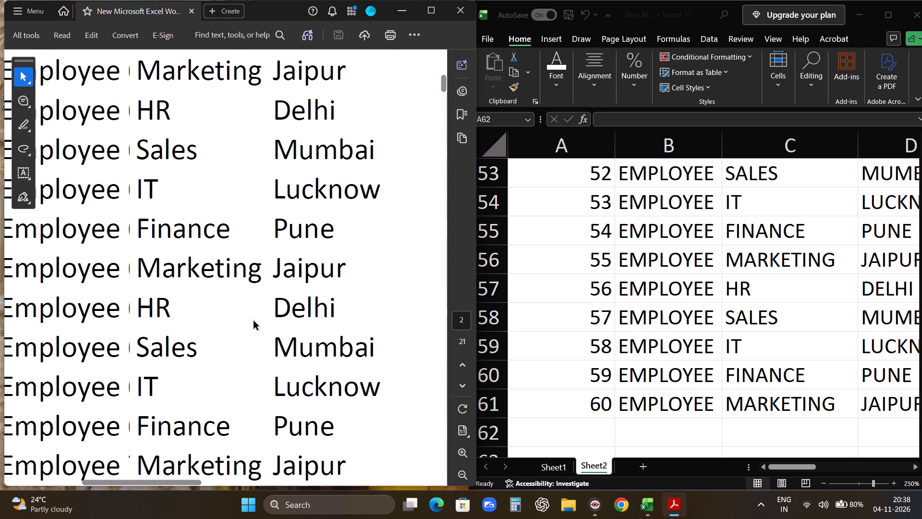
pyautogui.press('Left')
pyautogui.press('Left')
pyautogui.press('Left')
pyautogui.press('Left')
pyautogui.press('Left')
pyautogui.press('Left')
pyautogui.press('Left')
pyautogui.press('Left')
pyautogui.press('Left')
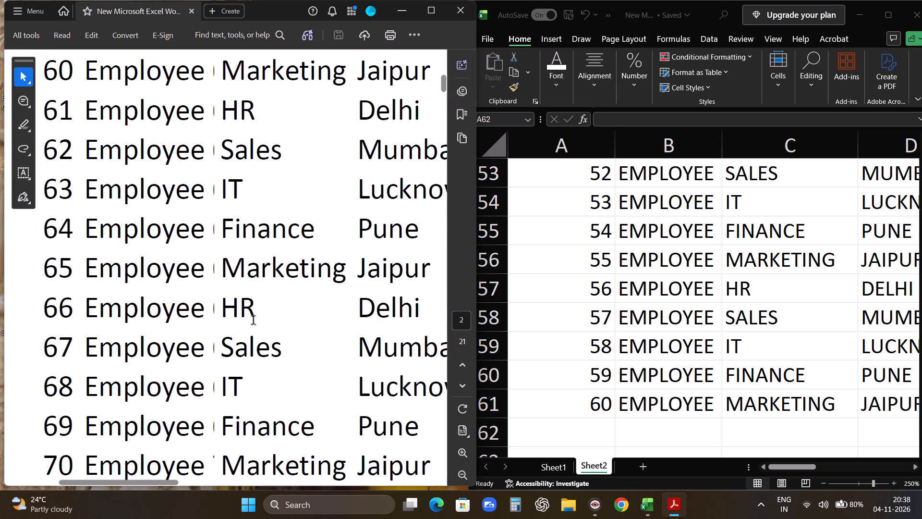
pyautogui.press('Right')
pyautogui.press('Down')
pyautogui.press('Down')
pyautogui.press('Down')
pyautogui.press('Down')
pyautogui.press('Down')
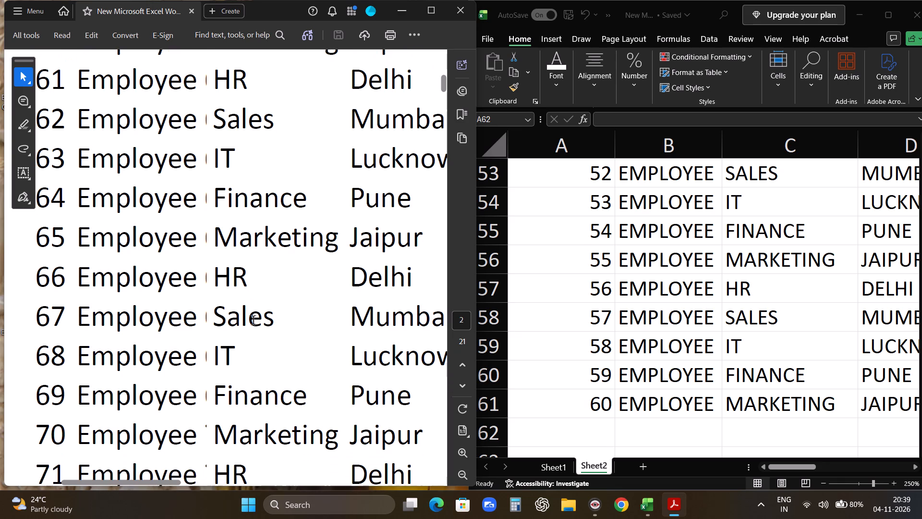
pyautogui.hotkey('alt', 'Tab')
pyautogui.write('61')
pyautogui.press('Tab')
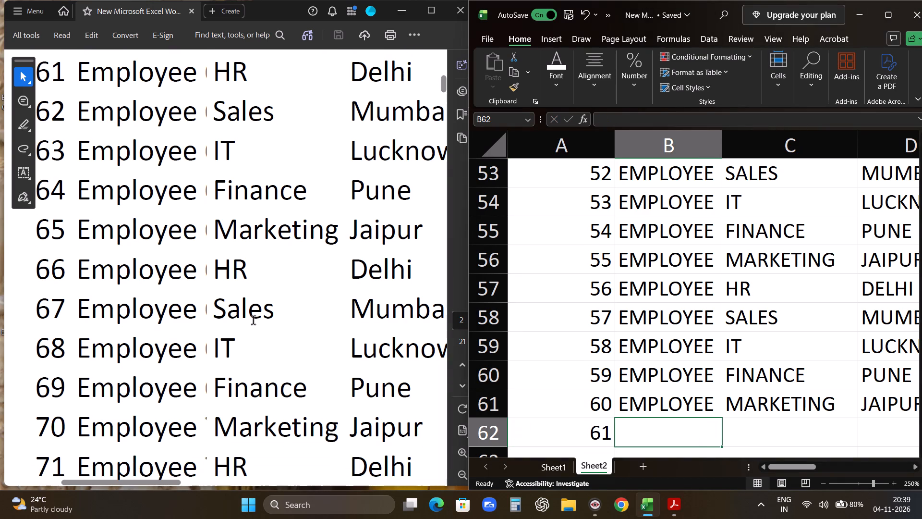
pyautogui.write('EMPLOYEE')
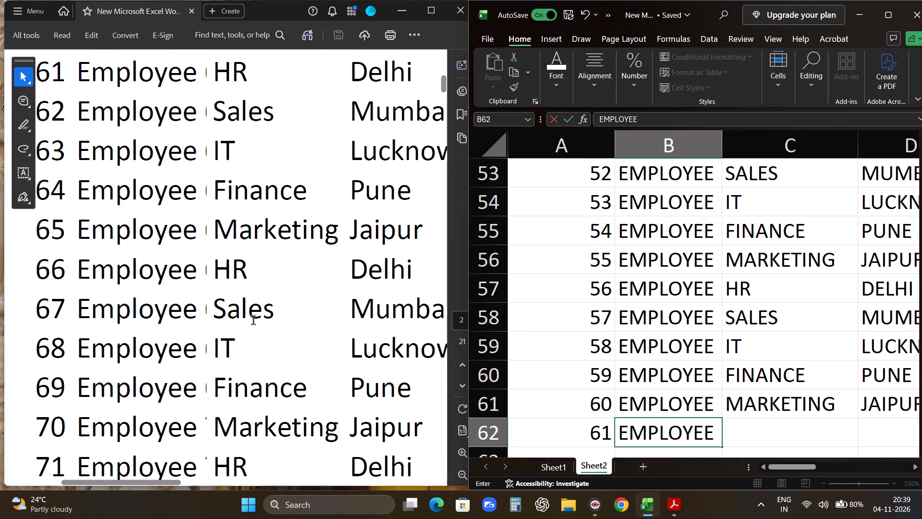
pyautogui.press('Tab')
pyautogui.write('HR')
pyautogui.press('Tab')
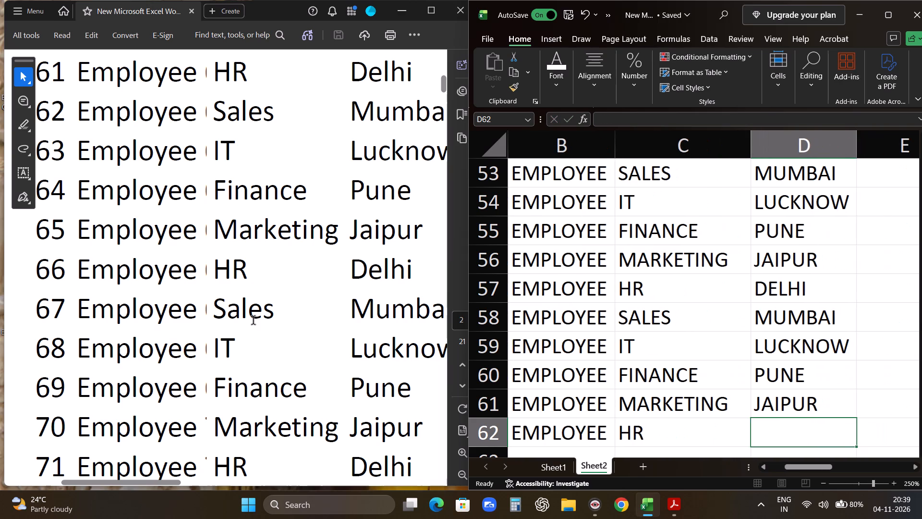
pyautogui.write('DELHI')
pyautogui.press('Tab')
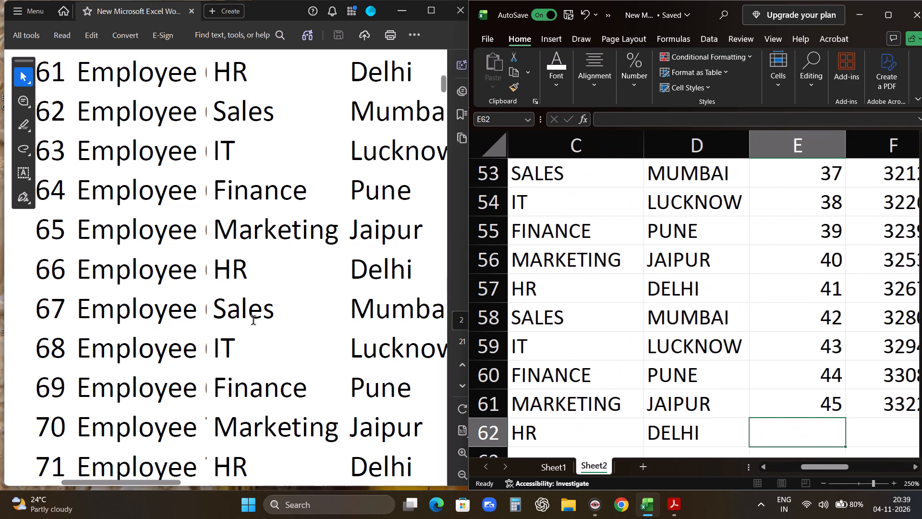
# Read the rest of record 61 in the PDF and complete row 62 with 46, 33357, 44868 and EXCELLENT in cells E62 to H62.
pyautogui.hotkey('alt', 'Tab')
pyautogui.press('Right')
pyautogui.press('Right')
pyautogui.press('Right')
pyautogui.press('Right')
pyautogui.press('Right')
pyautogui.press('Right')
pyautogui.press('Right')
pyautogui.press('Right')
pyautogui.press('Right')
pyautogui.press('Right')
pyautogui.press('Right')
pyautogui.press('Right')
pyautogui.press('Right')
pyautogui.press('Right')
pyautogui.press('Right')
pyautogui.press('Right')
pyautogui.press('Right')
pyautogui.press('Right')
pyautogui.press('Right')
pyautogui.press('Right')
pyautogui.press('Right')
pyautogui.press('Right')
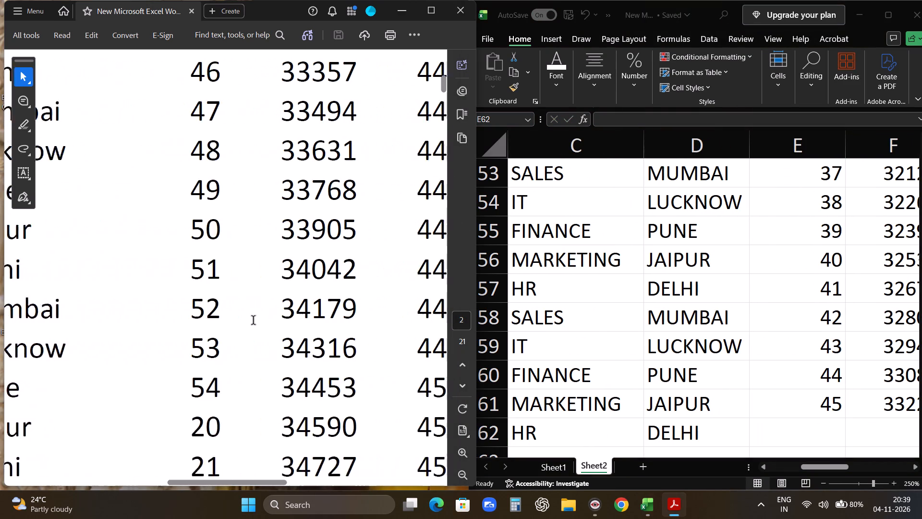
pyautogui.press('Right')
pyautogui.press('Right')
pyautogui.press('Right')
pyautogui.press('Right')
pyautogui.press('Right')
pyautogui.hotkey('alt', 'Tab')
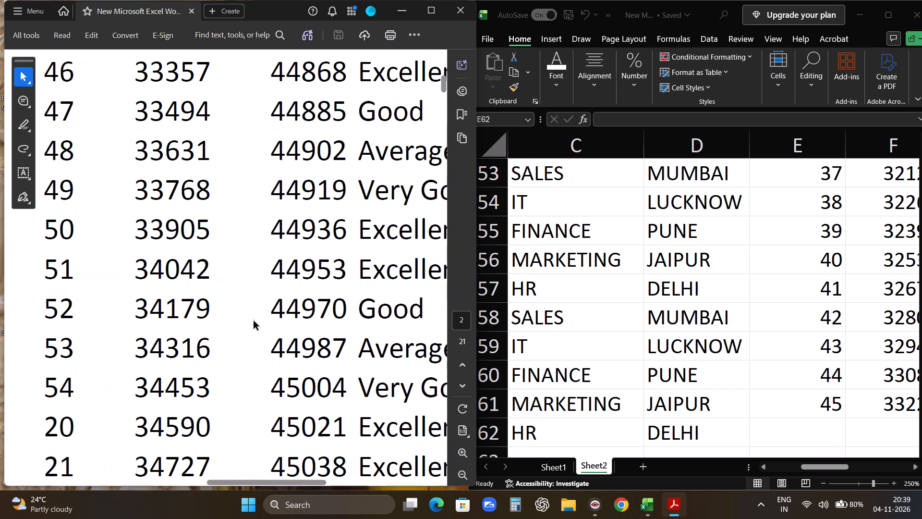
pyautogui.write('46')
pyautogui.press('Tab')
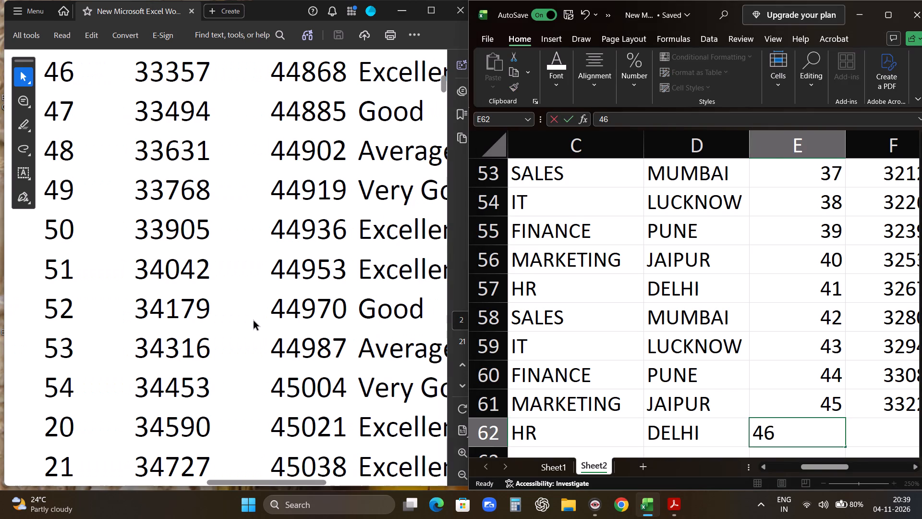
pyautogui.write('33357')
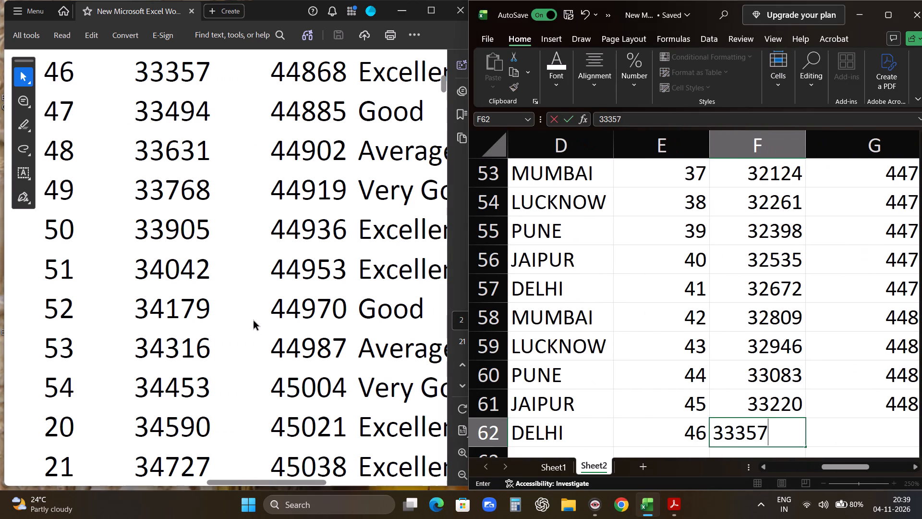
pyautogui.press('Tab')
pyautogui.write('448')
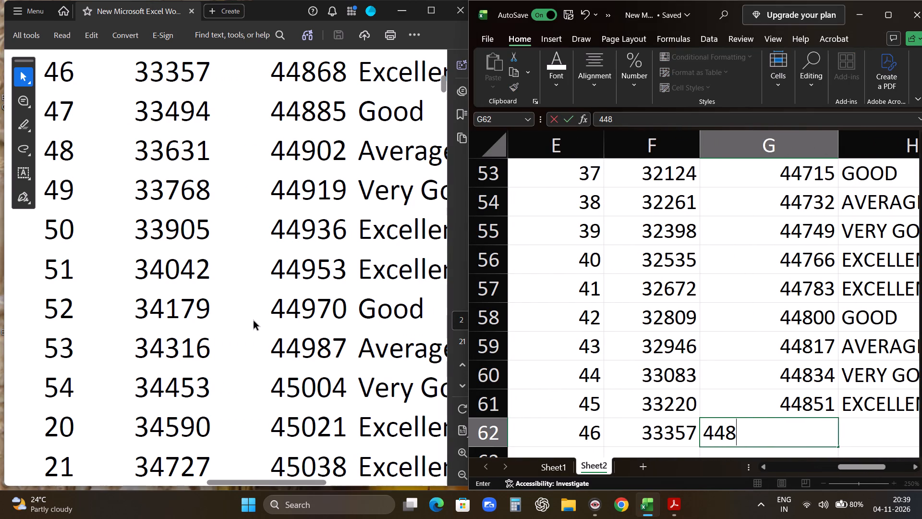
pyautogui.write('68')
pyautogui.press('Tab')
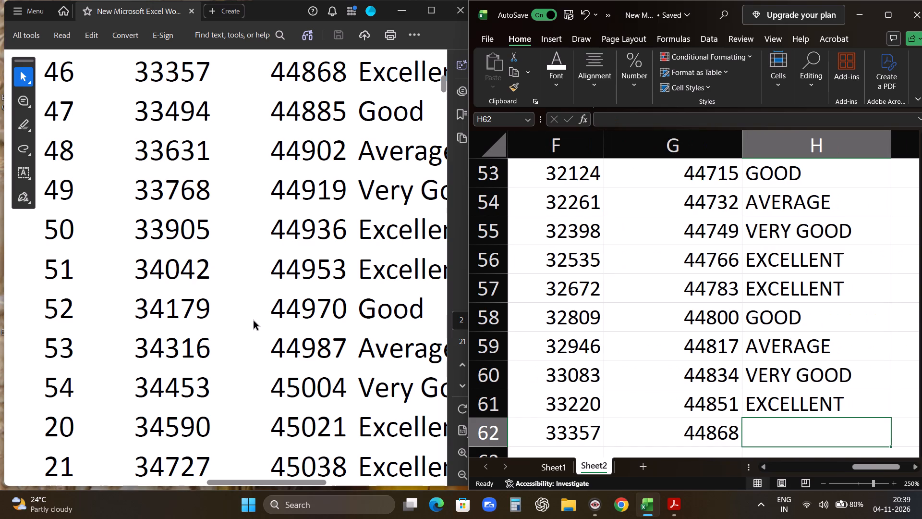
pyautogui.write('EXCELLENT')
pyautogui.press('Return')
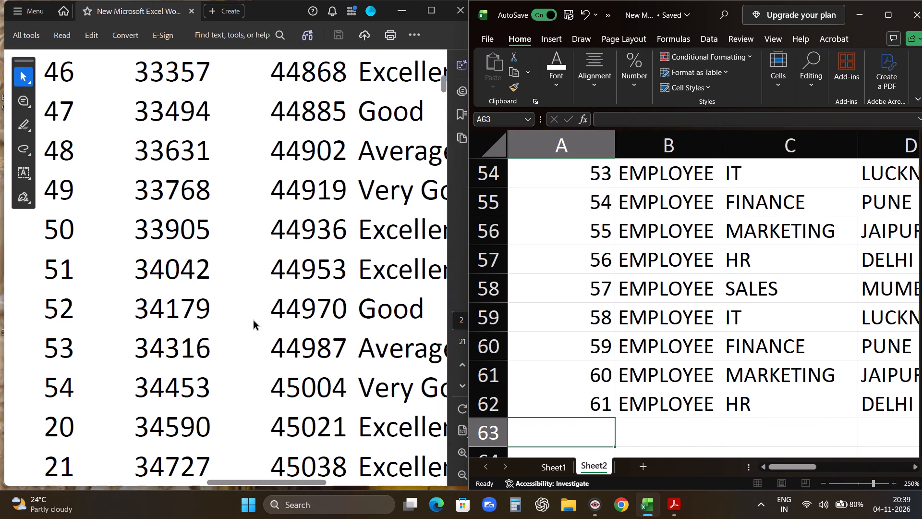
# Line up record 62 in the PDF and enter 62, EMPLOYEE, SALES and MUMBAI in cells A63 to D63 of the workbook.
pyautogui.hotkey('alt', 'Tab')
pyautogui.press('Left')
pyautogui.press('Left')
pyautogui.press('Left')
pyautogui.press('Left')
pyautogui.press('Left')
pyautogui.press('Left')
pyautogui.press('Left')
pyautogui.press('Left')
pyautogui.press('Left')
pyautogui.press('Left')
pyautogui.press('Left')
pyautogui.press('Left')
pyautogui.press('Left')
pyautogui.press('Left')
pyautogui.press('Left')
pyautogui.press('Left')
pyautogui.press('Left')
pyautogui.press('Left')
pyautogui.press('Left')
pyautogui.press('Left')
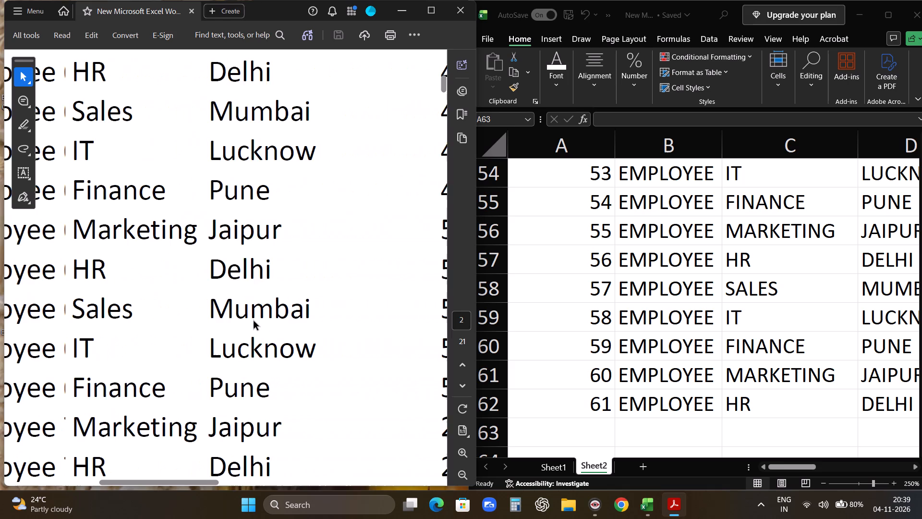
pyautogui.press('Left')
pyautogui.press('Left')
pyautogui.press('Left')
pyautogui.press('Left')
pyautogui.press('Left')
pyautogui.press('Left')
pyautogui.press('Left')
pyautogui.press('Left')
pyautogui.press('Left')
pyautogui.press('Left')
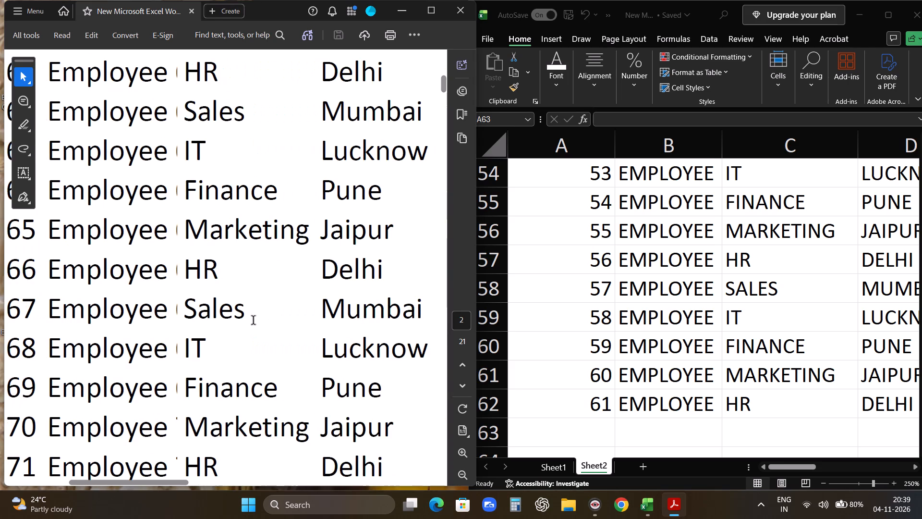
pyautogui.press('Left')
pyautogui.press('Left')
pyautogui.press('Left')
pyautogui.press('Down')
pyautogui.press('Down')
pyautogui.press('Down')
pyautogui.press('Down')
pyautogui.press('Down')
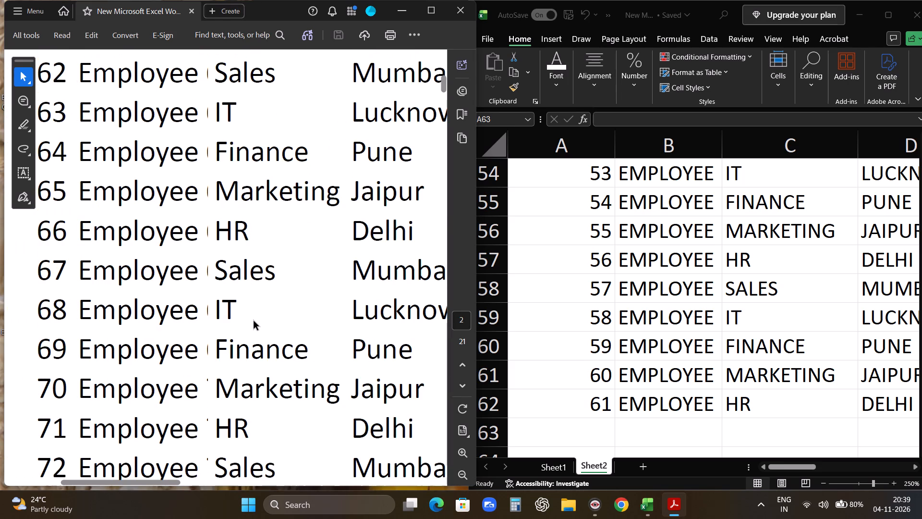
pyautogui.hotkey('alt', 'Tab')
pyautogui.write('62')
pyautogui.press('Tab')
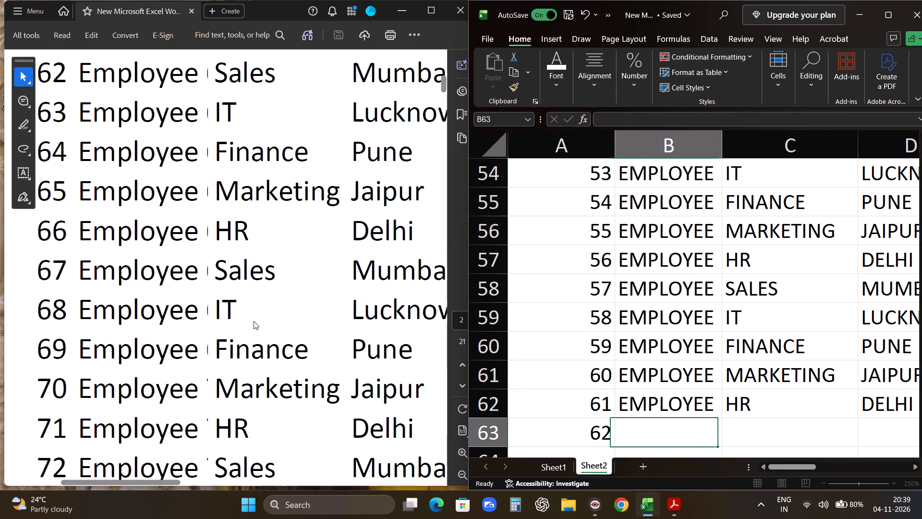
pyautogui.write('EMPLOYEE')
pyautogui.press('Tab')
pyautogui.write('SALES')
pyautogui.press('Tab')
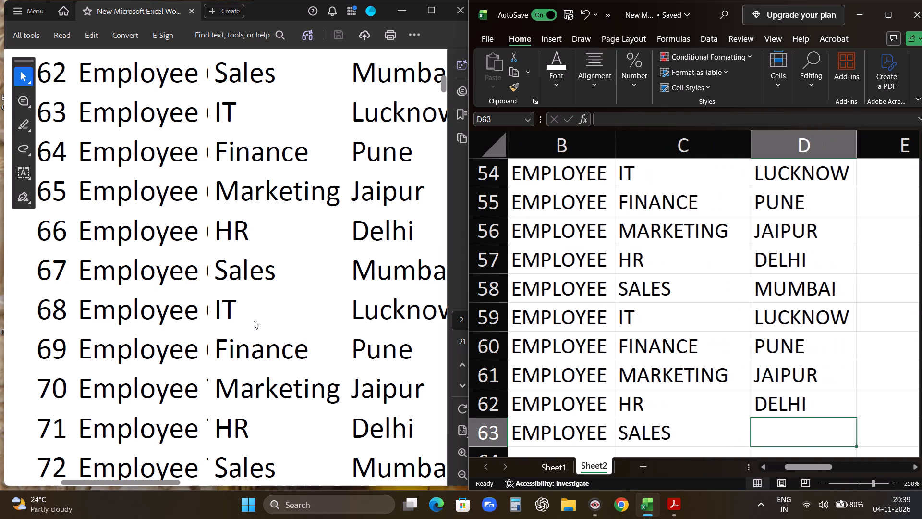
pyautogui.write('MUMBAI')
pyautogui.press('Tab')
# Read the rest of record 62 in the PDF and complete row 63 with 47, 33494, 44885 and GOOD in cells E63 to H63.
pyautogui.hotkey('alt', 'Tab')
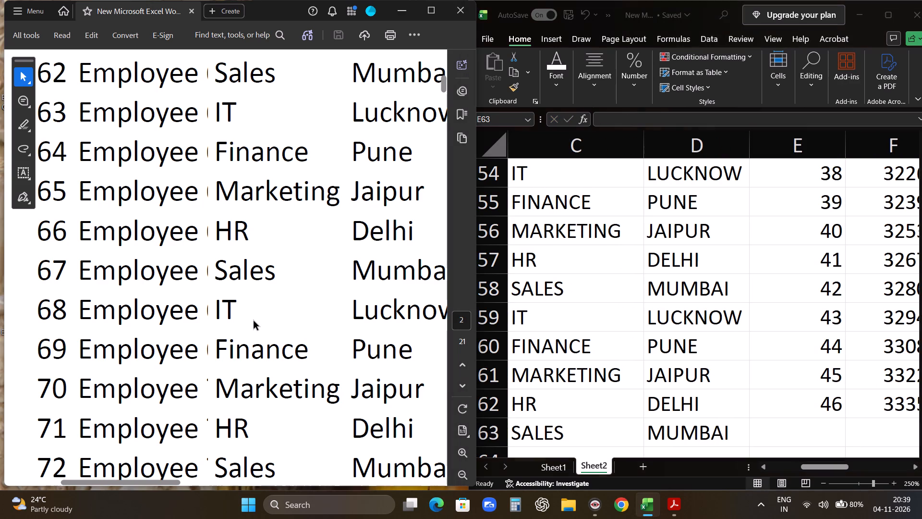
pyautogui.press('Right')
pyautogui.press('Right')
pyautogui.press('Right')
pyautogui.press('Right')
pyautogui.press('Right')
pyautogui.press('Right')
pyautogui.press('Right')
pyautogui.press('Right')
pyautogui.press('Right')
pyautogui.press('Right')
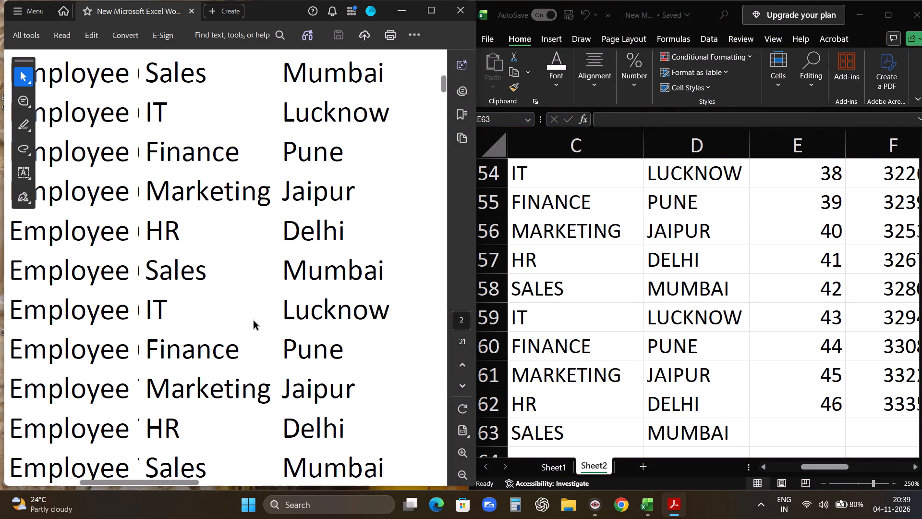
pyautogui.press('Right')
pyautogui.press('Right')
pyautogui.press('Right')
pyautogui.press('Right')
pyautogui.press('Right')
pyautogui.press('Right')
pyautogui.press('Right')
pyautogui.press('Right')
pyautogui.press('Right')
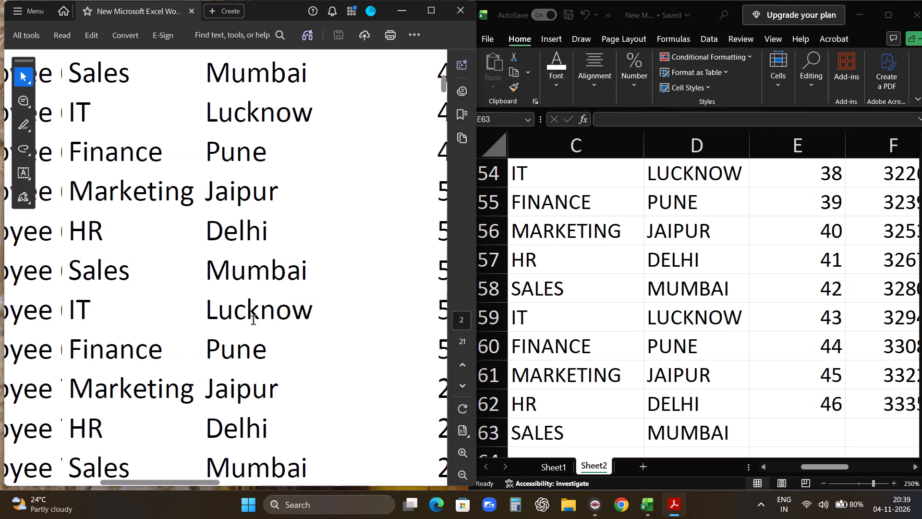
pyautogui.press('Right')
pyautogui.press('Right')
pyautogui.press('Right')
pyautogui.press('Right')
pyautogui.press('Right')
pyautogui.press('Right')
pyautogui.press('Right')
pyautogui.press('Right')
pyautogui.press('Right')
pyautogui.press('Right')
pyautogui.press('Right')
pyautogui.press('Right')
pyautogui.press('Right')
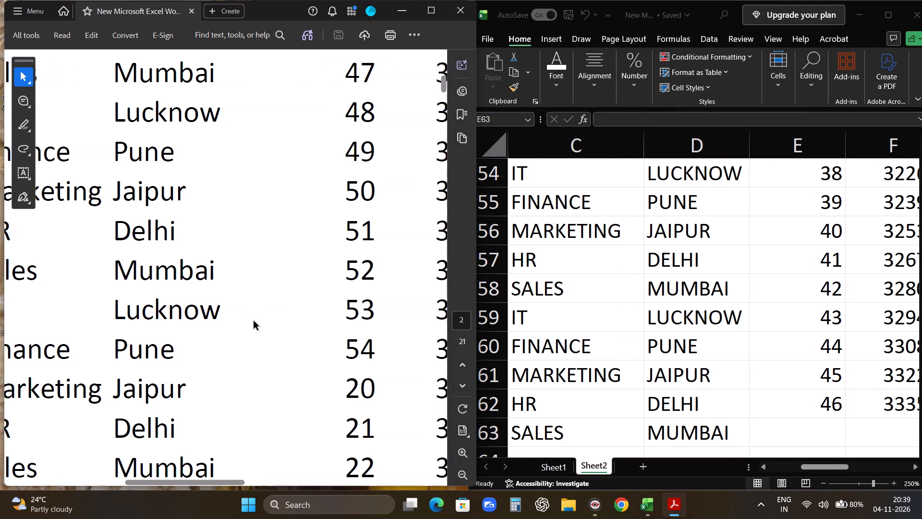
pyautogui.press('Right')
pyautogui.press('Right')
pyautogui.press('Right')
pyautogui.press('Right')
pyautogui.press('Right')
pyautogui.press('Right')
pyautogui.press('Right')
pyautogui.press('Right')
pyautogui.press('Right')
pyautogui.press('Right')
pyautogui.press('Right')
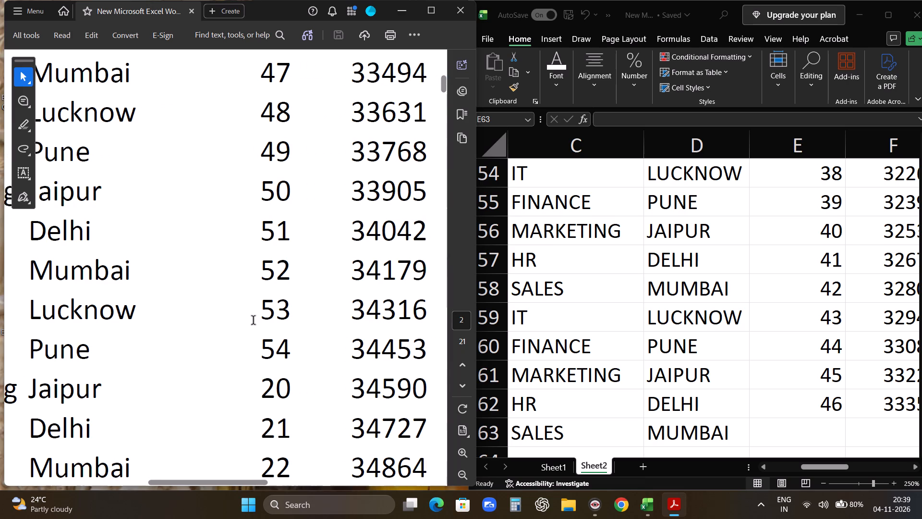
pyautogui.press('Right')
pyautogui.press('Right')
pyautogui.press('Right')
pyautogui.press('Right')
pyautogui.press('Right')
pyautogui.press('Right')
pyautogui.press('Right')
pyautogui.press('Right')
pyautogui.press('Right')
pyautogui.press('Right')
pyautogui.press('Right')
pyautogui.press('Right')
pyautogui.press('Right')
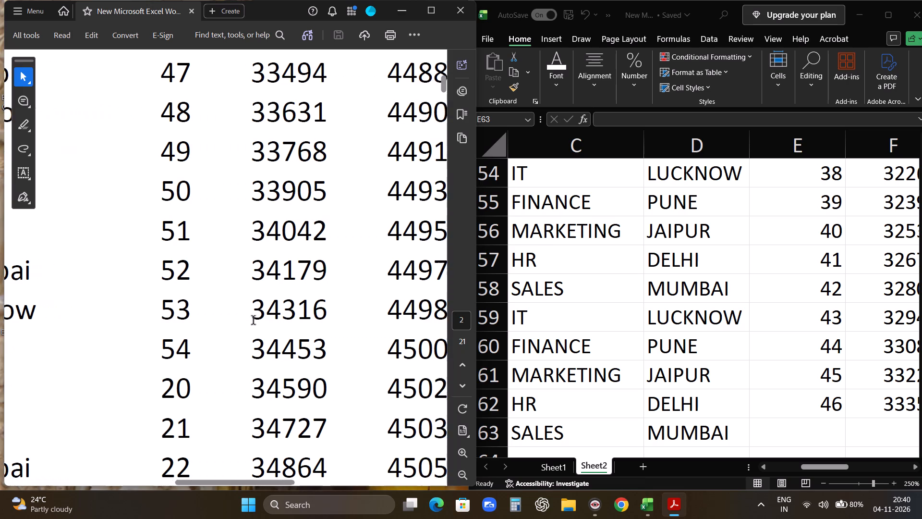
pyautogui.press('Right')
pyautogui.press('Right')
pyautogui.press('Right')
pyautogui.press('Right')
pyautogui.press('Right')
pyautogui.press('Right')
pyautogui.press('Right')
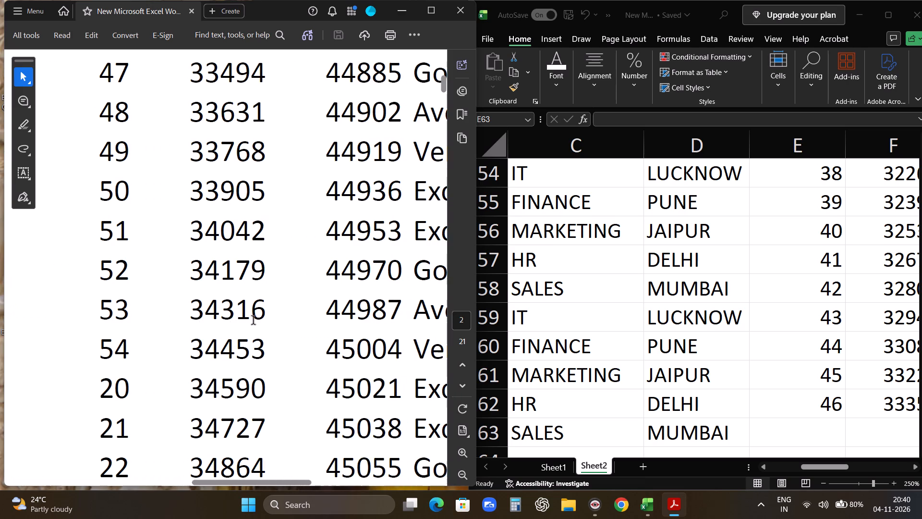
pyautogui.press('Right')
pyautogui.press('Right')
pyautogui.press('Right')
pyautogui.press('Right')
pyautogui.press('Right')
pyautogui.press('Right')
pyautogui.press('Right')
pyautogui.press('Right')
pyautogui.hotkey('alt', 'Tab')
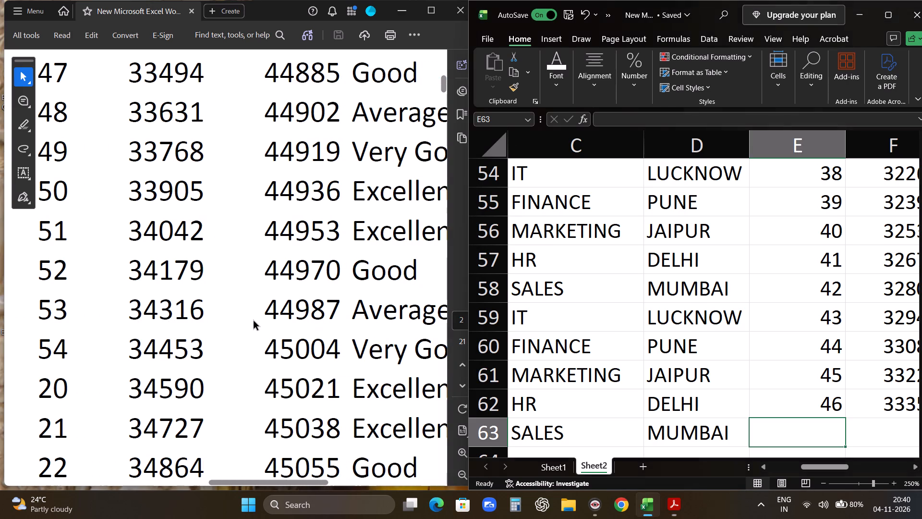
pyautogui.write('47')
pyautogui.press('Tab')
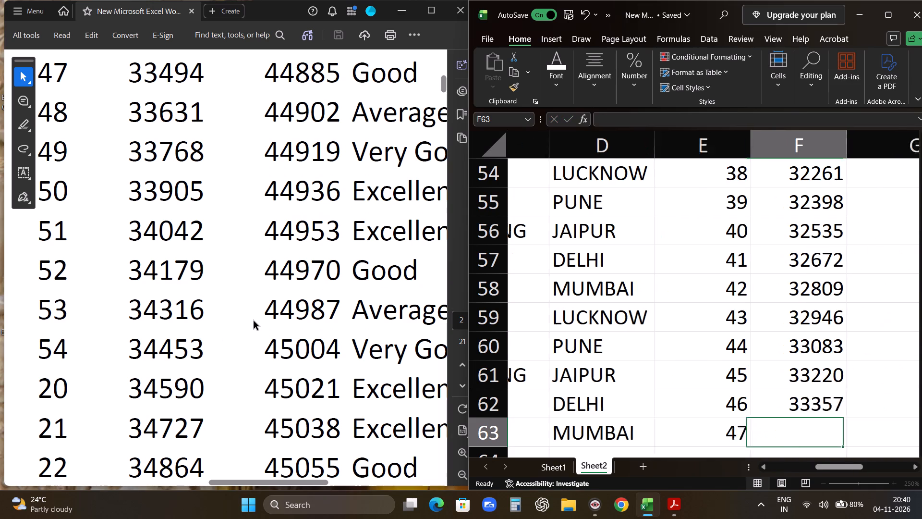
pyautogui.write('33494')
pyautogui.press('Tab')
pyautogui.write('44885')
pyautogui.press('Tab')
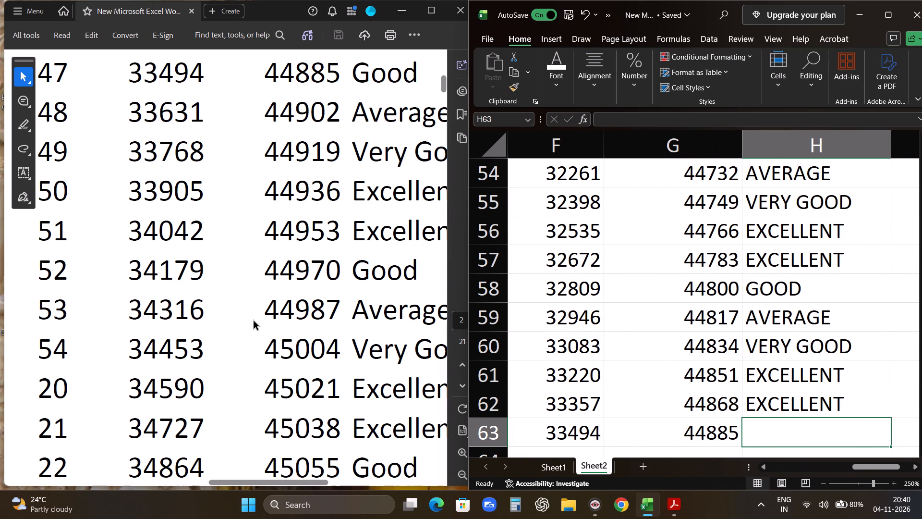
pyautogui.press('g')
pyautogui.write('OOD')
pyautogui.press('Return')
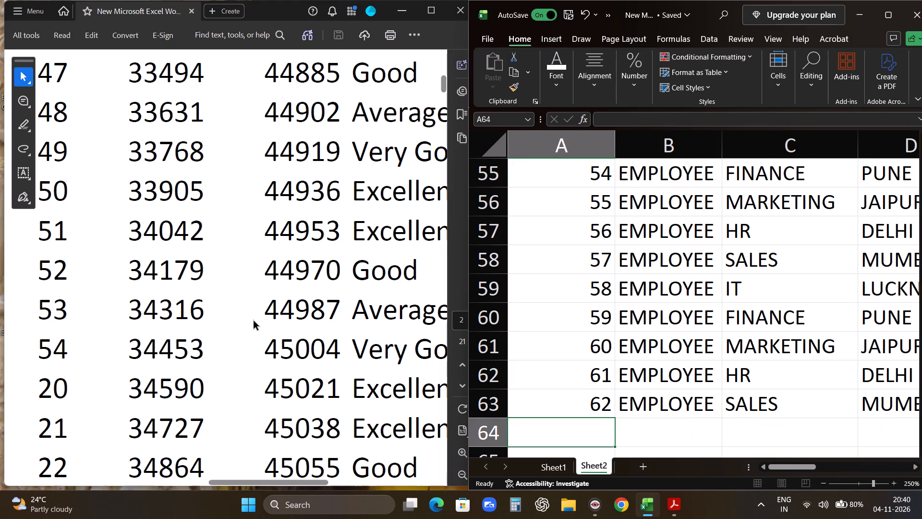
# Line up record 63 in the PDF and enter 63, EMPLOYEE, IT and LUCKNOW in cells A64 to D64 of the workbook.
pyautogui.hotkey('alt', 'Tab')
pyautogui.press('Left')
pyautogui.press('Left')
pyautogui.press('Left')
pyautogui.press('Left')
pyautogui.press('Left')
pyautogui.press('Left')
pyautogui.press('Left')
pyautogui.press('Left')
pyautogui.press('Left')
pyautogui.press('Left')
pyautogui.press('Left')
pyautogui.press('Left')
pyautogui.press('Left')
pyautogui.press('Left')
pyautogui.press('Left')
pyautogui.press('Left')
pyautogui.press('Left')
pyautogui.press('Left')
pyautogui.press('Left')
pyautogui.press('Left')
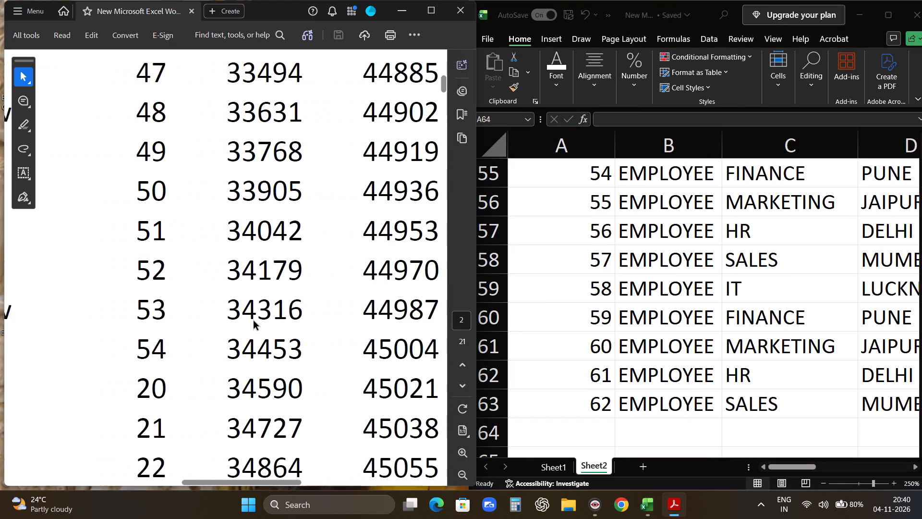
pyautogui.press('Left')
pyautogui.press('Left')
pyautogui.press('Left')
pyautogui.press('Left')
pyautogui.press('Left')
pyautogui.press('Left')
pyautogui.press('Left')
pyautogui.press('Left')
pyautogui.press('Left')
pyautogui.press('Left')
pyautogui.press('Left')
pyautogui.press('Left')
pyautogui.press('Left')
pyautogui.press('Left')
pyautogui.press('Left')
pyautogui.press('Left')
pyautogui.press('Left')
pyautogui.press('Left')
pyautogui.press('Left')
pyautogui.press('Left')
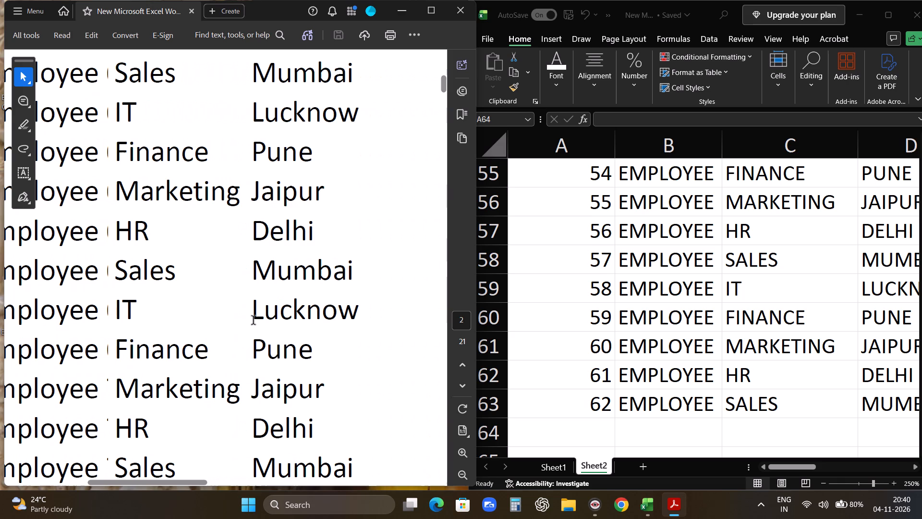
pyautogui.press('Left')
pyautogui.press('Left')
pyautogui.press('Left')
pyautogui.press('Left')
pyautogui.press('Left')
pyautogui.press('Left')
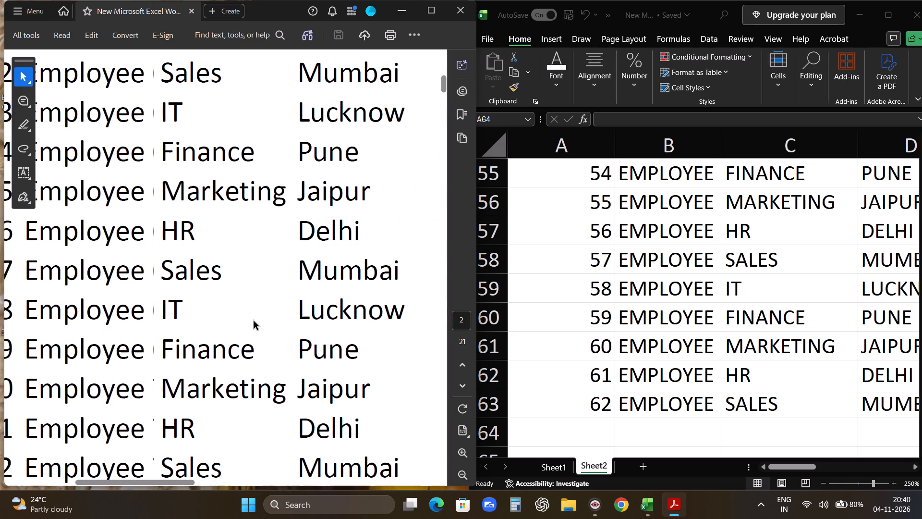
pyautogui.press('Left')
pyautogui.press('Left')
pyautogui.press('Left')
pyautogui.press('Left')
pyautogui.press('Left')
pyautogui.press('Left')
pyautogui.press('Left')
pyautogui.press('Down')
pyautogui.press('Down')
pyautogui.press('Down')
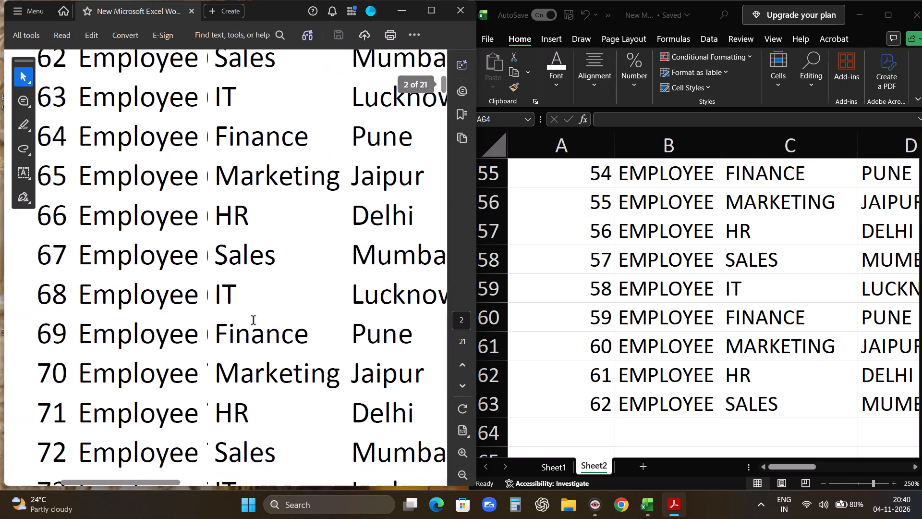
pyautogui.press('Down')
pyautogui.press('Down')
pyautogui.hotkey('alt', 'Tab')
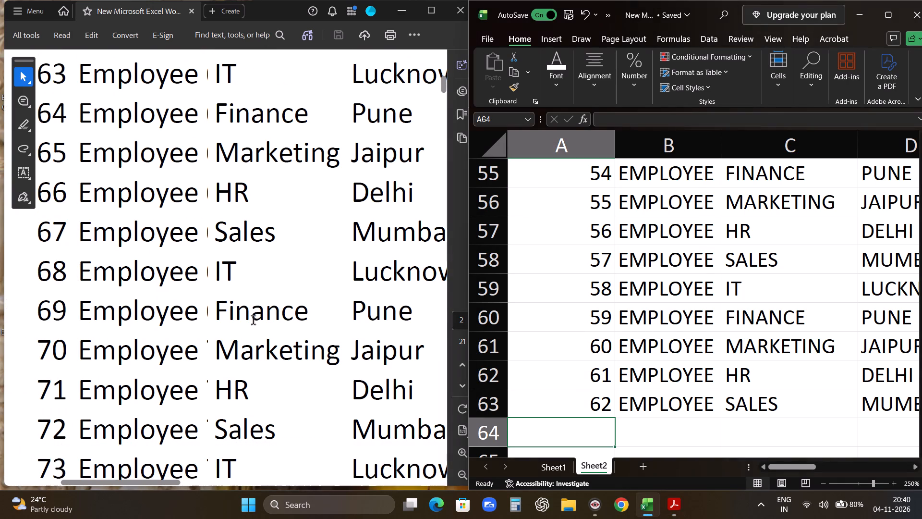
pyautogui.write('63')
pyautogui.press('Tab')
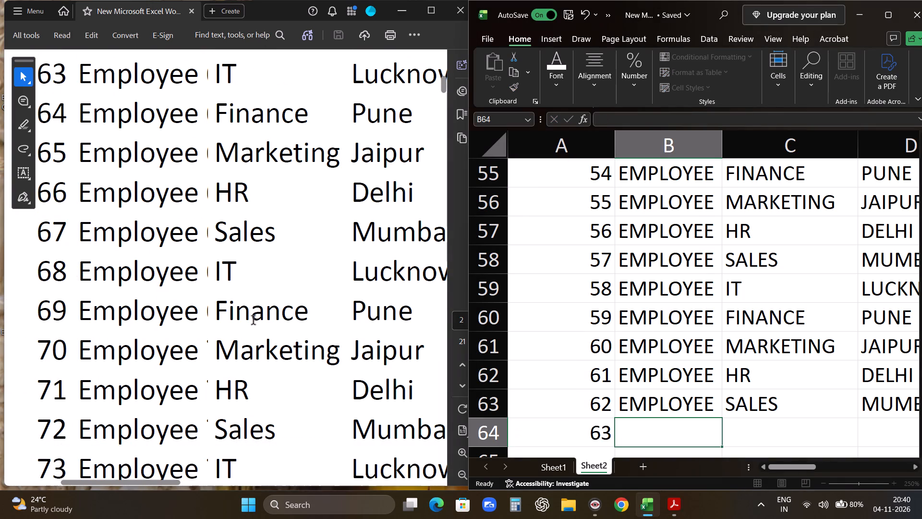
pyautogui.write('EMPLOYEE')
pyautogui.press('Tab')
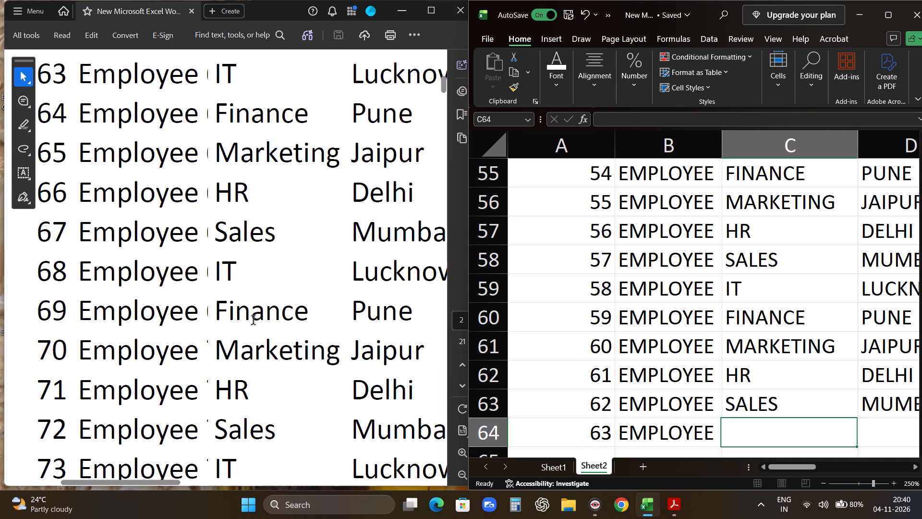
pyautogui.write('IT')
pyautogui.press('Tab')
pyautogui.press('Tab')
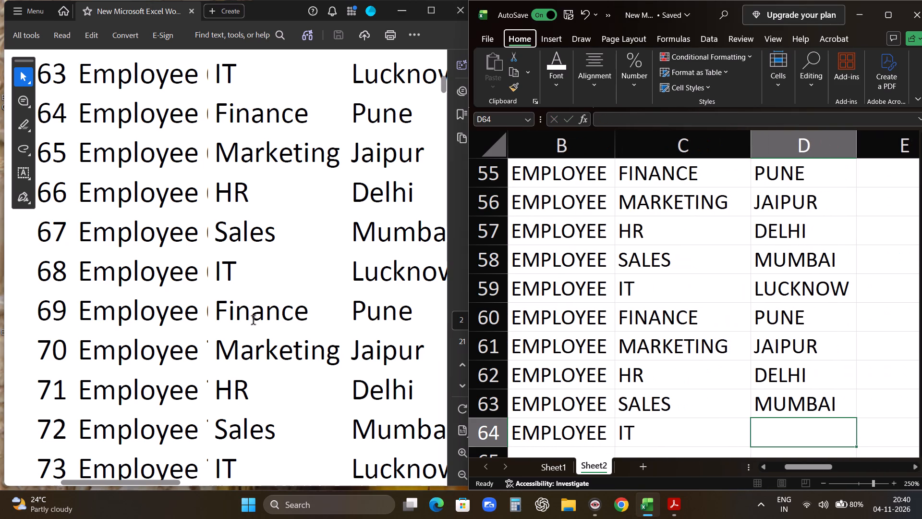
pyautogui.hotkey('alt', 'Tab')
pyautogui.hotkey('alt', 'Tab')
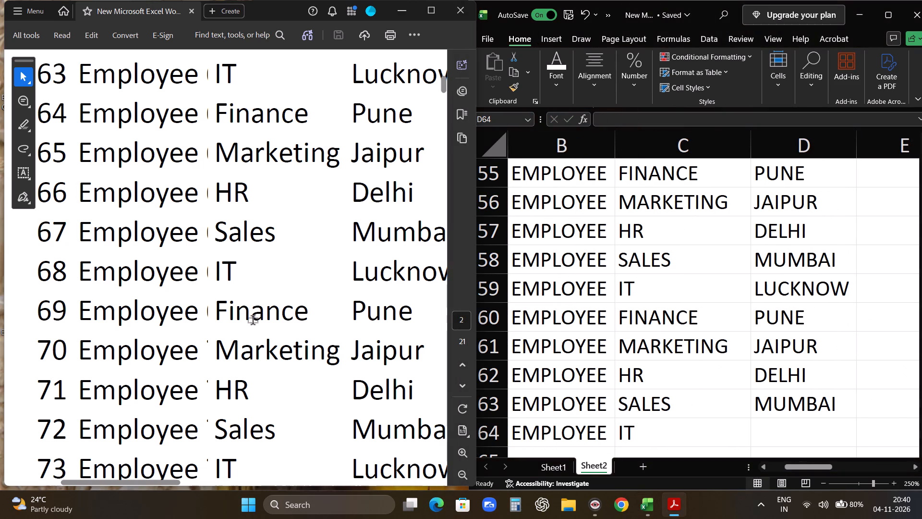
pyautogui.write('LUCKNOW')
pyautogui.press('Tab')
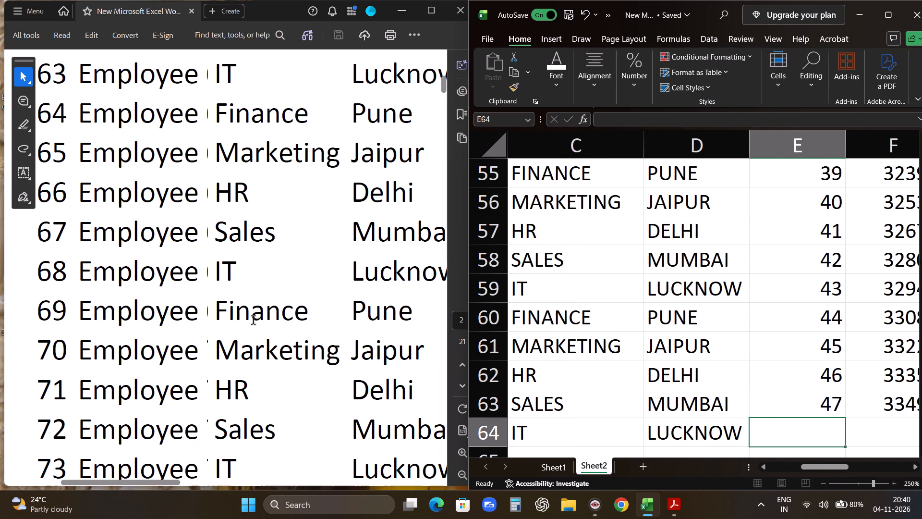
# Read the rest of record 63 in the PDF and complete row 64 with 48, 33631, 44902 and AVERAGE in cells E64 to H64.
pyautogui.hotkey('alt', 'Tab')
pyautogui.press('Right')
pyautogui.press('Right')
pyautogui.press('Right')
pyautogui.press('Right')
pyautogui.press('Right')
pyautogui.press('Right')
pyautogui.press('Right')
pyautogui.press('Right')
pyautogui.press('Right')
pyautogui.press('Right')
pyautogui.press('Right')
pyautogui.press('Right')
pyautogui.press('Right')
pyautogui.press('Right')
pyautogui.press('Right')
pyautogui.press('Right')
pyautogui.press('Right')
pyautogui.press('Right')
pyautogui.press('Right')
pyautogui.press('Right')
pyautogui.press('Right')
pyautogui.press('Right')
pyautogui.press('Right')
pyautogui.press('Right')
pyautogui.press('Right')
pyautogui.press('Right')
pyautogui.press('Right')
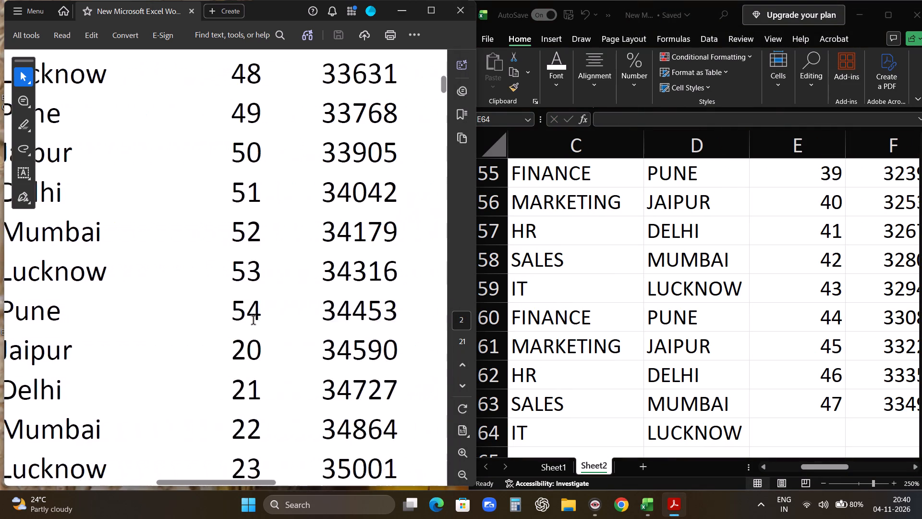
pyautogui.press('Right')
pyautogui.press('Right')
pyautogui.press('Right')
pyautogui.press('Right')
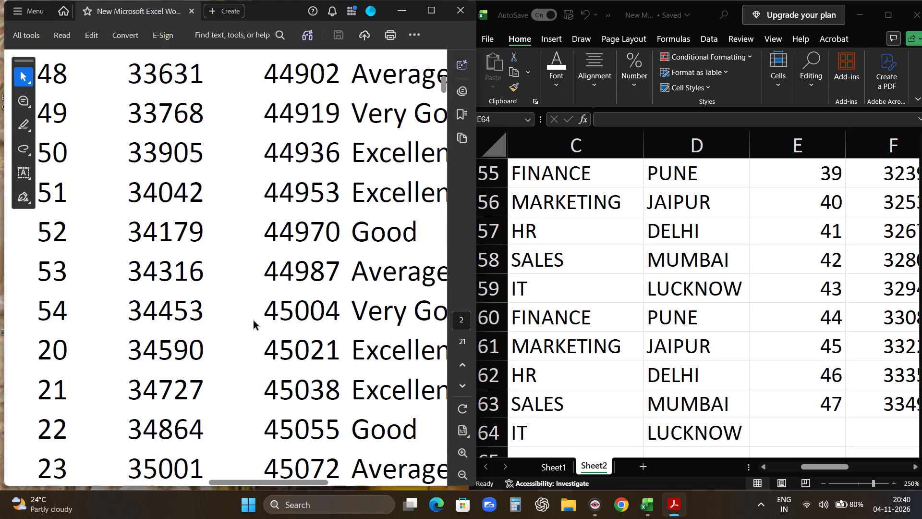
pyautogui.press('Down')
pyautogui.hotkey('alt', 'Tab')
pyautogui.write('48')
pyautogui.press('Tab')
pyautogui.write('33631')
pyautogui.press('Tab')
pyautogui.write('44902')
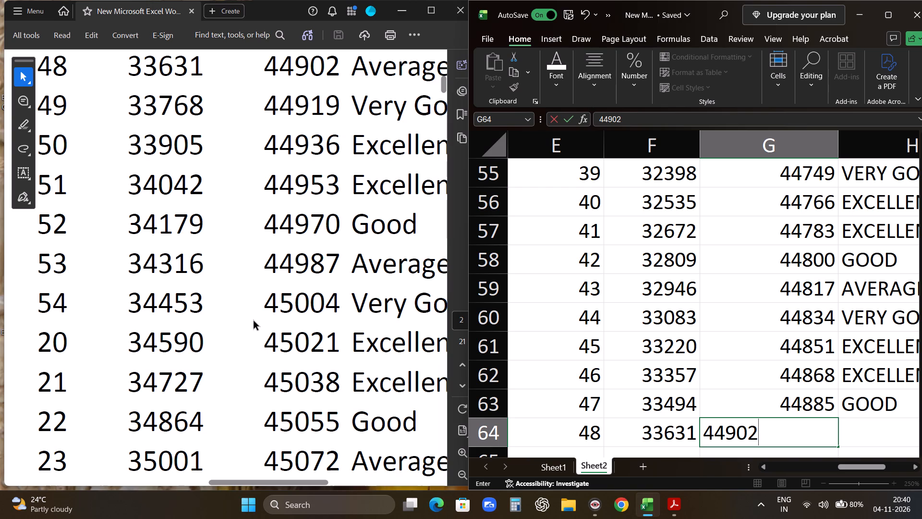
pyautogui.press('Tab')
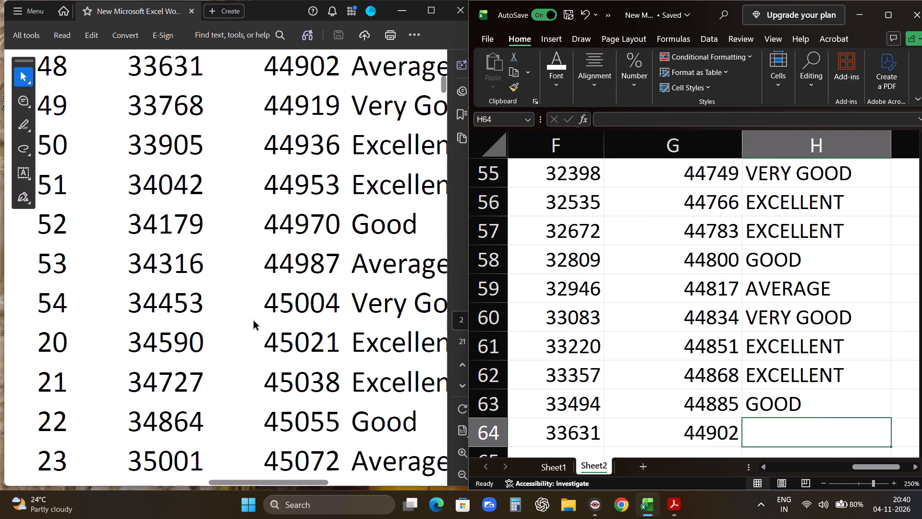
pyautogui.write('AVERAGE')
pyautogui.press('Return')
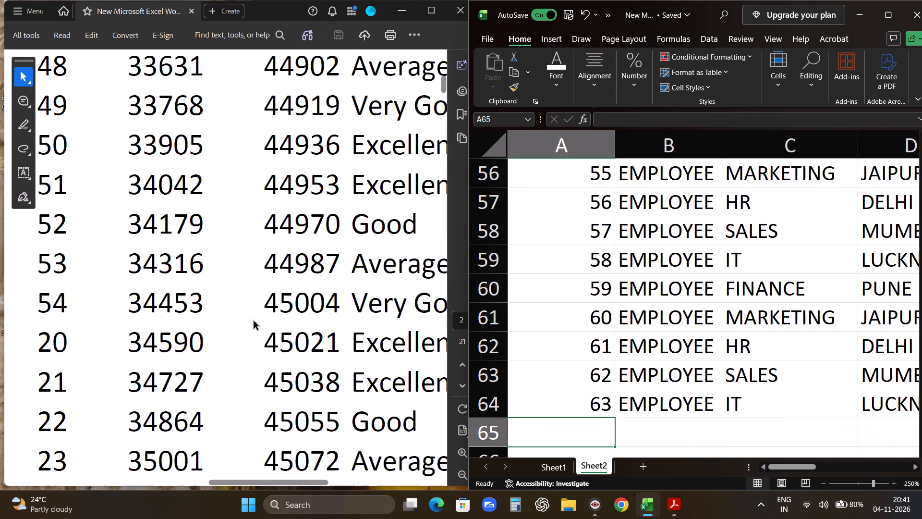
# Return to the start of the records in the PDF and enter 64 and EMPLOYEE in cells A65 and B65 of the workbook.
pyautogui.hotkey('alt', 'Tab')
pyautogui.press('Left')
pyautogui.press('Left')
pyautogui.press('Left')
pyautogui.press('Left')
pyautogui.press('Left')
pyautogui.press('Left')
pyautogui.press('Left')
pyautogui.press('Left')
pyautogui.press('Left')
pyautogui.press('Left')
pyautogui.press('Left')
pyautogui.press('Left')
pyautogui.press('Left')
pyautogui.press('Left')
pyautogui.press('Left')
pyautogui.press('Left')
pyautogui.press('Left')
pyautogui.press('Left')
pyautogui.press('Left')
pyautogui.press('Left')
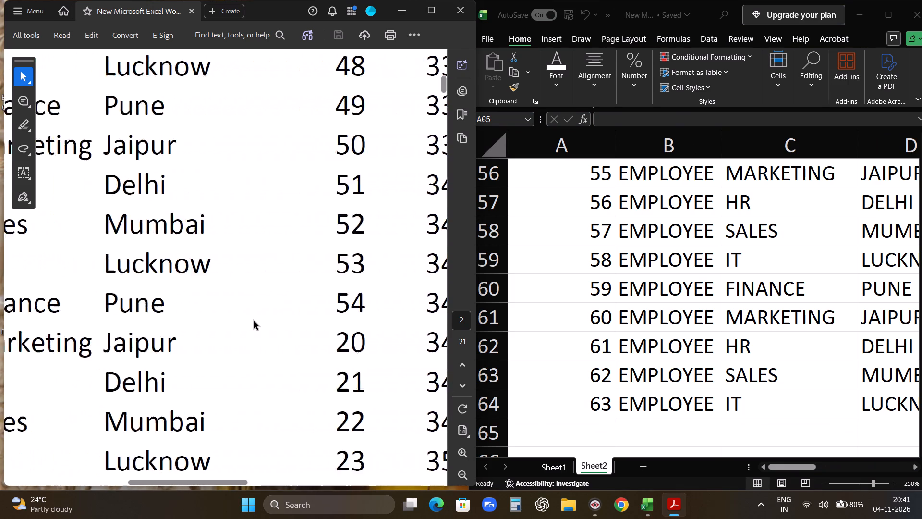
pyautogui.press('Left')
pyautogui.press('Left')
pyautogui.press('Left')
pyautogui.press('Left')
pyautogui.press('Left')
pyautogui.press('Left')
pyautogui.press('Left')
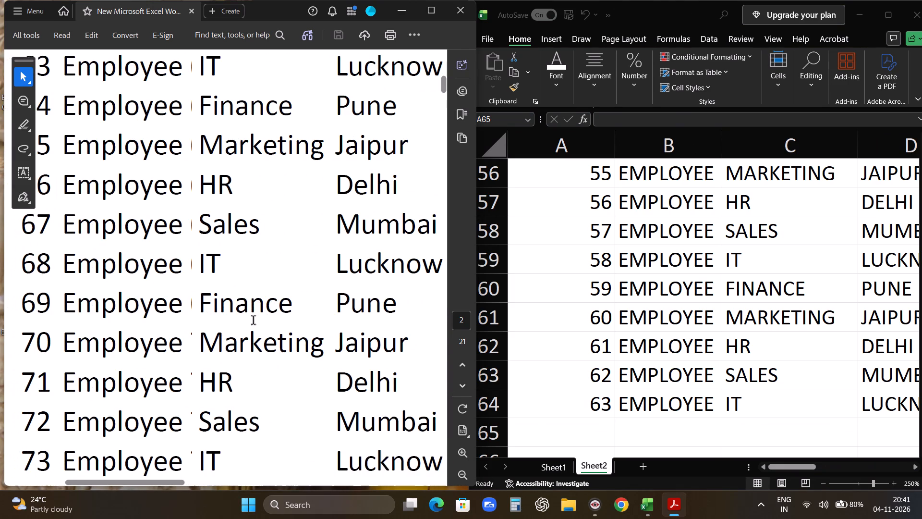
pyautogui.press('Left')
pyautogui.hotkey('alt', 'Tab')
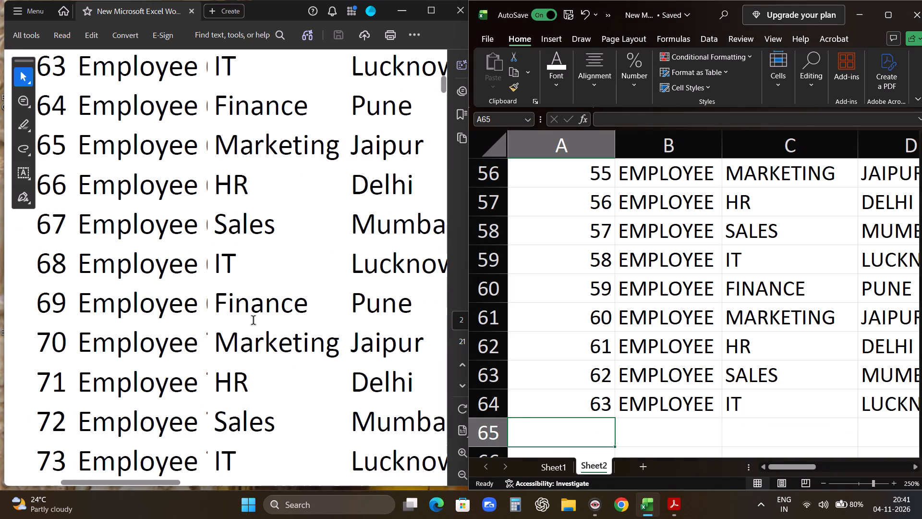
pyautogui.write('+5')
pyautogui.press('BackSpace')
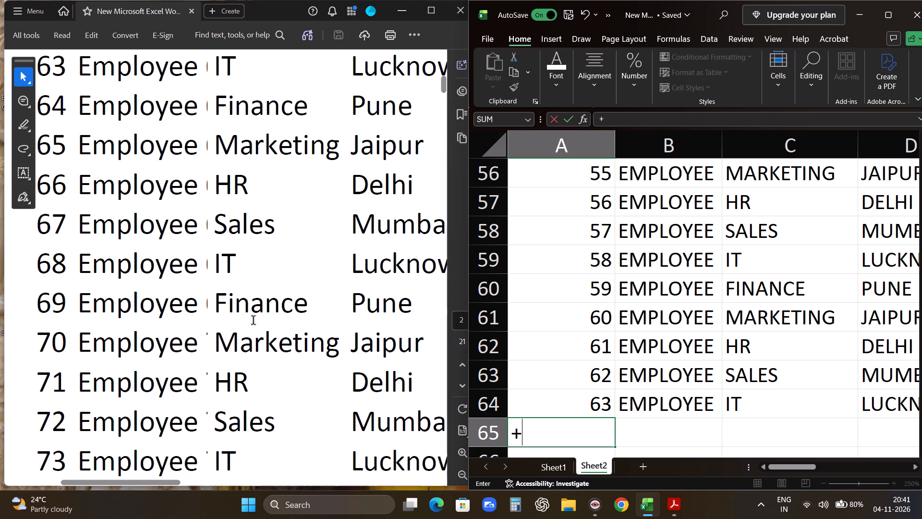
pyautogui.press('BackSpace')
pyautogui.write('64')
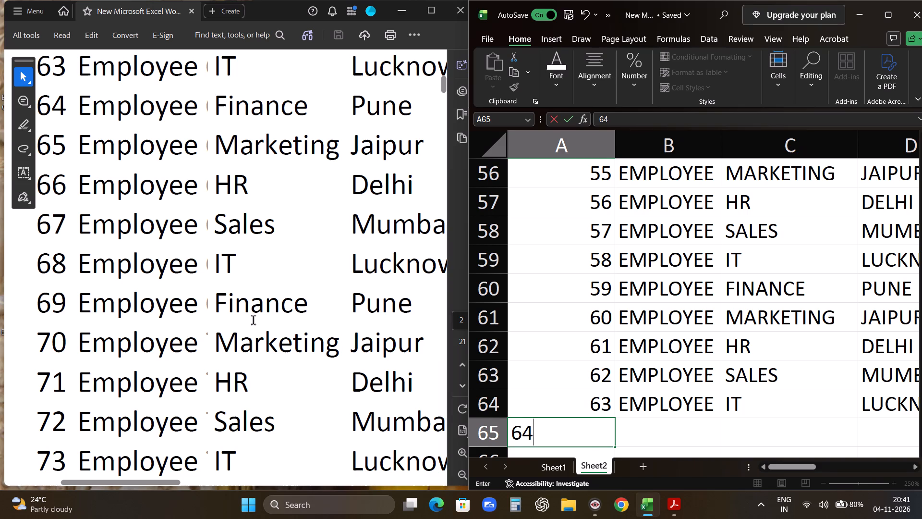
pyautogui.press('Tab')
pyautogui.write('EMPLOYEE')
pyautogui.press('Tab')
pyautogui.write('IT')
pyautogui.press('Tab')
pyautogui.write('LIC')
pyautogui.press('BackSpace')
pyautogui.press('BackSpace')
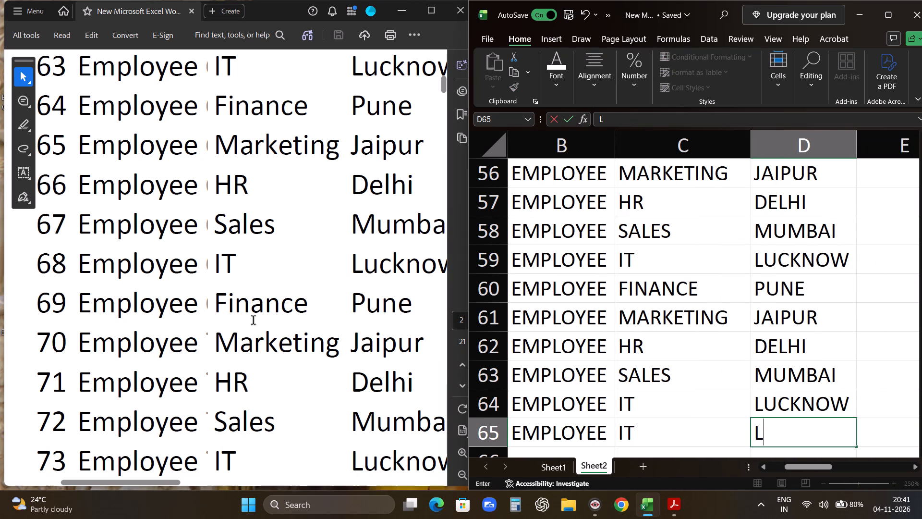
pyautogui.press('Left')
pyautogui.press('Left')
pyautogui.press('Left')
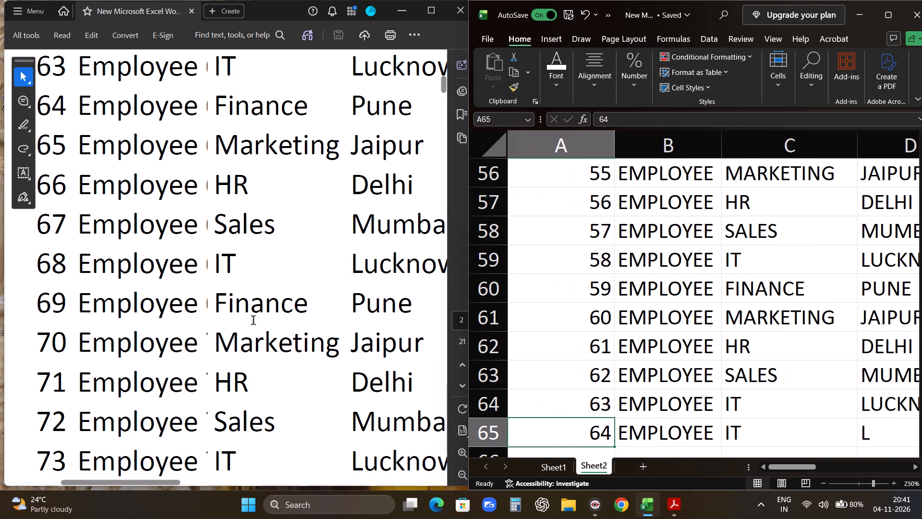
# Line up record 64 in the PDF and enter its department FINANCE and city PUNE in cells C65 and D65 of the workbook.
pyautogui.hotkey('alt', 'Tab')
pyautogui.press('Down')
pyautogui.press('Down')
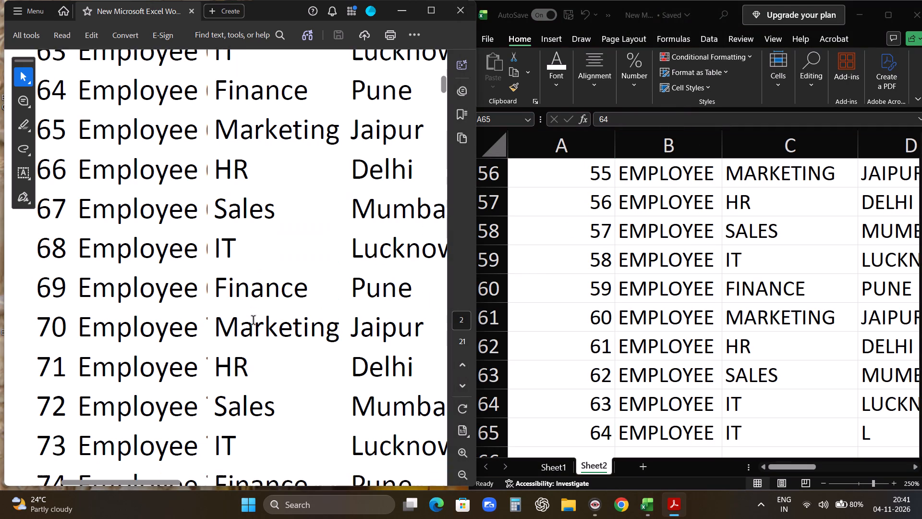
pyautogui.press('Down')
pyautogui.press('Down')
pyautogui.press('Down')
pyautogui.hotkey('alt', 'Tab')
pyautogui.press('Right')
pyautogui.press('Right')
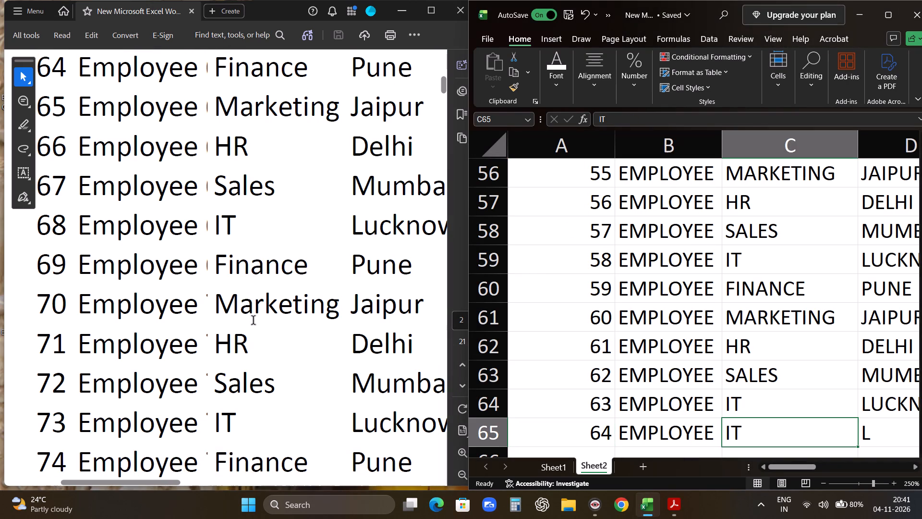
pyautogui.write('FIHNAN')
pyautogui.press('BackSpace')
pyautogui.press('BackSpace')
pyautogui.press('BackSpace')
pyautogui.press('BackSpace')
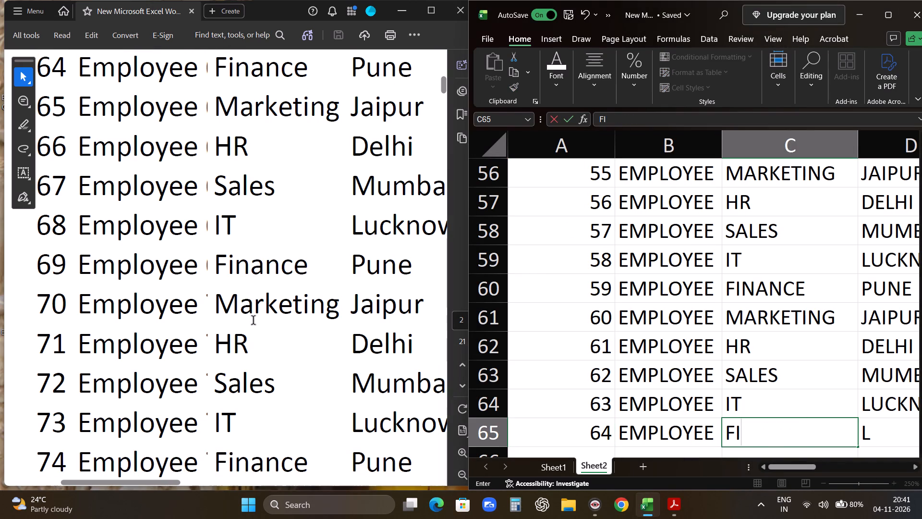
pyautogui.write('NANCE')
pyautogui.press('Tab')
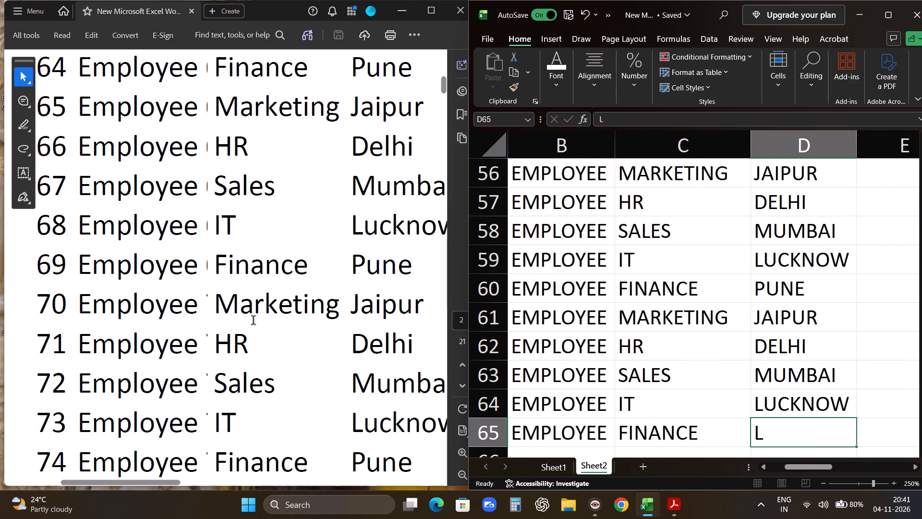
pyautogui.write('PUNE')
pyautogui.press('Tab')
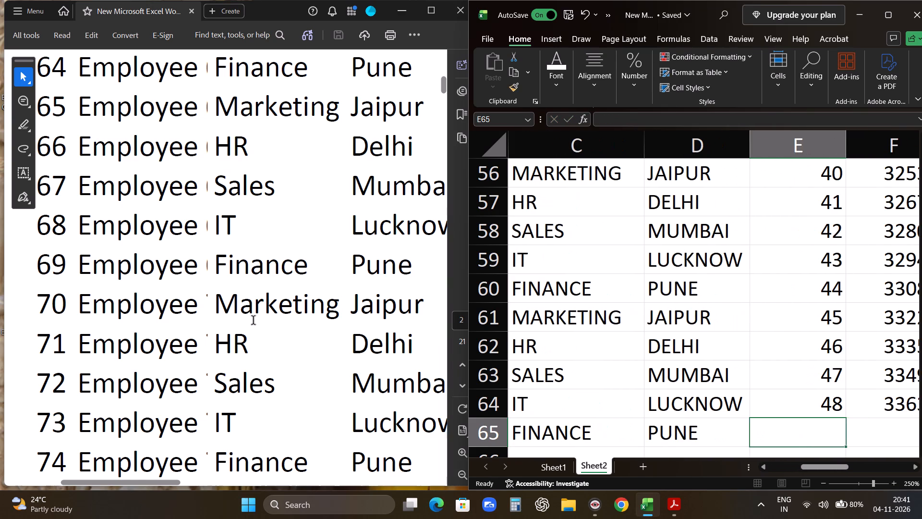
# Read the rest of record 64 in the PDF and complete row 65 with 49, 33768, 44919 and VERY GOOD in cells E65 to H65.
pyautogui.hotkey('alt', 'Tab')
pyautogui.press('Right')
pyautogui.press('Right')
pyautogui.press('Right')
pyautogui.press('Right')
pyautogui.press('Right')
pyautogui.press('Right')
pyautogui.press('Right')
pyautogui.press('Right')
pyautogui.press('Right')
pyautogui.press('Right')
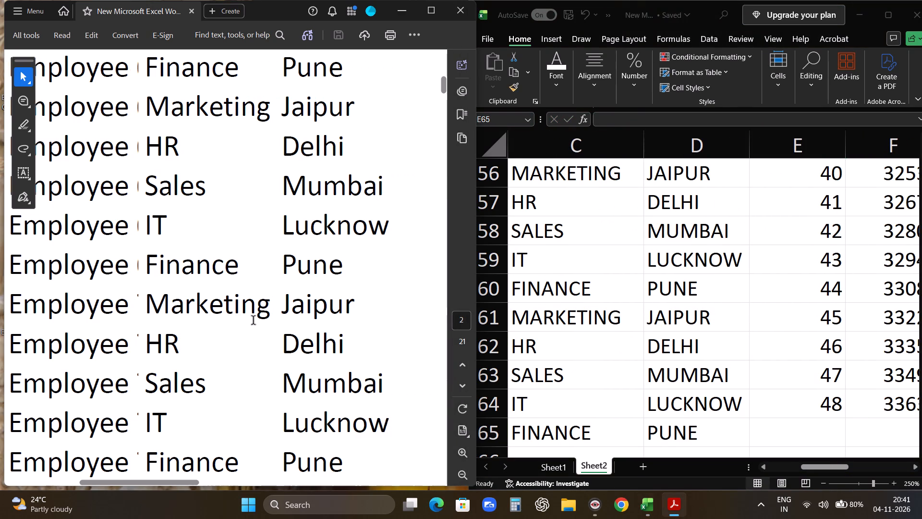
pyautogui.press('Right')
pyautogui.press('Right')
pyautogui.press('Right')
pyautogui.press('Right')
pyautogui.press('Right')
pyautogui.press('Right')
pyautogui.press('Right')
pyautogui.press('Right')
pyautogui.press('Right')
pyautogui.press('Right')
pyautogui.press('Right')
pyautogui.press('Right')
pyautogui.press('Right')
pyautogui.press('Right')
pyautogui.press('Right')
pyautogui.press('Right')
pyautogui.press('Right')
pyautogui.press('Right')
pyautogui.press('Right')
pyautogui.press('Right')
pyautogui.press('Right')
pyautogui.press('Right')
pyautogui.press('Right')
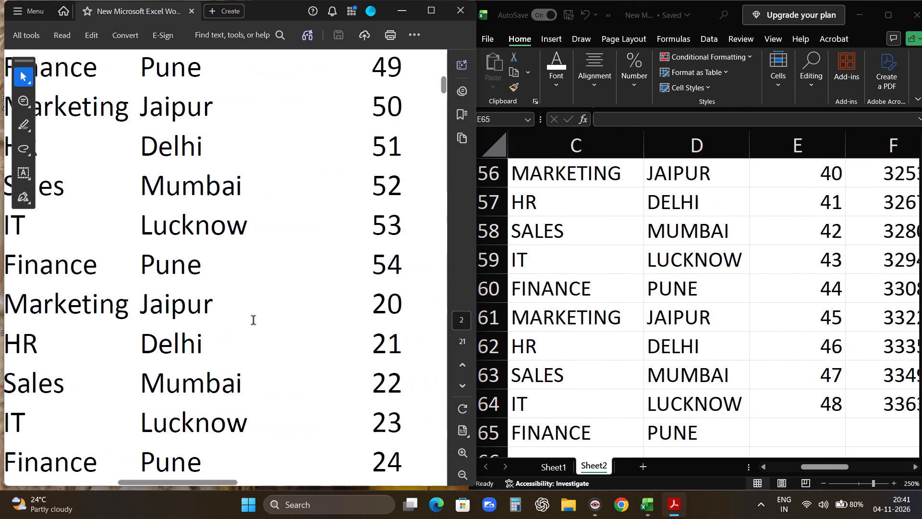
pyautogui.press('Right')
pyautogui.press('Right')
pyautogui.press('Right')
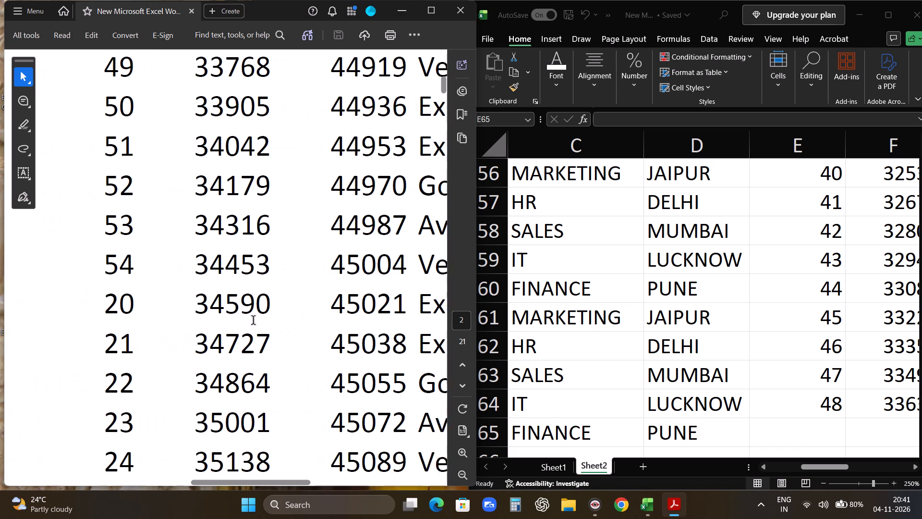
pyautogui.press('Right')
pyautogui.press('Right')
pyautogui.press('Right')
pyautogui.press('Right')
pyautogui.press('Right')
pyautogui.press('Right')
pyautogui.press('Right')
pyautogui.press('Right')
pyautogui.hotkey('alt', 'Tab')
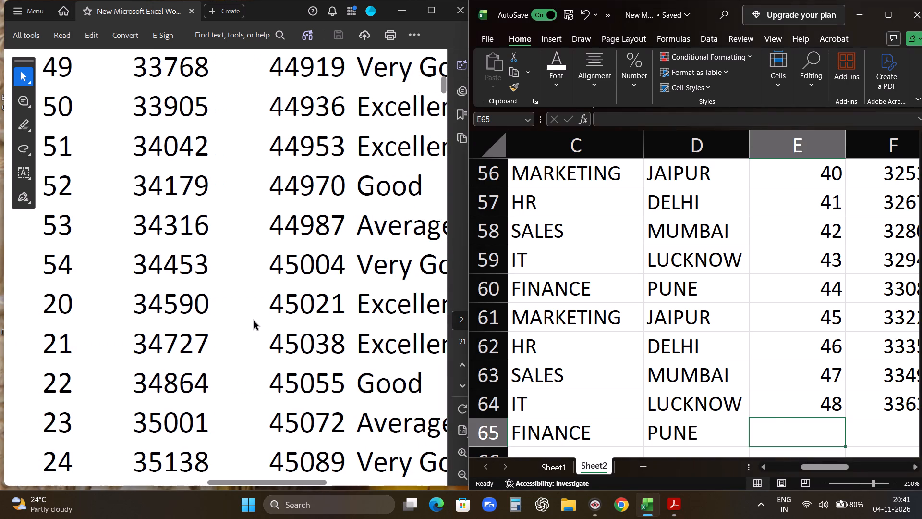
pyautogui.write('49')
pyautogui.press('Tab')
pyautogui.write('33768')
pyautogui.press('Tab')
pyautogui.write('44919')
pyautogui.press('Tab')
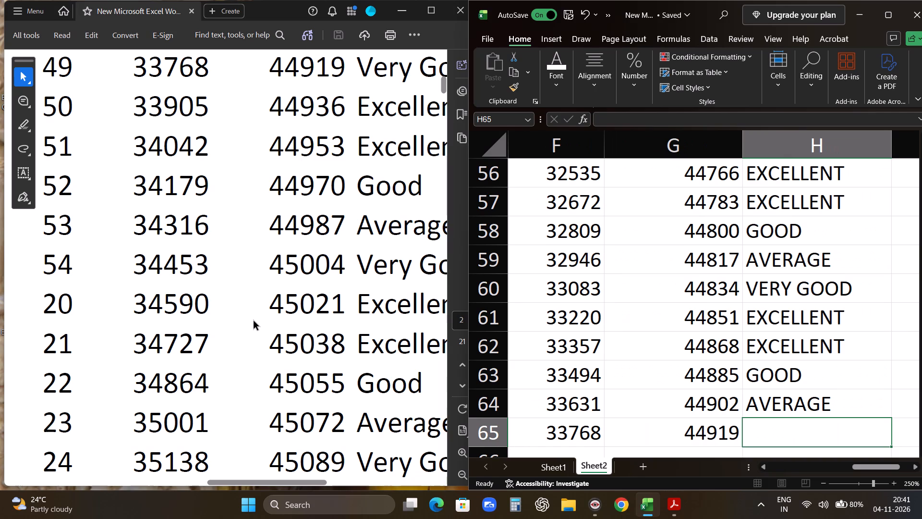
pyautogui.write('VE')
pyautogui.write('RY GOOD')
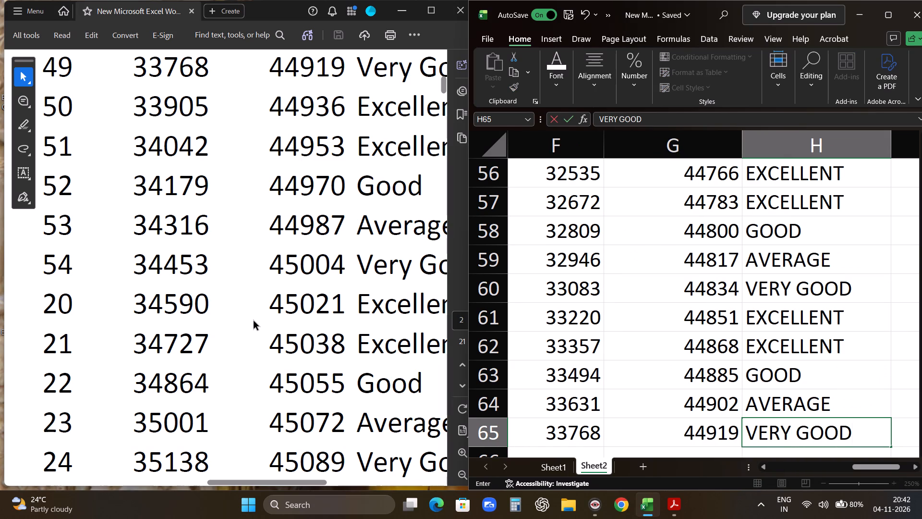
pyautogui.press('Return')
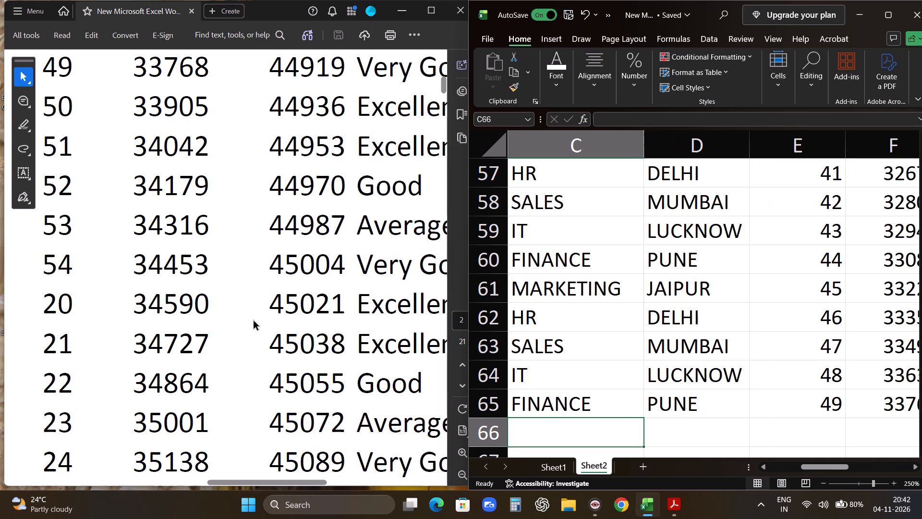
# Return to the start of record 65 in the PDF and enter 65 and EMPLOYEE in cells A66 and B66 of the workbook.
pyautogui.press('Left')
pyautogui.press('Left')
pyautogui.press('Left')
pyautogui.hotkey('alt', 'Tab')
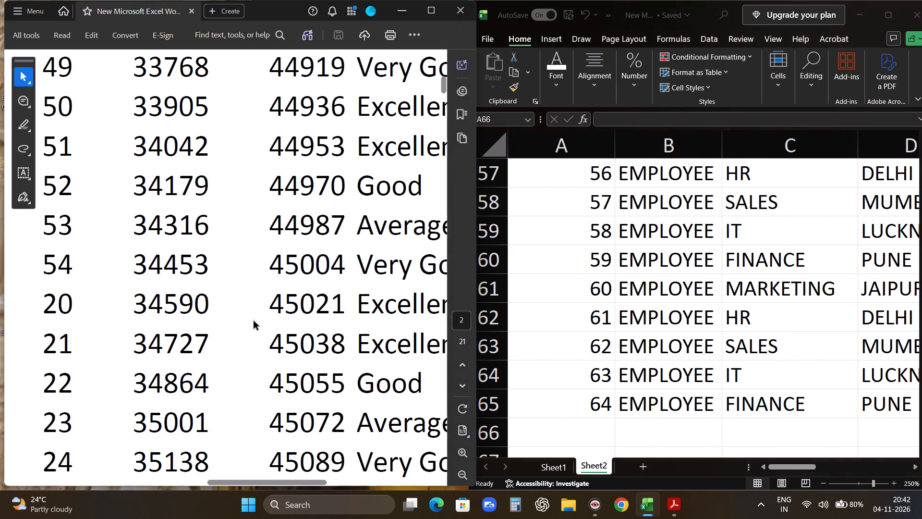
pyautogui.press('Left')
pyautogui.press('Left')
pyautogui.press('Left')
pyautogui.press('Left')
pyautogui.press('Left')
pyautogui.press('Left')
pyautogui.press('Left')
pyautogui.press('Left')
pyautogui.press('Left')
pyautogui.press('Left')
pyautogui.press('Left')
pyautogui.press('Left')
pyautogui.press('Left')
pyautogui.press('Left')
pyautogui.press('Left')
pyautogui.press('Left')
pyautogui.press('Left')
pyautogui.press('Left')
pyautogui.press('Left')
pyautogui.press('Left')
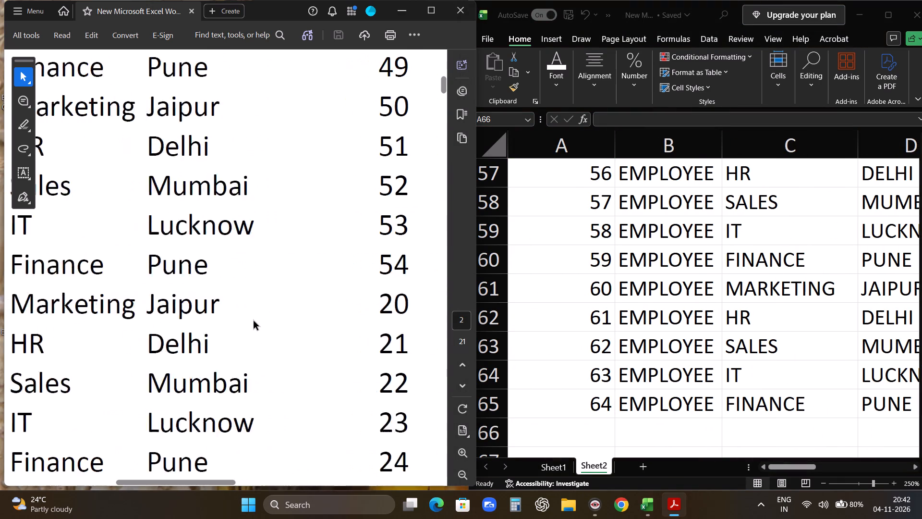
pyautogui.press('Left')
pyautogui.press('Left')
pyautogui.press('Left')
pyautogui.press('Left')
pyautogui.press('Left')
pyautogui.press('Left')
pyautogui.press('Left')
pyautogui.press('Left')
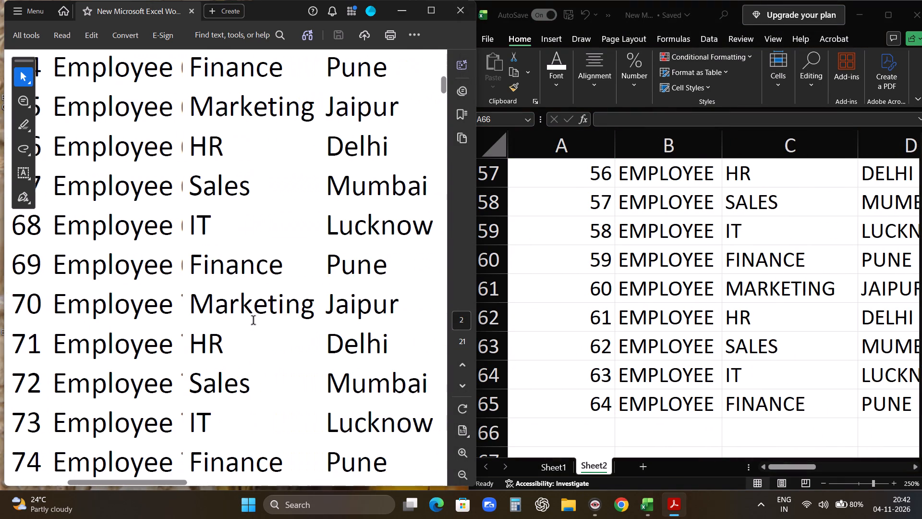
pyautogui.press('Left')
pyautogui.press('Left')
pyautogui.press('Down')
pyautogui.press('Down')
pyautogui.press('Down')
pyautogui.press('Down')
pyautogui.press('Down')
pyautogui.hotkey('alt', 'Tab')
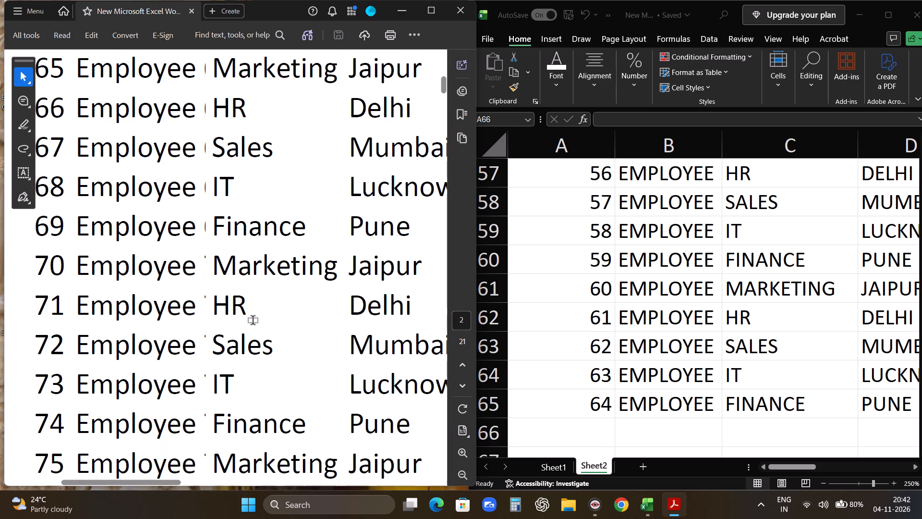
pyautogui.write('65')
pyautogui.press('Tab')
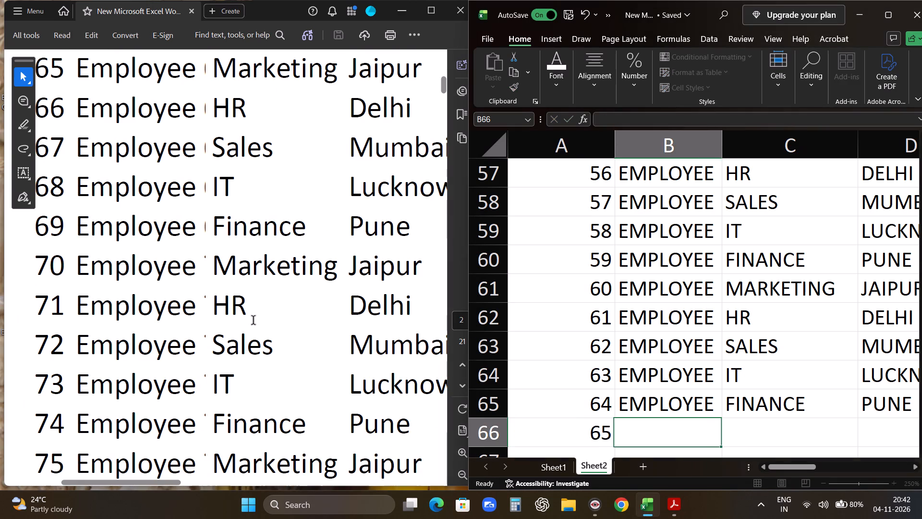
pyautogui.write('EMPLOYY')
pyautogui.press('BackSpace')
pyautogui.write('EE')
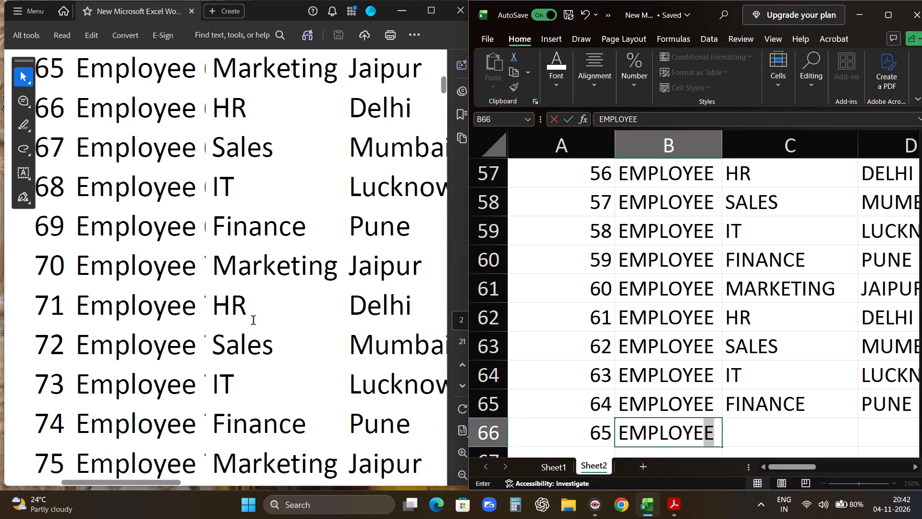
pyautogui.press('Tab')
# Enter record 65's department MARKETING and city JAIPUR in cells C66 and D66.
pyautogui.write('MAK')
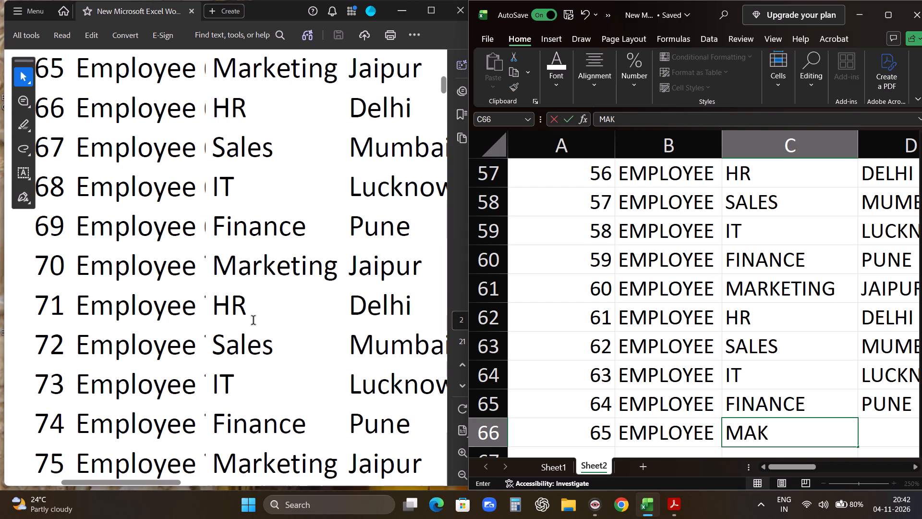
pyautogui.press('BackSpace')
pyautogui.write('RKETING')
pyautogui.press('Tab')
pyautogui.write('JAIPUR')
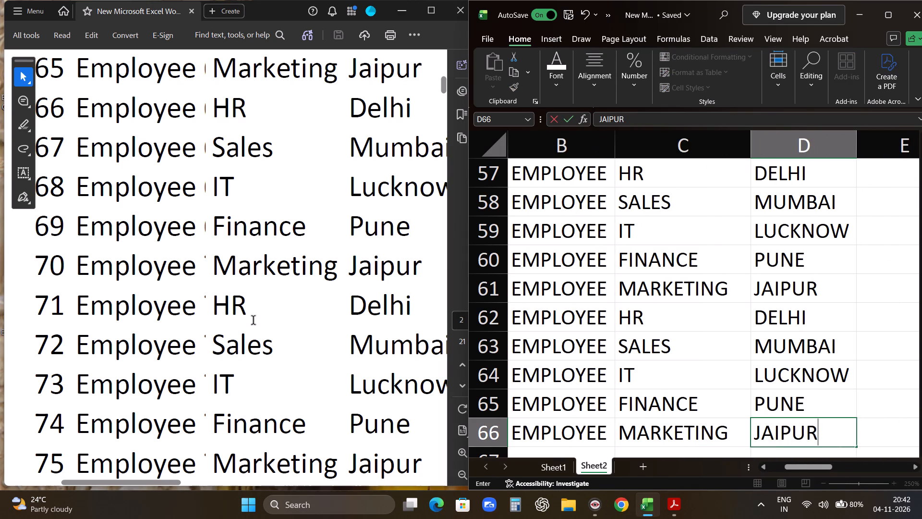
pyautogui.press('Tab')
# Read the rest of record 65 in the PDF and complete row 66 with 50, 33905, 44936 and EXCELLENT in cells E66 to H66.
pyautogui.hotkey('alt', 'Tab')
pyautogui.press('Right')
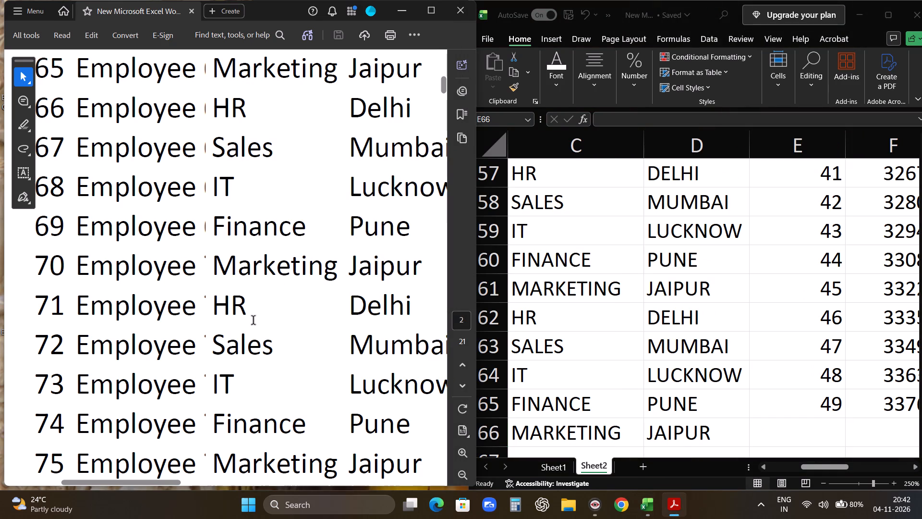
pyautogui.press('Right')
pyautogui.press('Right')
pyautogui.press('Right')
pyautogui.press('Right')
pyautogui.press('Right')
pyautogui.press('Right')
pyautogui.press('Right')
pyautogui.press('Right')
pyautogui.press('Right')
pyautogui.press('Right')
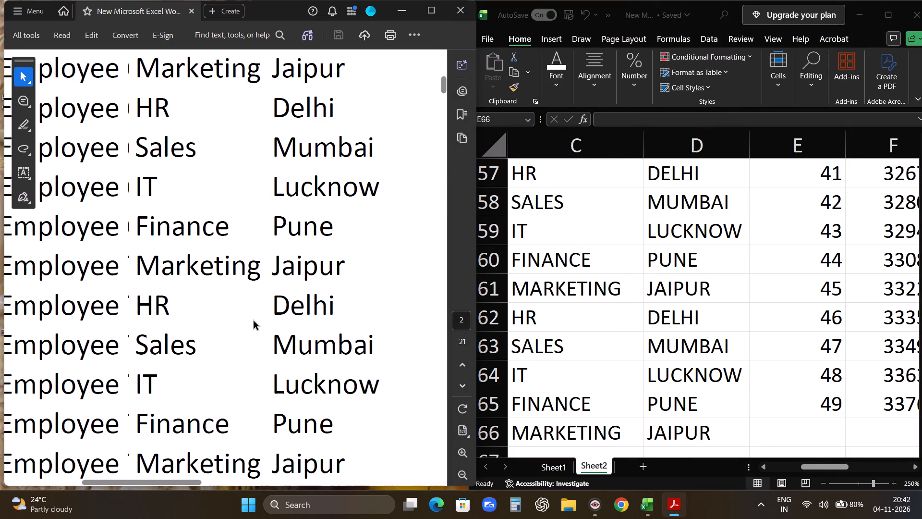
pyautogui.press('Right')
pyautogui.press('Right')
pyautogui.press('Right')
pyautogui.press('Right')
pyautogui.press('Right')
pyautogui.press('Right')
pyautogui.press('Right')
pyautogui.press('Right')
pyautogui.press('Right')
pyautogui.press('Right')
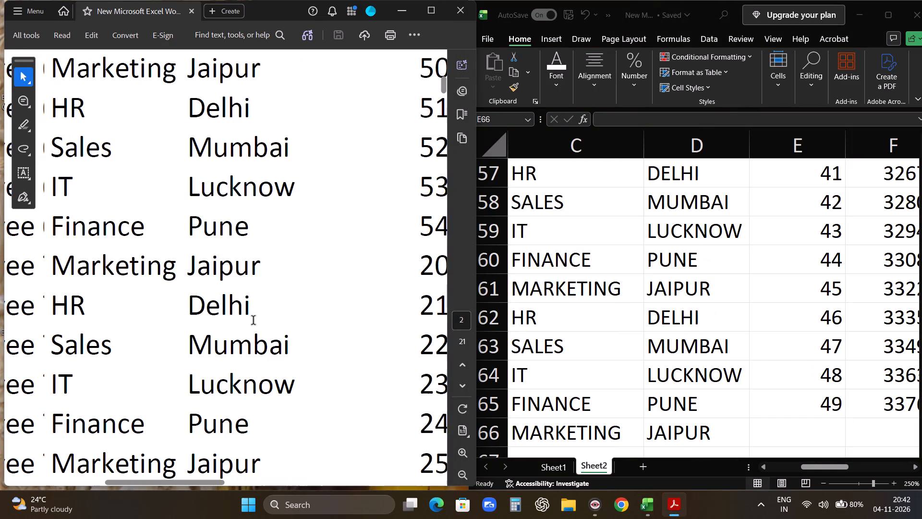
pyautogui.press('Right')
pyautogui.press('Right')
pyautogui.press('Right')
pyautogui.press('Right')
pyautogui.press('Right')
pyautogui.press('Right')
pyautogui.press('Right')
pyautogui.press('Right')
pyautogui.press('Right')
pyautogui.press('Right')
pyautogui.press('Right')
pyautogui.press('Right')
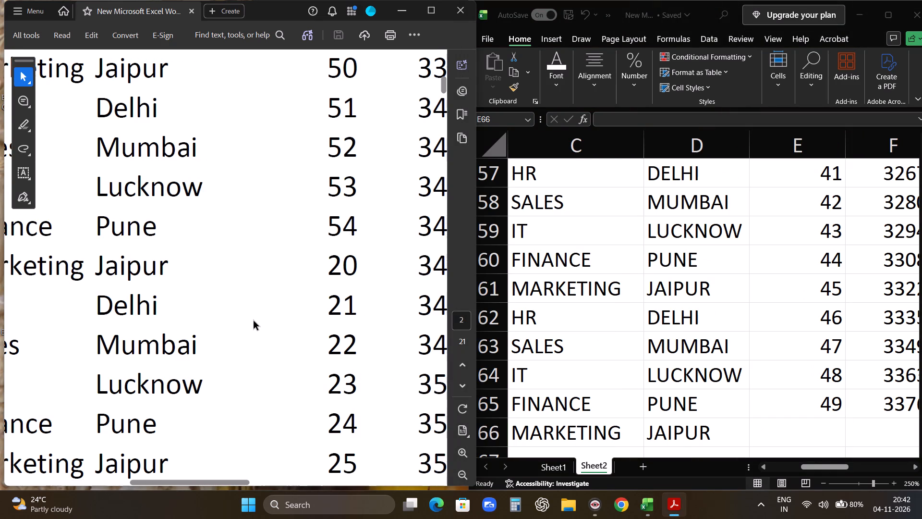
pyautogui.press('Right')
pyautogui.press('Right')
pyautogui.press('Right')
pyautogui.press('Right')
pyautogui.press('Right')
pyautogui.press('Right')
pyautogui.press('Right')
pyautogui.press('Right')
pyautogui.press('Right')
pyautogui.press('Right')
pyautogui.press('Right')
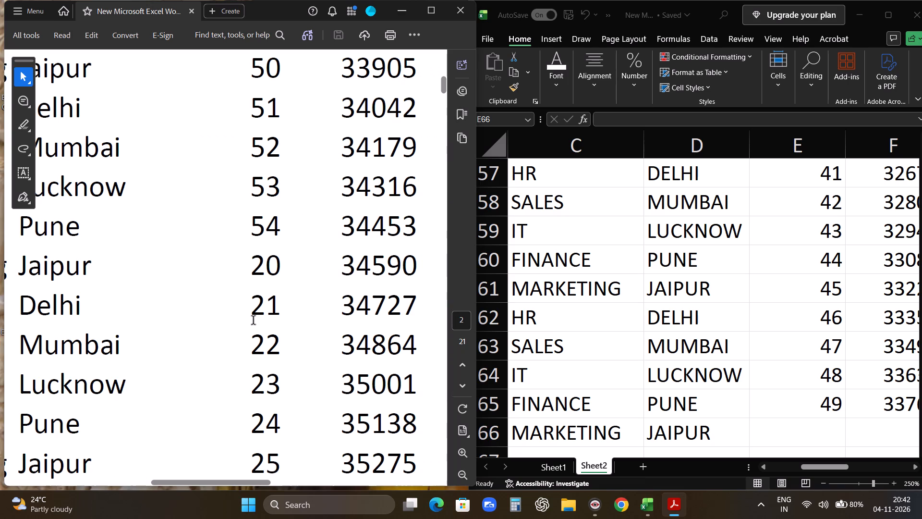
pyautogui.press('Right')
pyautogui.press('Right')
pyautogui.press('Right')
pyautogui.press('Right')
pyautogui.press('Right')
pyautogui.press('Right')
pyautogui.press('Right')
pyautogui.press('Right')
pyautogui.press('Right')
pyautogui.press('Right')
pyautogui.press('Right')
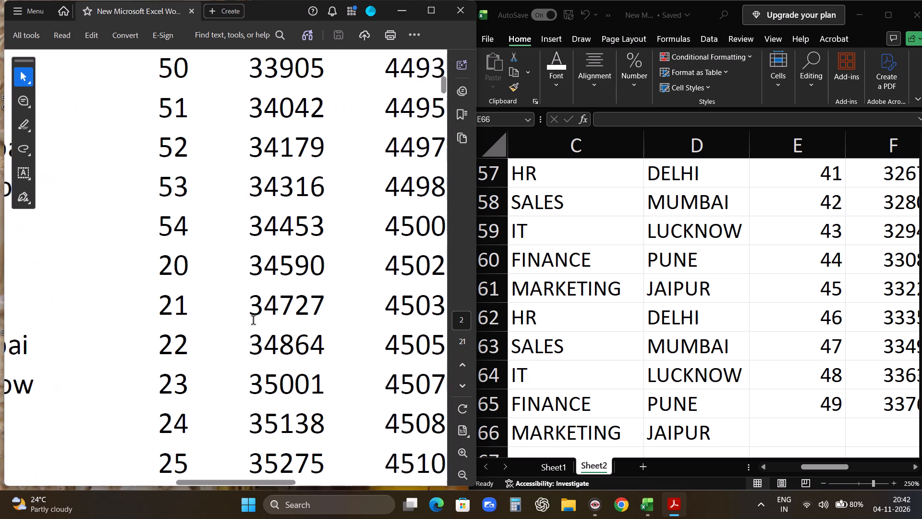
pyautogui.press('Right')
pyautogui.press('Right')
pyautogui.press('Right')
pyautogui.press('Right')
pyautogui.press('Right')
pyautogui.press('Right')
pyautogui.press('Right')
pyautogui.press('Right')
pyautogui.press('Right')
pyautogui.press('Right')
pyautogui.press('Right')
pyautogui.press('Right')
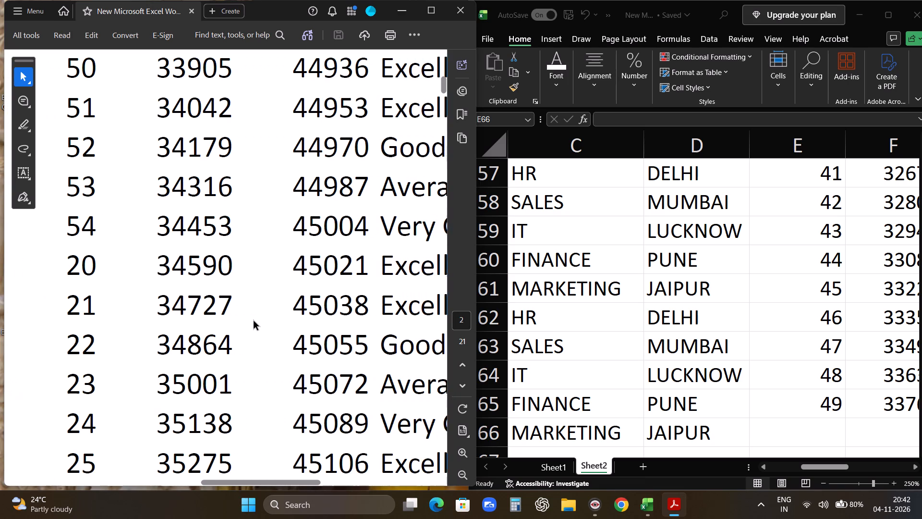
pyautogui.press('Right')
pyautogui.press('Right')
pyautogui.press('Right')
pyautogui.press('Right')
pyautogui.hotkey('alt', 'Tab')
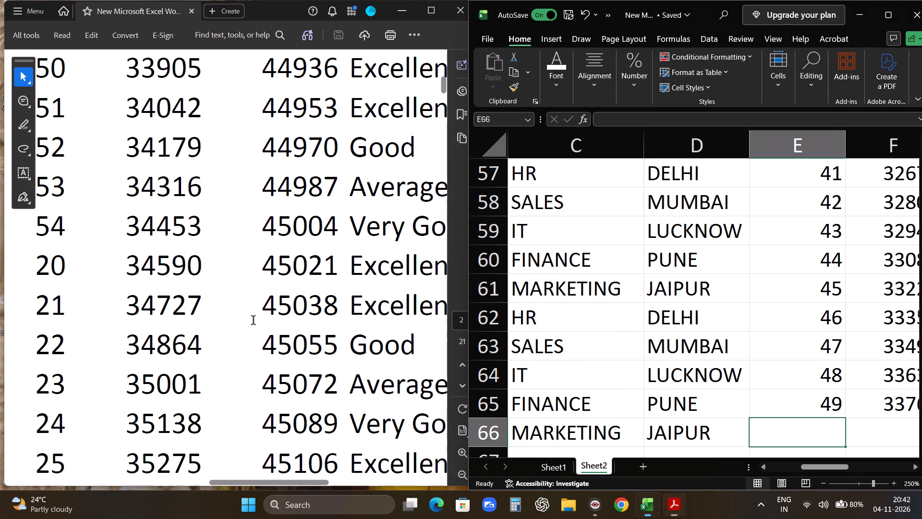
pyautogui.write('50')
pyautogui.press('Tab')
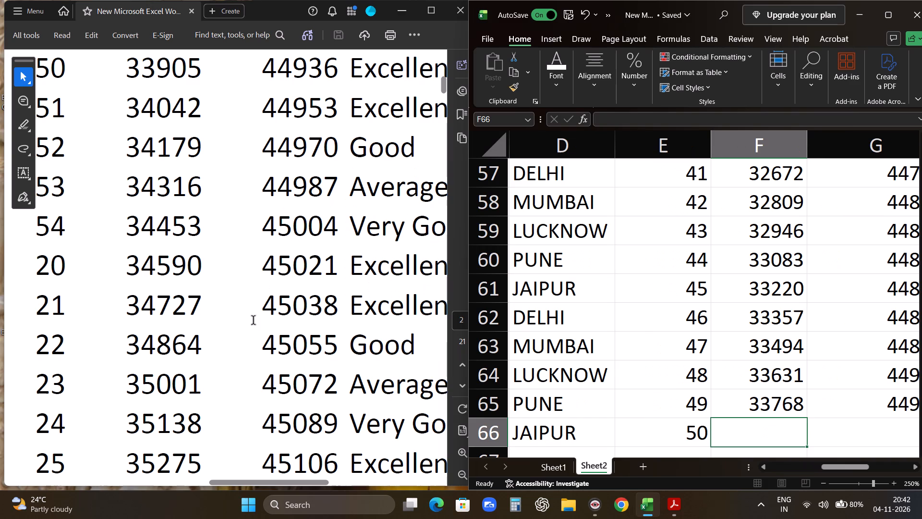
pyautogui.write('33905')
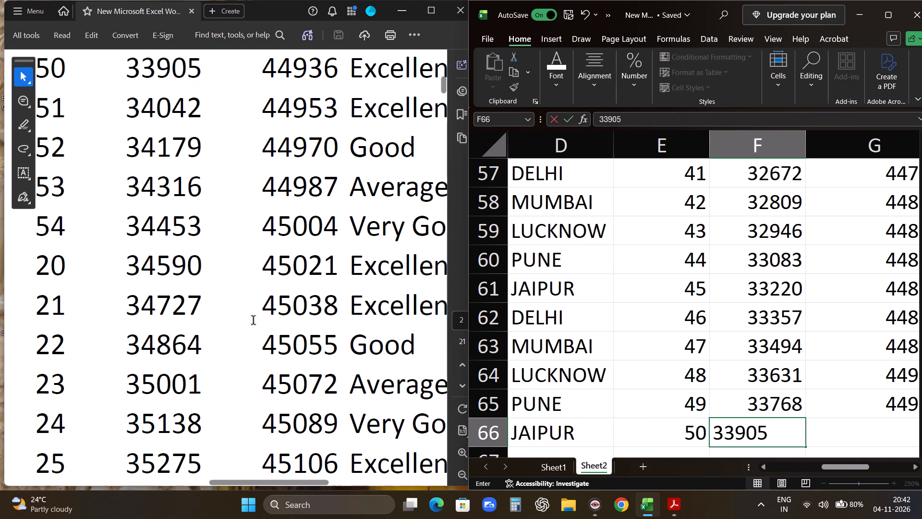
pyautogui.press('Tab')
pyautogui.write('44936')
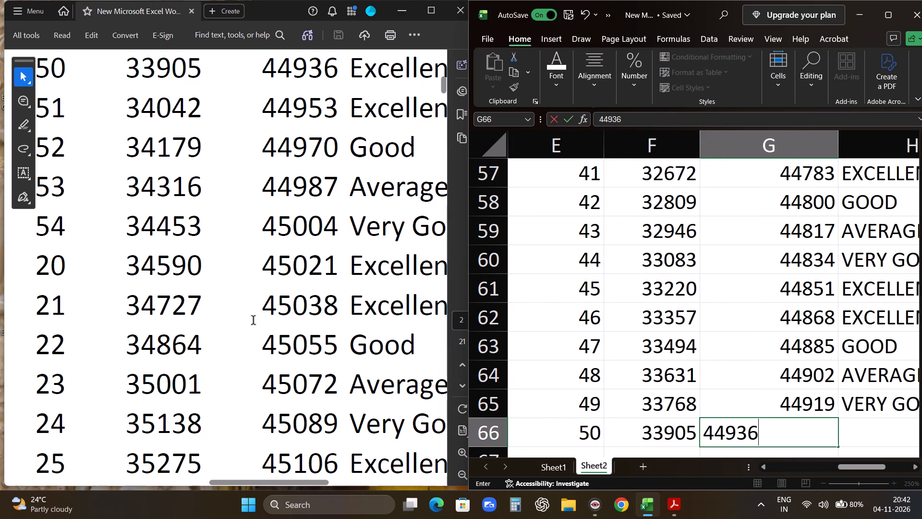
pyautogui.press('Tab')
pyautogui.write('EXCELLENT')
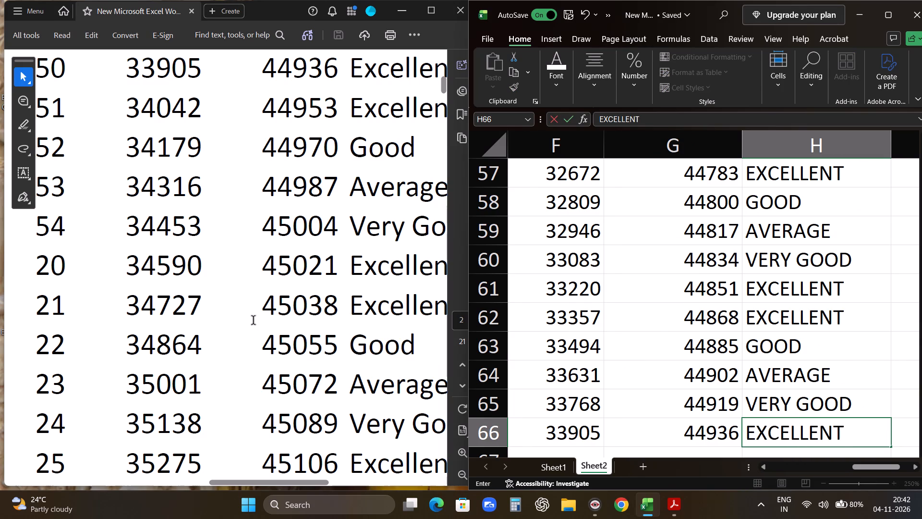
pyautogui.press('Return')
# Return to the start of record 66 in the PDF and enter 66 and EMPLOYEE in cells A67 and B67 of the workbook.
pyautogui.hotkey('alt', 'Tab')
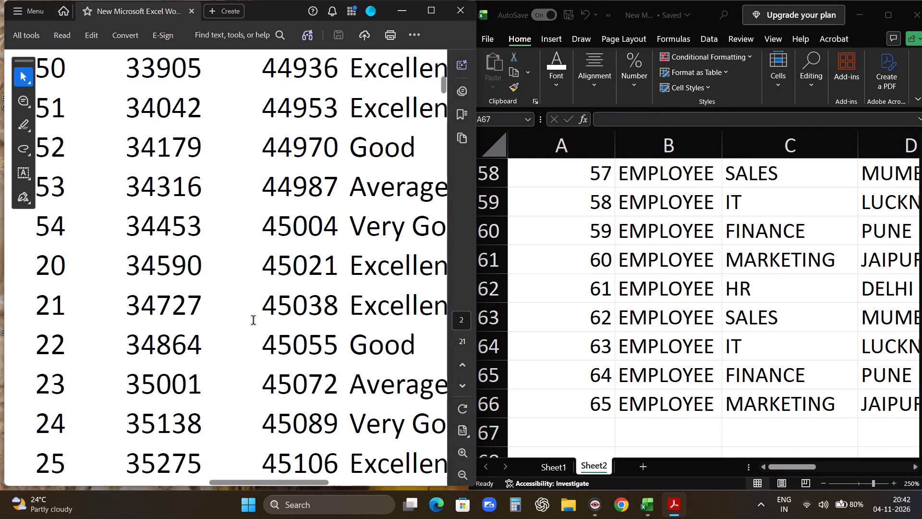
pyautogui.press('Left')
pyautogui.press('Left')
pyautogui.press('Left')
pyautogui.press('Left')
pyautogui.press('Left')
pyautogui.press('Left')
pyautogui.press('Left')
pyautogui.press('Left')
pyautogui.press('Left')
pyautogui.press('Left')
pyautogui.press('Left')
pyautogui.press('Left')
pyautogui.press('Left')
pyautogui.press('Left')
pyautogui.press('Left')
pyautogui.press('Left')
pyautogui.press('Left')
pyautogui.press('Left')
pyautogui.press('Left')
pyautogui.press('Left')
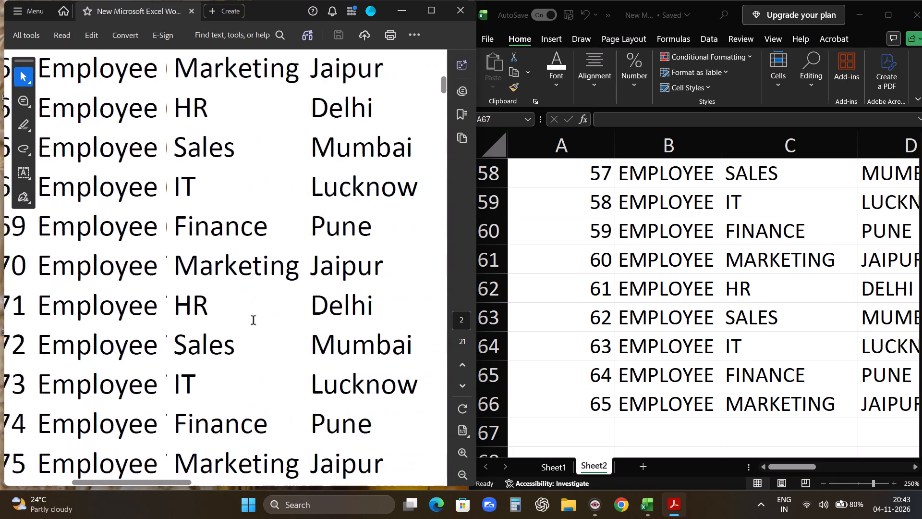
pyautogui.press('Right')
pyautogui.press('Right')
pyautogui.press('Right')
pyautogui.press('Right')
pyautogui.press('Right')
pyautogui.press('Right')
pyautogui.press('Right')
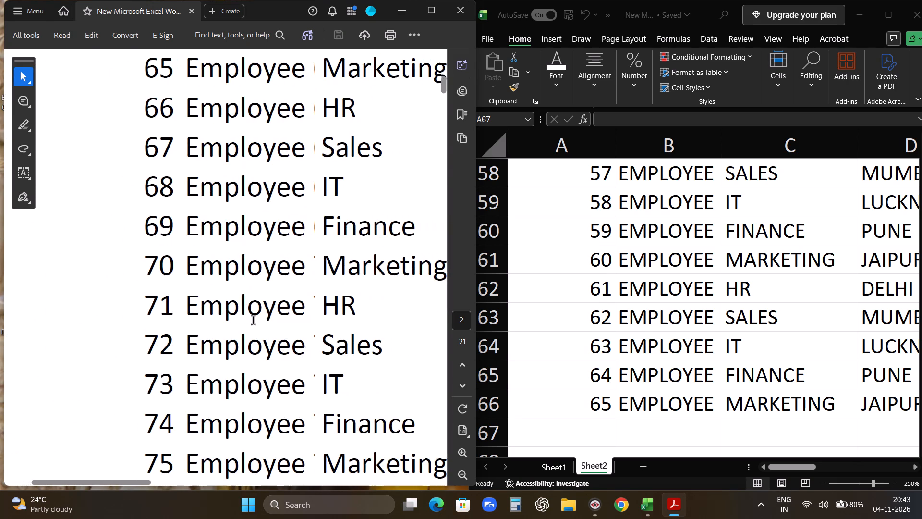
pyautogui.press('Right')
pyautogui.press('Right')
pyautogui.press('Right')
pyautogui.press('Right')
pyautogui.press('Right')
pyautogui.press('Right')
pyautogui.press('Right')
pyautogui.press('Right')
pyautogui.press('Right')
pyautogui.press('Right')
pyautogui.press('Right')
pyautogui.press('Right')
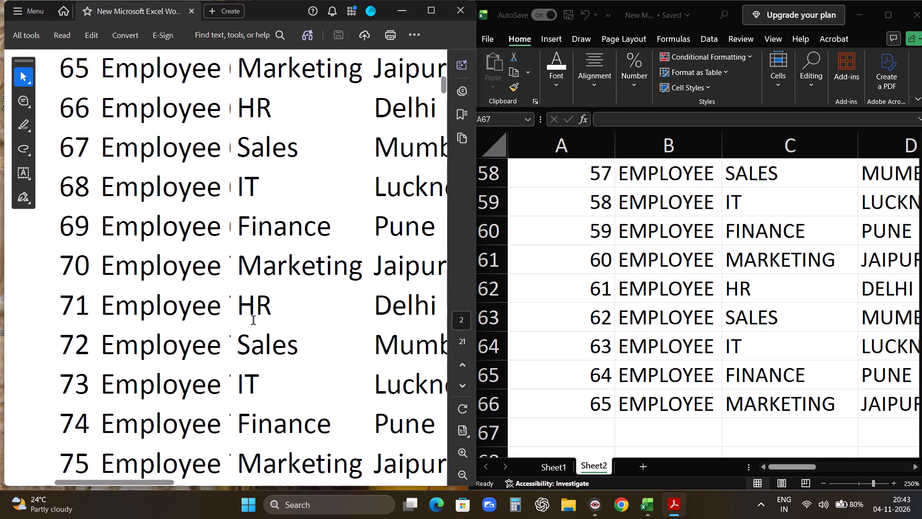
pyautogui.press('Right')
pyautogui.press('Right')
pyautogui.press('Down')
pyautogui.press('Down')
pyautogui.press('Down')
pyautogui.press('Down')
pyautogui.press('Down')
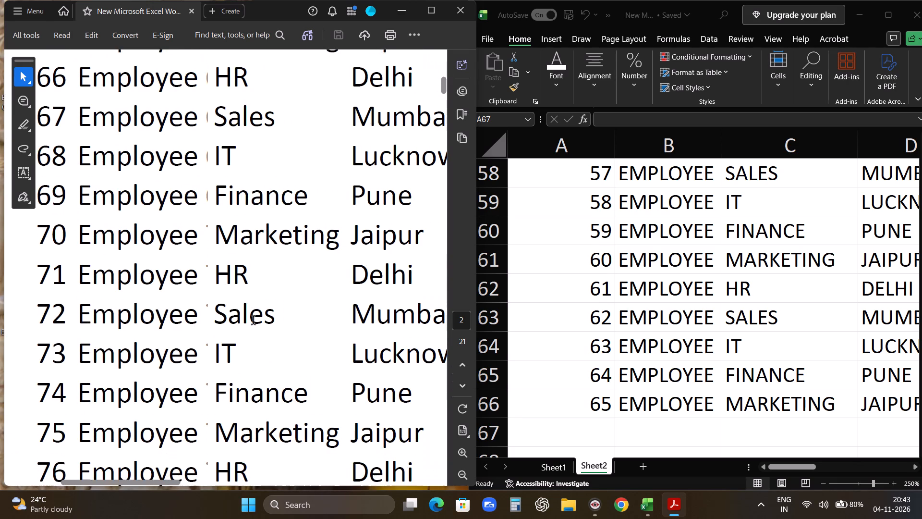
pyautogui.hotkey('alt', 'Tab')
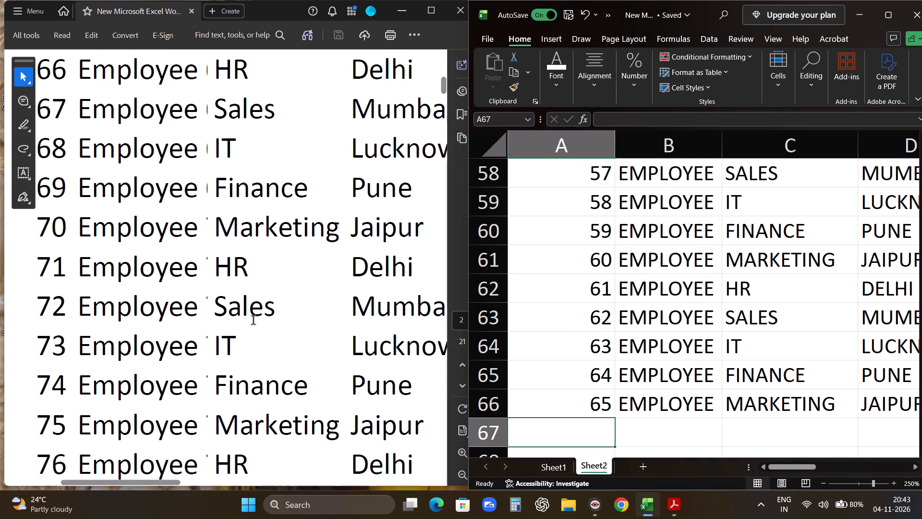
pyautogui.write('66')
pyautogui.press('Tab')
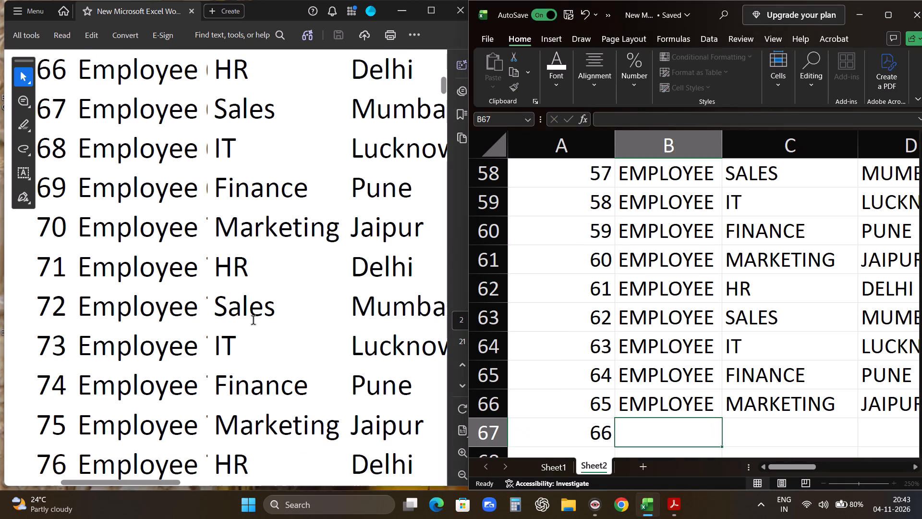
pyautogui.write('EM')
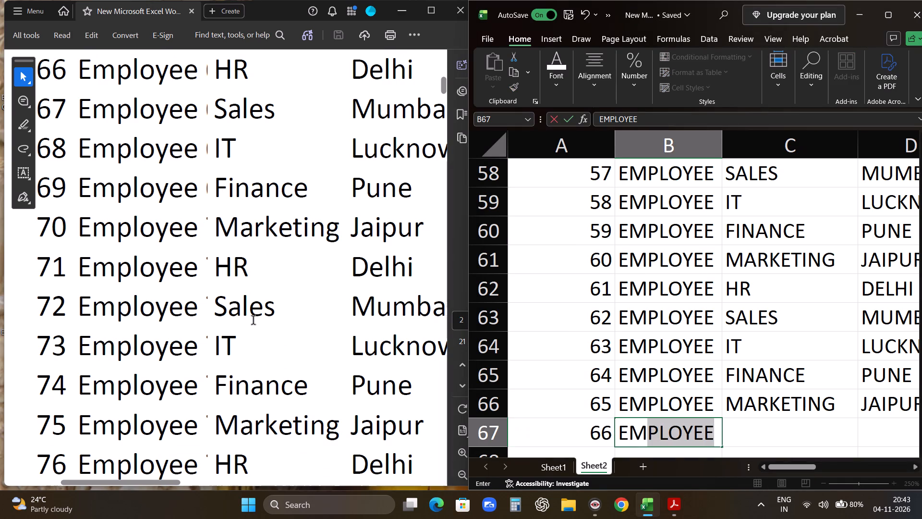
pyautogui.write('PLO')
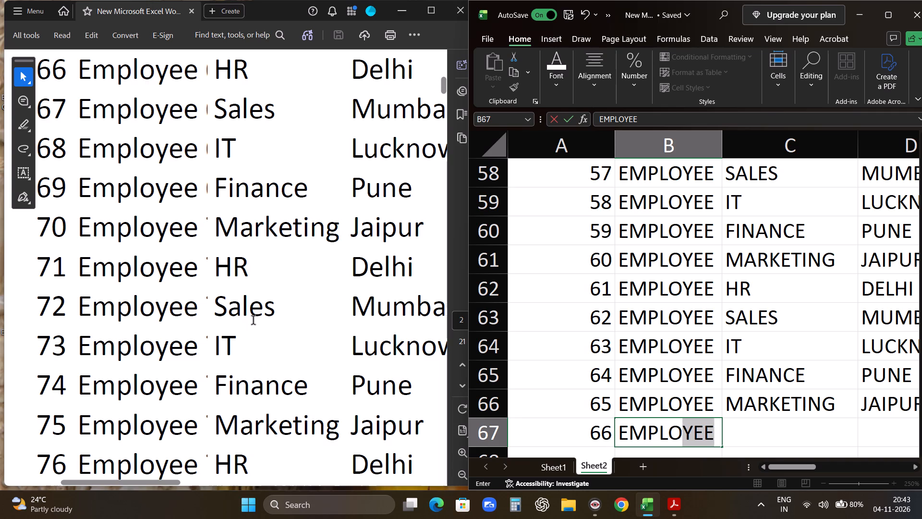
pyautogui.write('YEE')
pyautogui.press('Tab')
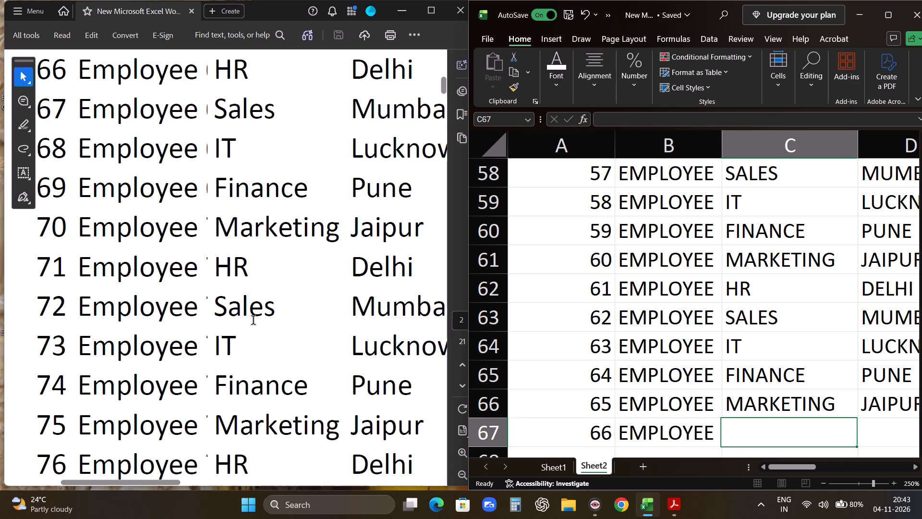
# Enter record 66's department HR and city DELHI in cells C67 and D67.
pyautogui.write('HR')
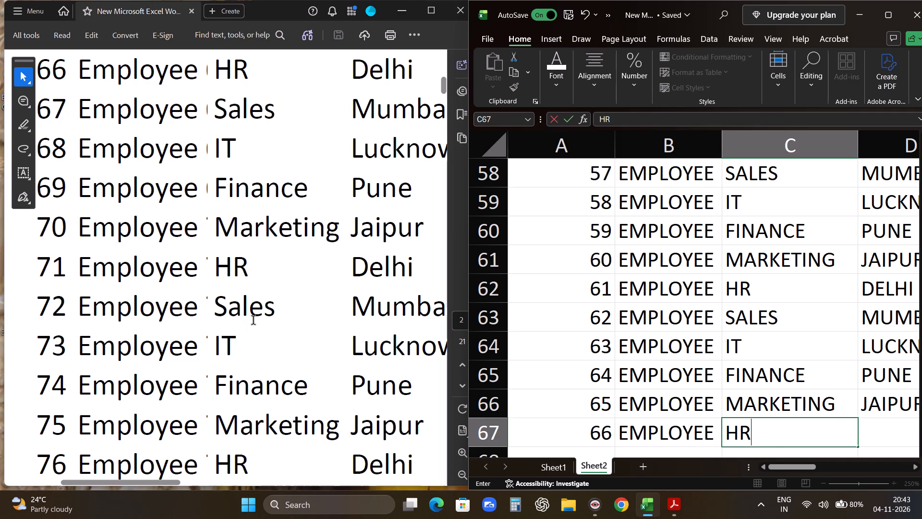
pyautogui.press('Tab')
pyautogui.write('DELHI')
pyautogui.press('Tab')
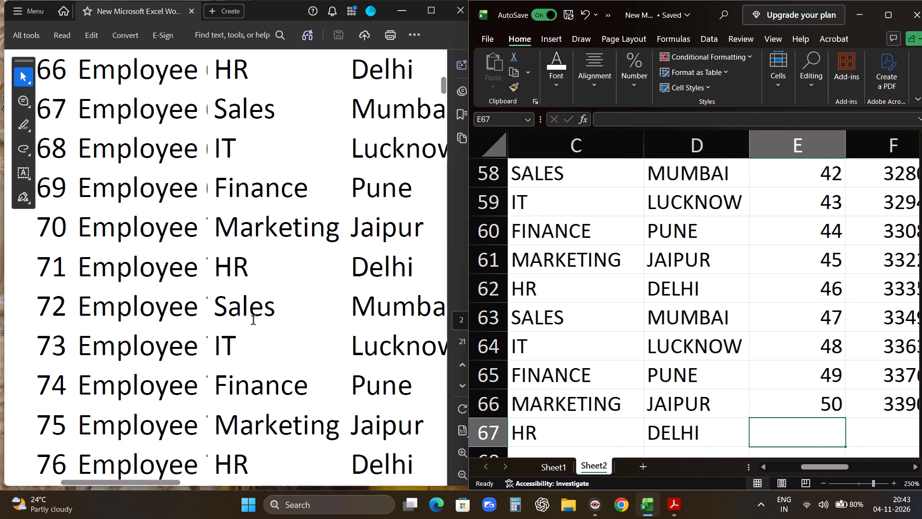
# Read the rest of record 66 in the PDF and complete row 67 with 51, 34042, 44953 and EXCELLENT in cells E67 to H67.
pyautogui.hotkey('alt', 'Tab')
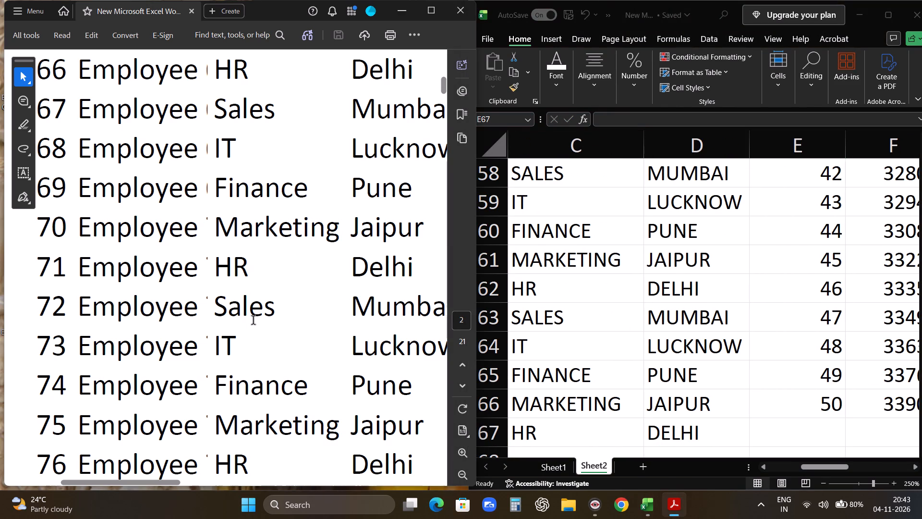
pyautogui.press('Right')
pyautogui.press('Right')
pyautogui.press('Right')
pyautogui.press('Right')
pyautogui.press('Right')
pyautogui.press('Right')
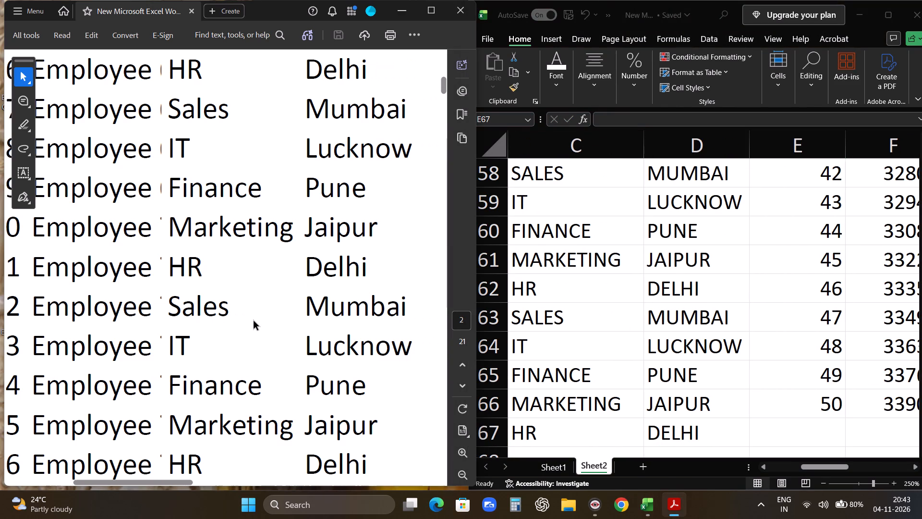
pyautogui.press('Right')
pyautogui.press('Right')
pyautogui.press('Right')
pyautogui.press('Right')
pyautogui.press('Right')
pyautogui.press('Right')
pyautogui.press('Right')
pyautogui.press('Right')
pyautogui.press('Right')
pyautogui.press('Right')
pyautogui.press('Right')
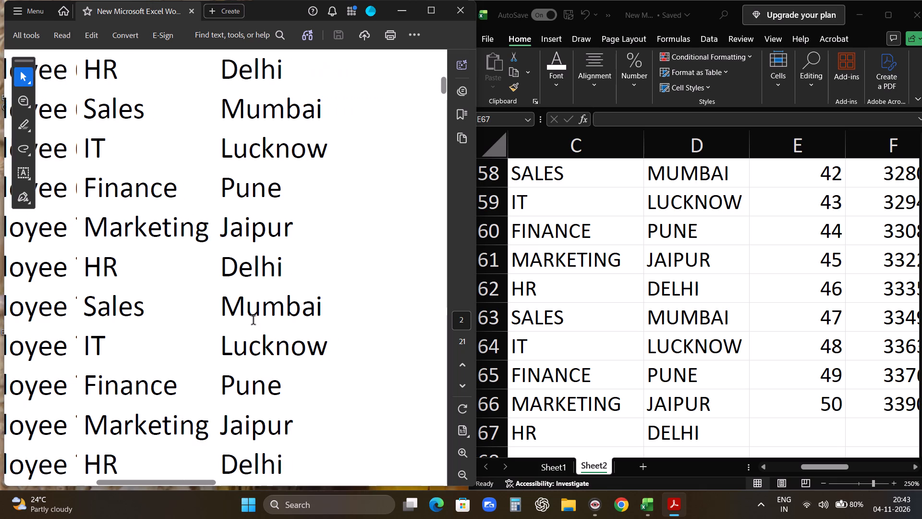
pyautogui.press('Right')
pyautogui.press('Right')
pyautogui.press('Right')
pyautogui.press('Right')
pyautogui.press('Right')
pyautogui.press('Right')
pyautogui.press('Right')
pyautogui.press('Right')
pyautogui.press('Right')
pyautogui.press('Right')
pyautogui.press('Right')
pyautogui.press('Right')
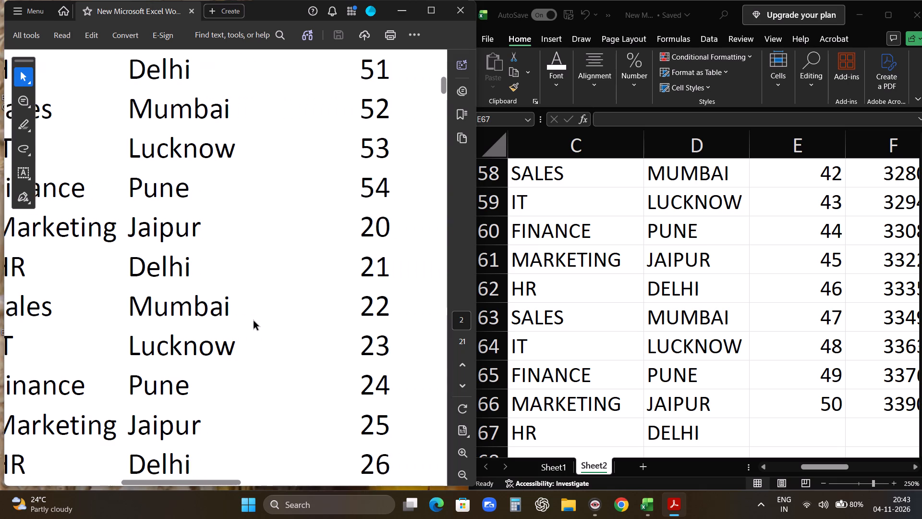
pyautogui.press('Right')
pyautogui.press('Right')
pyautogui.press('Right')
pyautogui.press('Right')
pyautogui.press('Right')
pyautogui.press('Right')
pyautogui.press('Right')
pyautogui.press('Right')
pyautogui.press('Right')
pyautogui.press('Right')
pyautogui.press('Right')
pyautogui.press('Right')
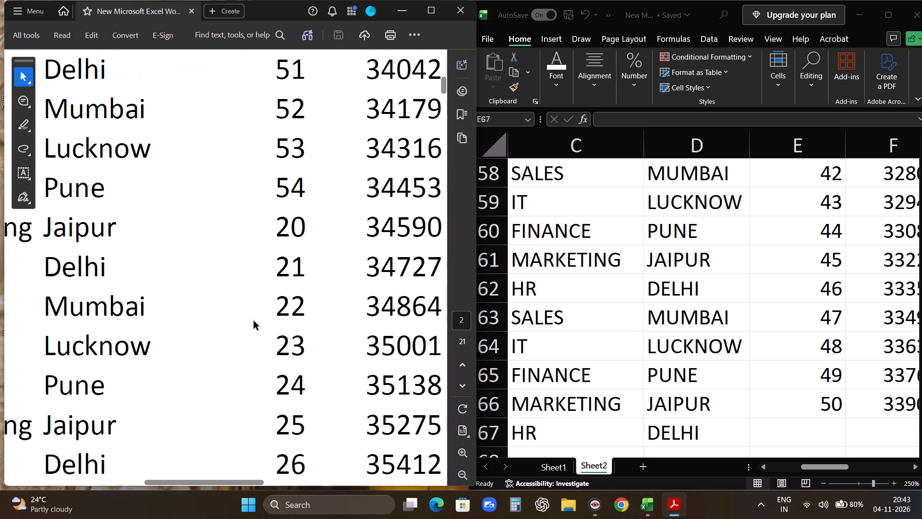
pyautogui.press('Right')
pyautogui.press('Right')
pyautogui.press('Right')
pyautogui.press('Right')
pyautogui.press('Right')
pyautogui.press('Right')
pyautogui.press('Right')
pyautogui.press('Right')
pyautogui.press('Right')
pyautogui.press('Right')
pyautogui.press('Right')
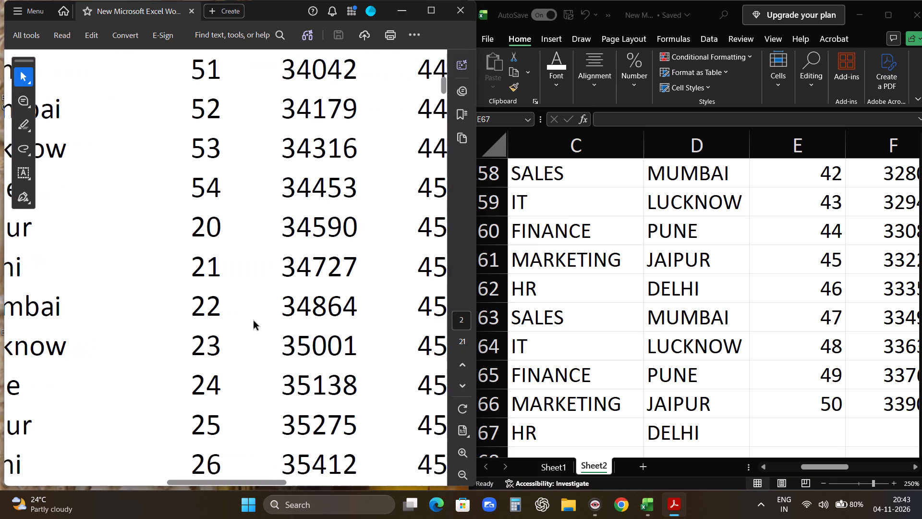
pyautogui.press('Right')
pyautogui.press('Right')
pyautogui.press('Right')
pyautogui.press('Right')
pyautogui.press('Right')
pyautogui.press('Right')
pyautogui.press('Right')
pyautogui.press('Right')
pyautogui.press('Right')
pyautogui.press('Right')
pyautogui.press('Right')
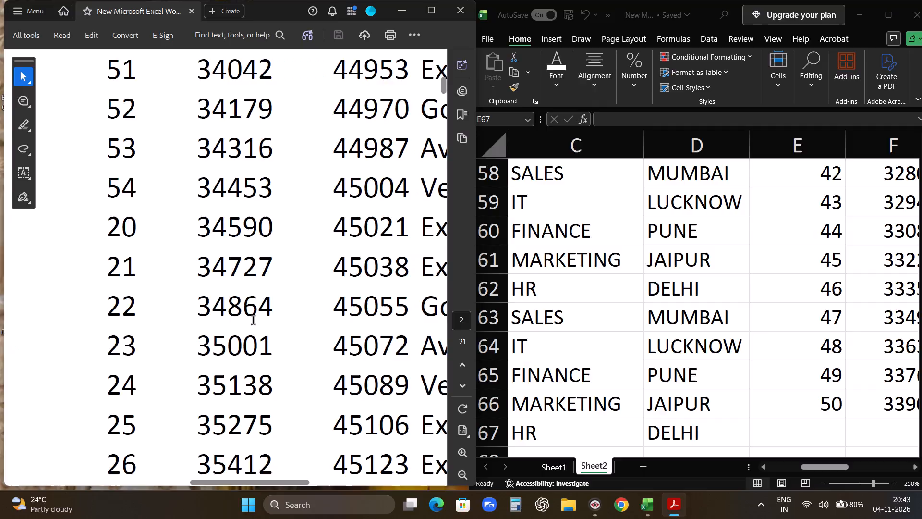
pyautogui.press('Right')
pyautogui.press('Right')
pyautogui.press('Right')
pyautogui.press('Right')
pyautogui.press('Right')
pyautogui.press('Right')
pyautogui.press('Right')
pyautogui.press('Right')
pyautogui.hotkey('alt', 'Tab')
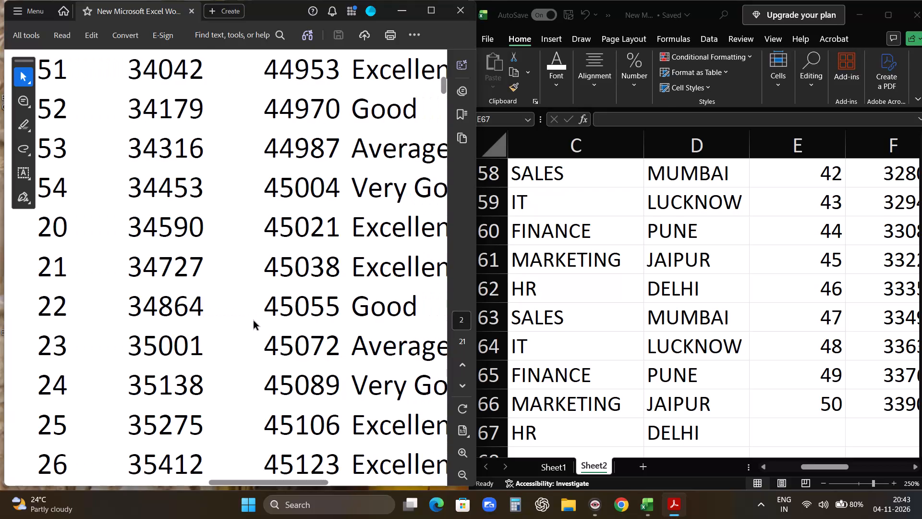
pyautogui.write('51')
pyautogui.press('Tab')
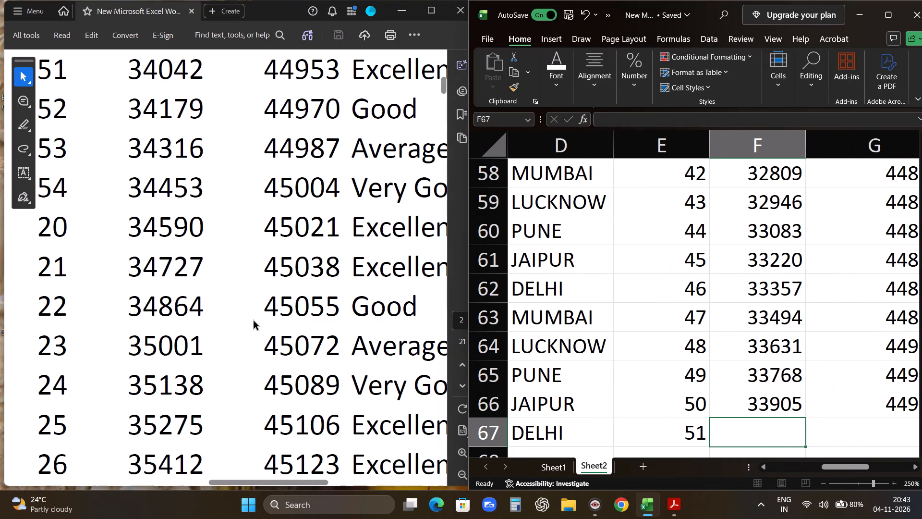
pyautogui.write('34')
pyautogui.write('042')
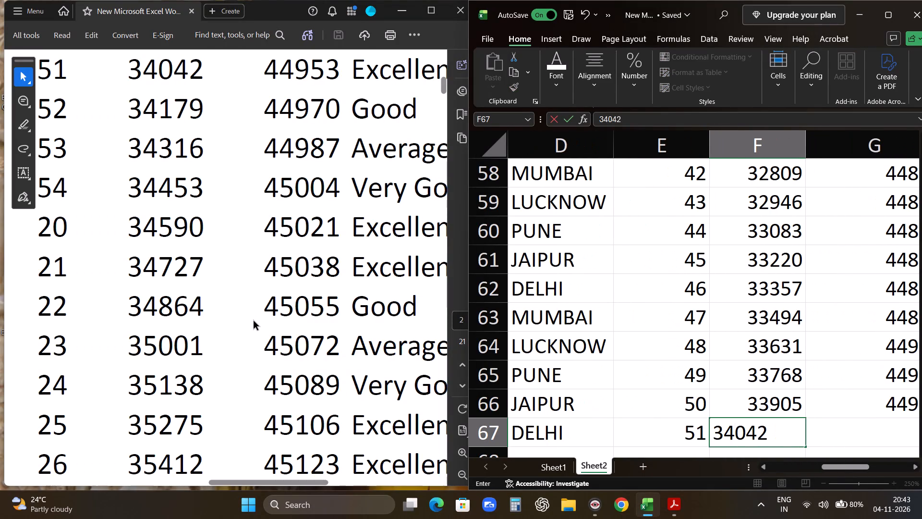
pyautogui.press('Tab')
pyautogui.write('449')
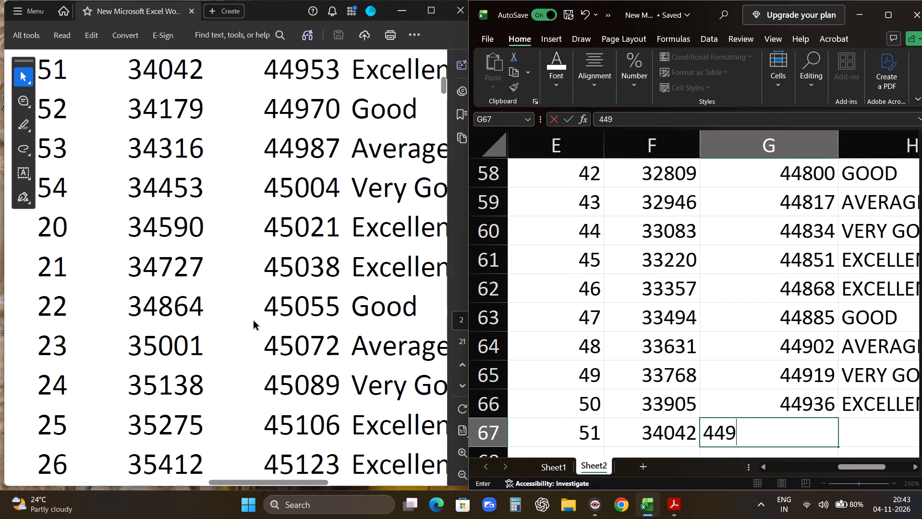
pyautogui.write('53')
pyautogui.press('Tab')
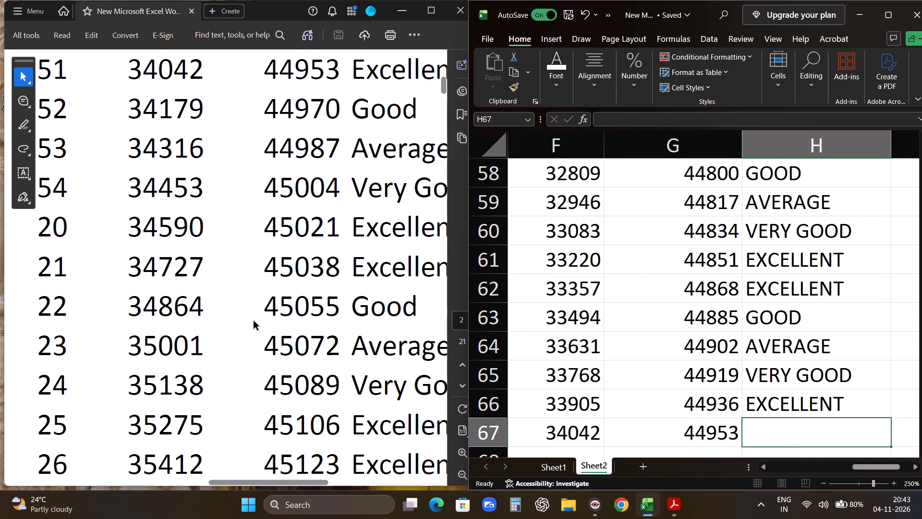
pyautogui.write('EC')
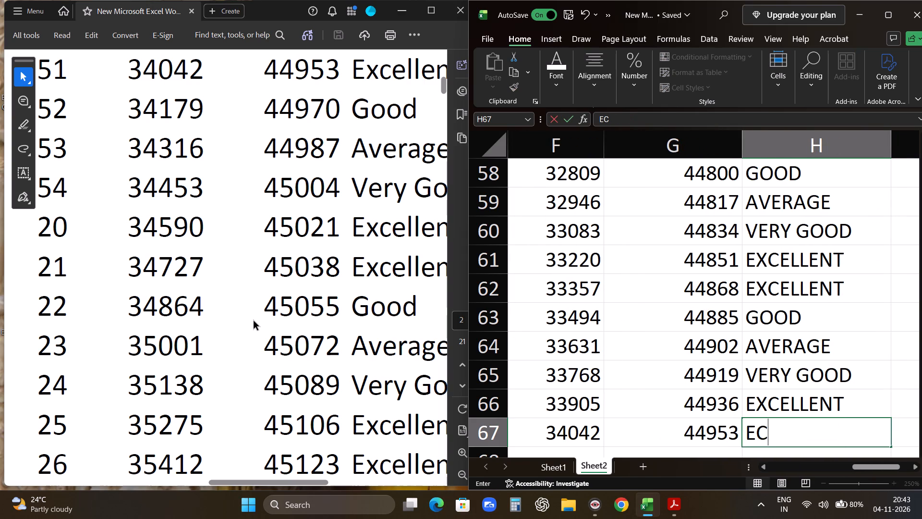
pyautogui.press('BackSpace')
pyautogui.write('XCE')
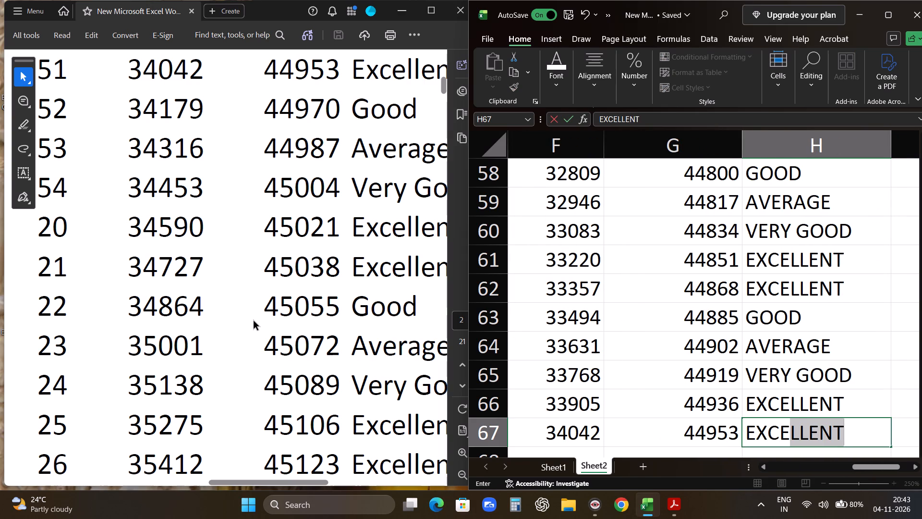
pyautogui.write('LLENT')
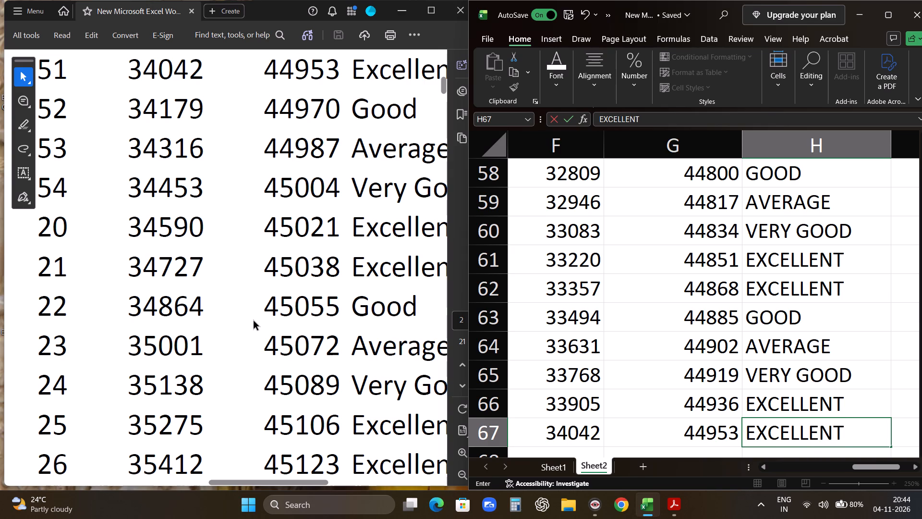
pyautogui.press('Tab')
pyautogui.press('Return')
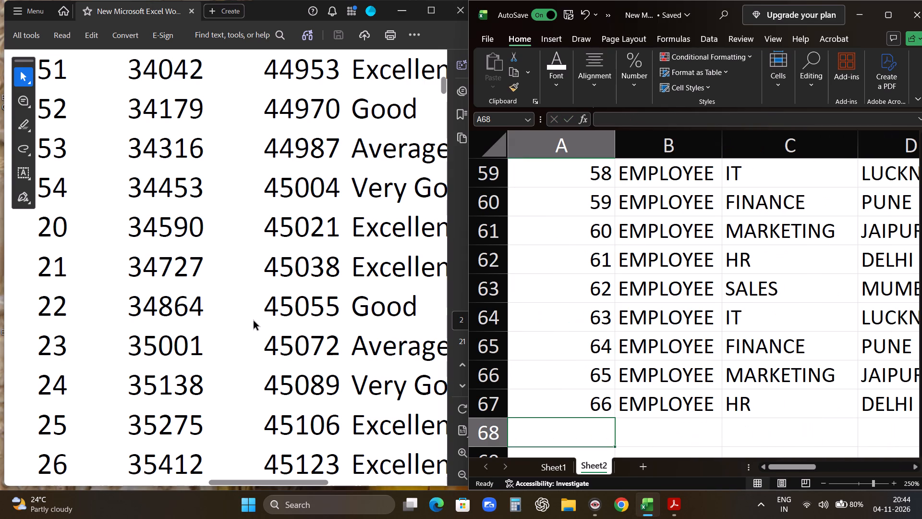
# Return to the start of record 67 in the PDF and enter 67 and EMPLOYEE in cells A68 and B68 of the workbook.
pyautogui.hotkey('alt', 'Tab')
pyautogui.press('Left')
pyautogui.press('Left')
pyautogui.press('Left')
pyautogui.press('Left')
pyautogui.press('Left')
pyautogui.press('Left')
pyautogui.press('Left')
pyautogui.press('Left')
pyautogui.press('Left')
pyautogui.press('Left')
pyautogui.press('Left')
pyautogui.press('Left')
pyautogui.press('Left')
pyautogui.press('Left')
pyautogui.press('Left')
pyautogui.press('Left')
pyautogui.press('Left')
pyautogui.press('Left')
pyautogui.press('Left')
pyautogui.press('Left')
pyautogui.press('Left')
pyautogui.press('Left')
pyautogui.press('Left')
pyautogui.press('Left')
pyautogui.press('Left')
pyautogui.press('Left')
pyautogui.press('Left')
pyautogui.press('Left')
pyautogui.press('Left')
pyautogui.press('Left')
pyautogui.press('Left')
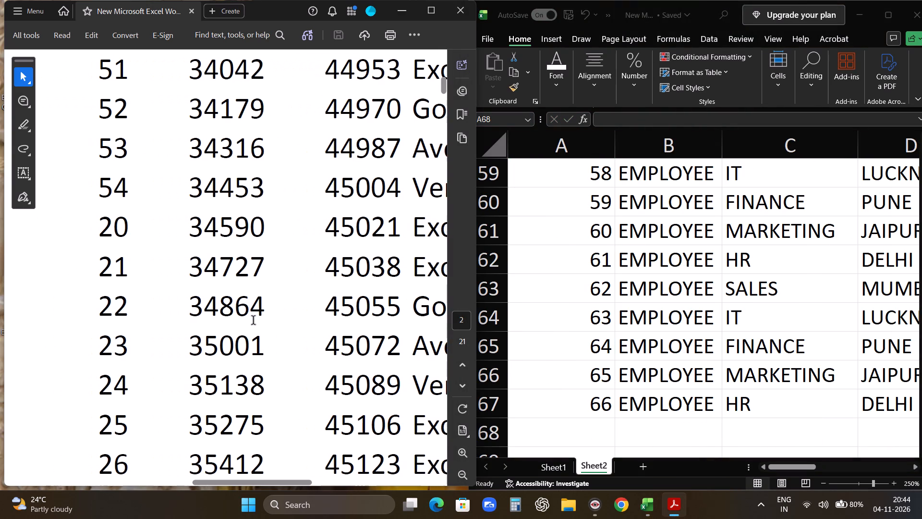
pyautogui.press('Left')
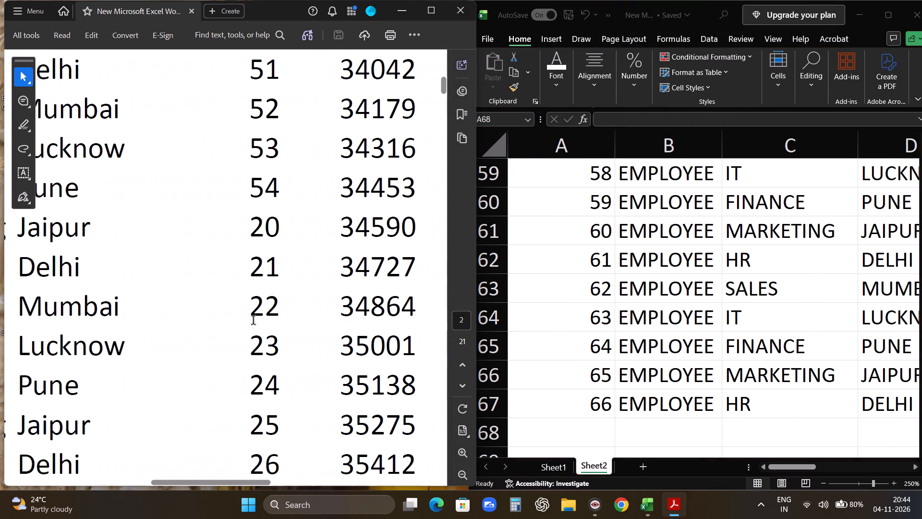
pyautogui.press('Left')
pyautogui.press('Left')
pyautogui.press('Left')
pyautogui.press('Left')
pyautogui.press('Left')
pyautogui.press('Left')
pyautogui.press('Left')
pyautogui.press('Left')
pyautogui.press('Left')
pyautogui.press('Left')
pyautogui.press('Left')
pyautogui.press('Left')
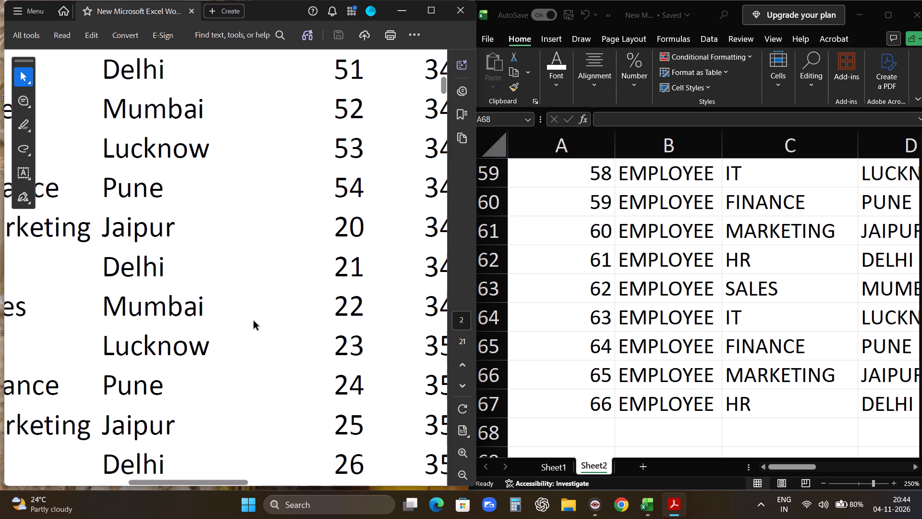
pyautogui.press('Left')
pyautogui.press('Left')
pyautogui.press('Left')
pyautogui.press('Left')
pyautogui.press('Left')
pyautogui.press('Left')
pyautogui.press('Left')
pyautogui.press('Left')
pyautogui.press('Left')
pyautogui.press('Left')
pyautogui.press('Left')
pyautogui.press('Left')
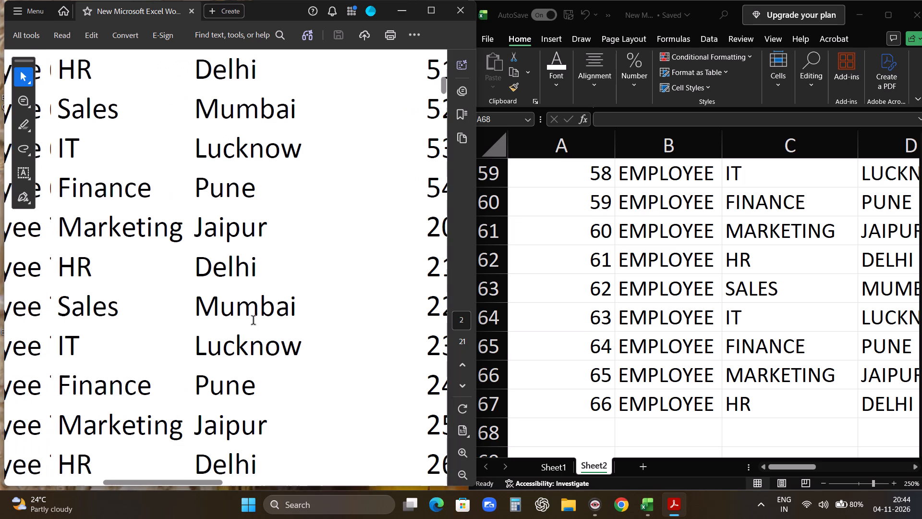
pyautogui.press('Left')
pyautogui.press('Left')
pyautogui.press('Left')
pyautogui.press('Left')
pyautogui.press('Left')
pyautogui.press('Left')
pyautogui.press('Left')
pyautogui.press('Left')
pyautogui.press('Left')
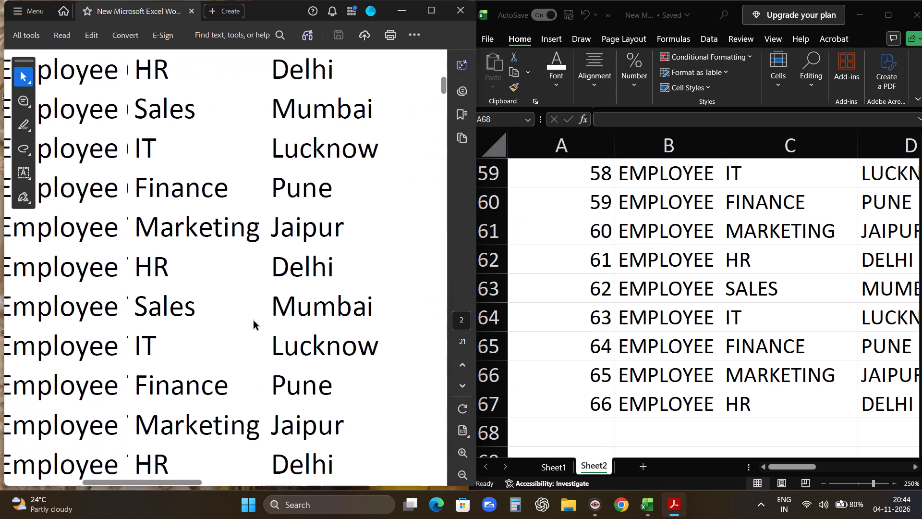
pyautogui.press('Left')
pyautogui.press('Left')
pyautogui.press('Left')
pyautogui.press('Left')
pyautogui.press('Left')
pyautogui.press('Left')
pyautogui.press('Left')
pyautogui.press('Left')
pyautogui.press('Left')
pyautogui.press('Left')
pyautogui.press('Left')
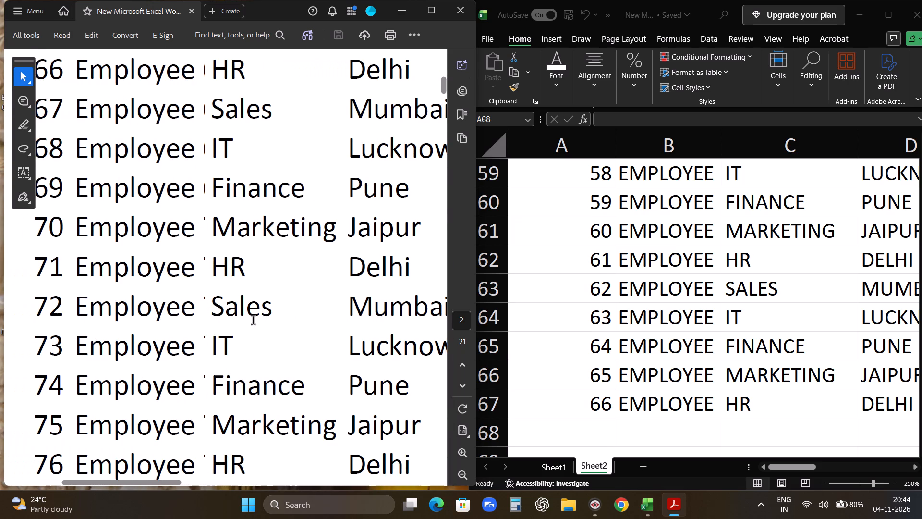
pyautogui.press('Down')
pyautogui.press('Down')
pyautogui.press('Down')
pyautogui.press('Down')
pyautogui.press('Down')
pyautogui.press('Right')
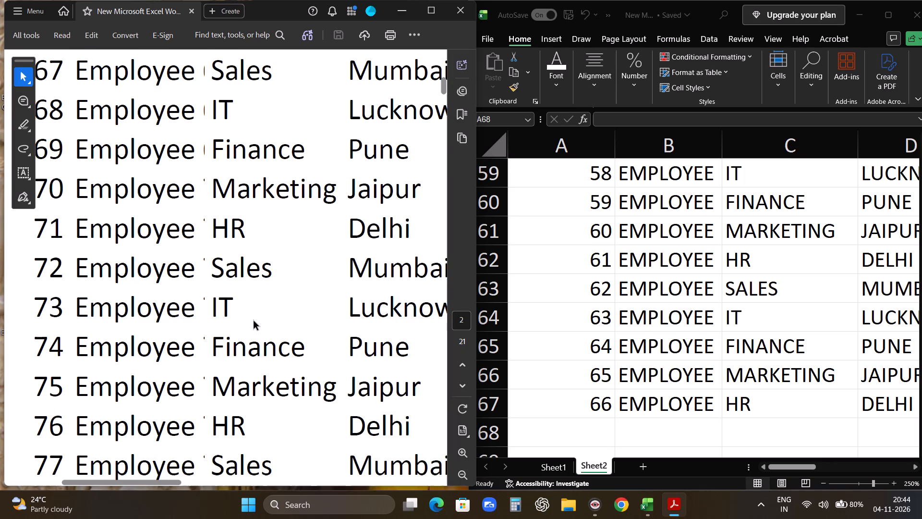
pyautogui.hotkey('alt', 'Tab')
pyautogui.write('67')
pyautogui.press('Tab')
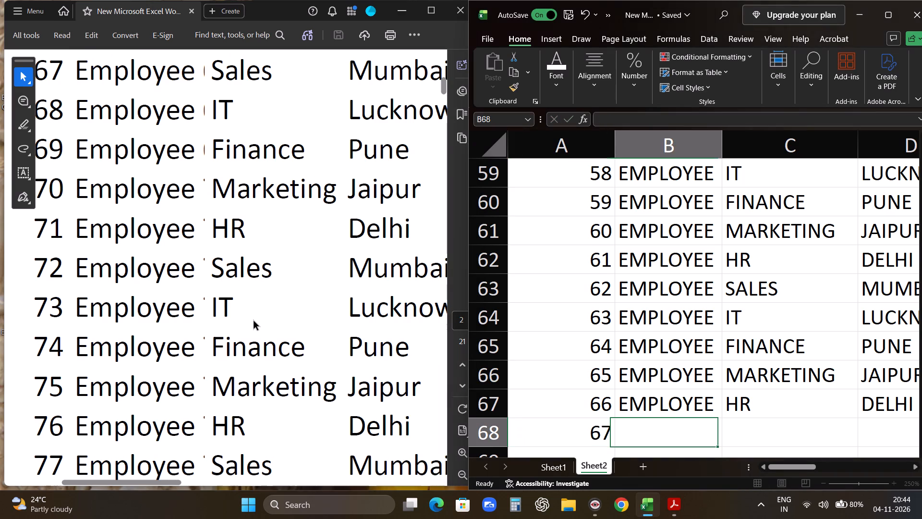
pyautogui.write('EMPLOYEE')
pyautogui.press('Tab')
# Enter record 67's department SALES and city MUMBAI in cells C68 and D68.
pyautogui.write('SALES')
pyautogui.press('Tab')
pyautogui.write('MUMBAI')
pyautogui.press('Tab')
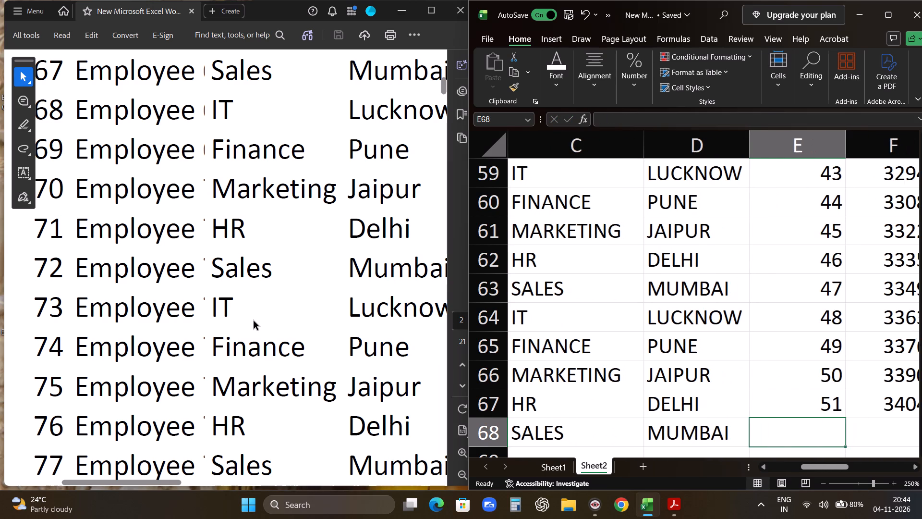
# Read the rest of record 67 in the PDF and complete row 68 with 52, 34179, 44970 and GOOD in cells E68 to H68.
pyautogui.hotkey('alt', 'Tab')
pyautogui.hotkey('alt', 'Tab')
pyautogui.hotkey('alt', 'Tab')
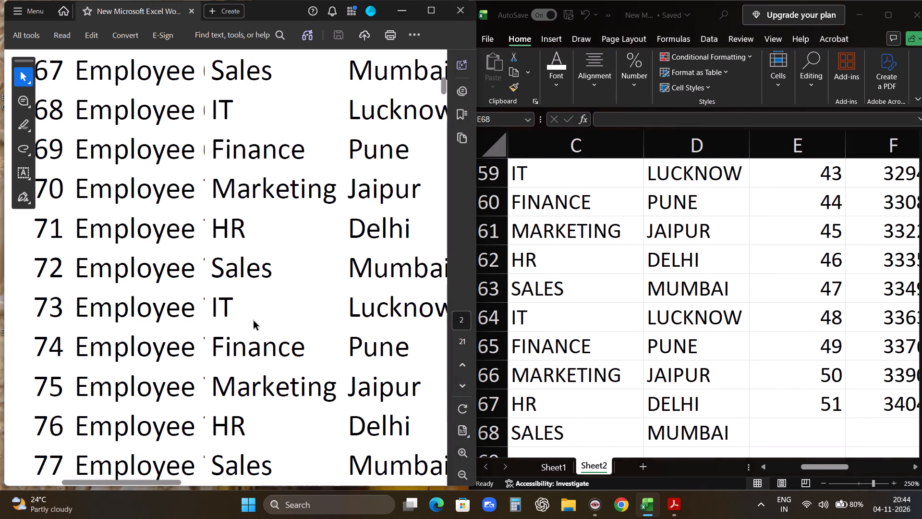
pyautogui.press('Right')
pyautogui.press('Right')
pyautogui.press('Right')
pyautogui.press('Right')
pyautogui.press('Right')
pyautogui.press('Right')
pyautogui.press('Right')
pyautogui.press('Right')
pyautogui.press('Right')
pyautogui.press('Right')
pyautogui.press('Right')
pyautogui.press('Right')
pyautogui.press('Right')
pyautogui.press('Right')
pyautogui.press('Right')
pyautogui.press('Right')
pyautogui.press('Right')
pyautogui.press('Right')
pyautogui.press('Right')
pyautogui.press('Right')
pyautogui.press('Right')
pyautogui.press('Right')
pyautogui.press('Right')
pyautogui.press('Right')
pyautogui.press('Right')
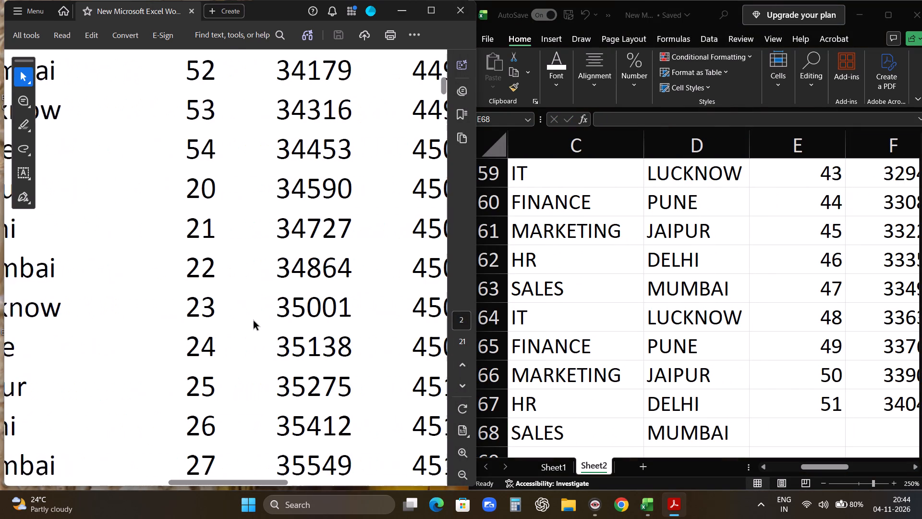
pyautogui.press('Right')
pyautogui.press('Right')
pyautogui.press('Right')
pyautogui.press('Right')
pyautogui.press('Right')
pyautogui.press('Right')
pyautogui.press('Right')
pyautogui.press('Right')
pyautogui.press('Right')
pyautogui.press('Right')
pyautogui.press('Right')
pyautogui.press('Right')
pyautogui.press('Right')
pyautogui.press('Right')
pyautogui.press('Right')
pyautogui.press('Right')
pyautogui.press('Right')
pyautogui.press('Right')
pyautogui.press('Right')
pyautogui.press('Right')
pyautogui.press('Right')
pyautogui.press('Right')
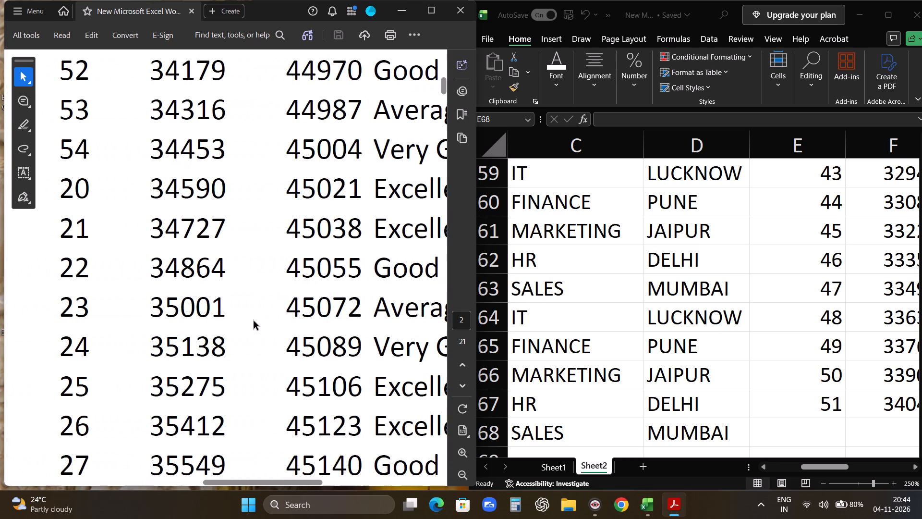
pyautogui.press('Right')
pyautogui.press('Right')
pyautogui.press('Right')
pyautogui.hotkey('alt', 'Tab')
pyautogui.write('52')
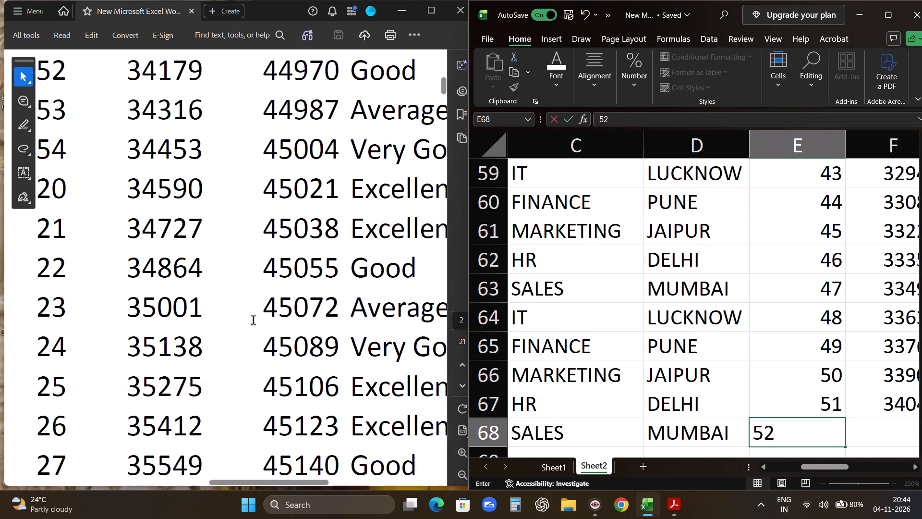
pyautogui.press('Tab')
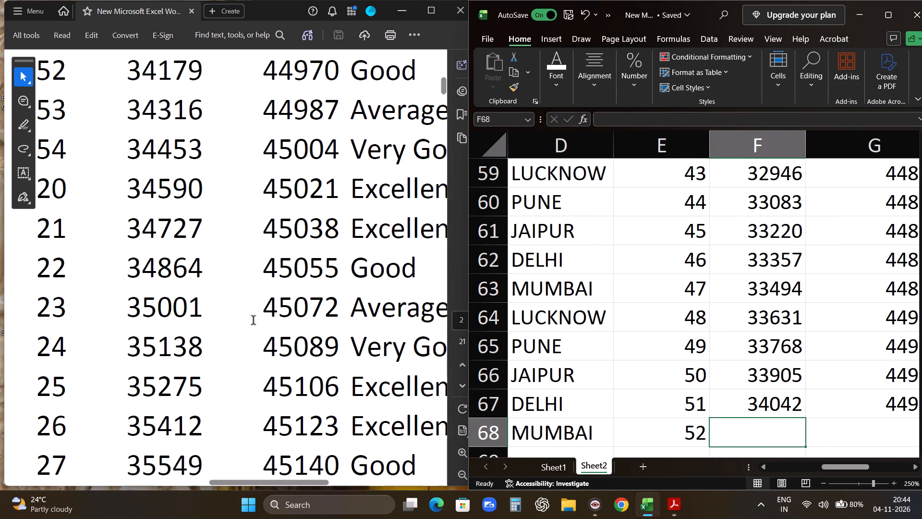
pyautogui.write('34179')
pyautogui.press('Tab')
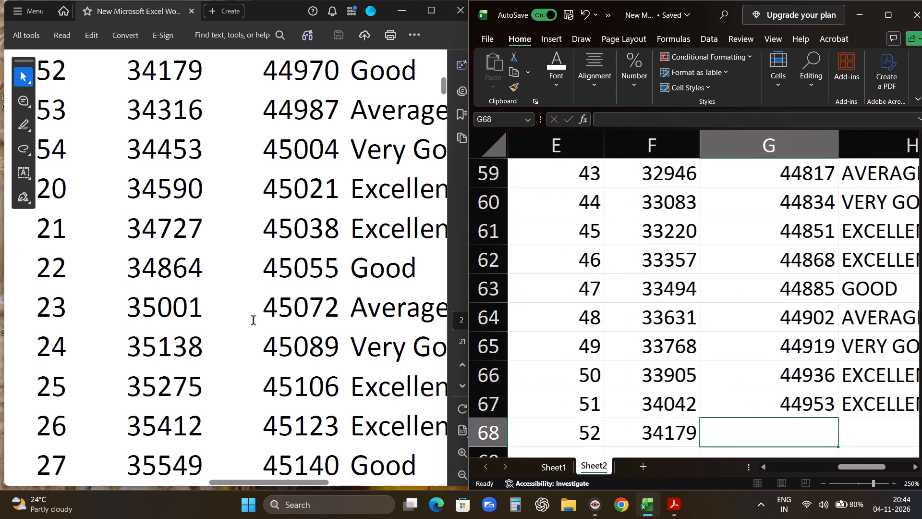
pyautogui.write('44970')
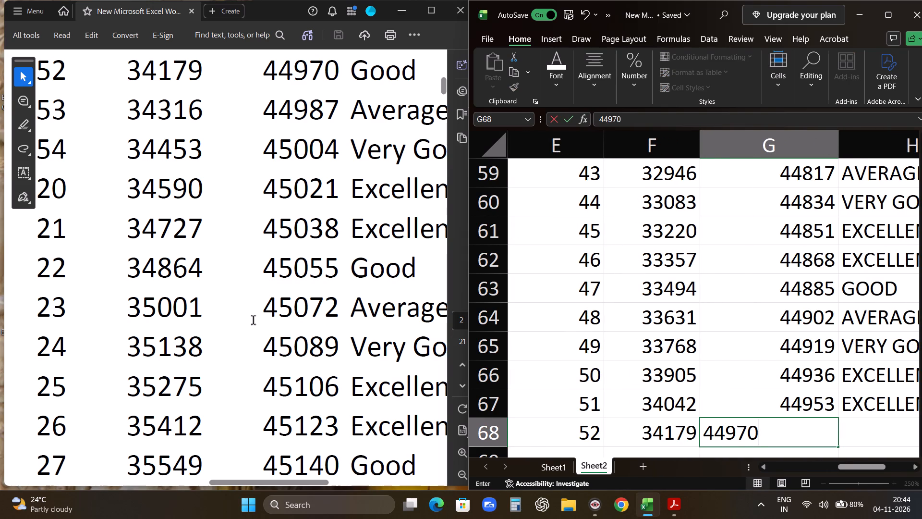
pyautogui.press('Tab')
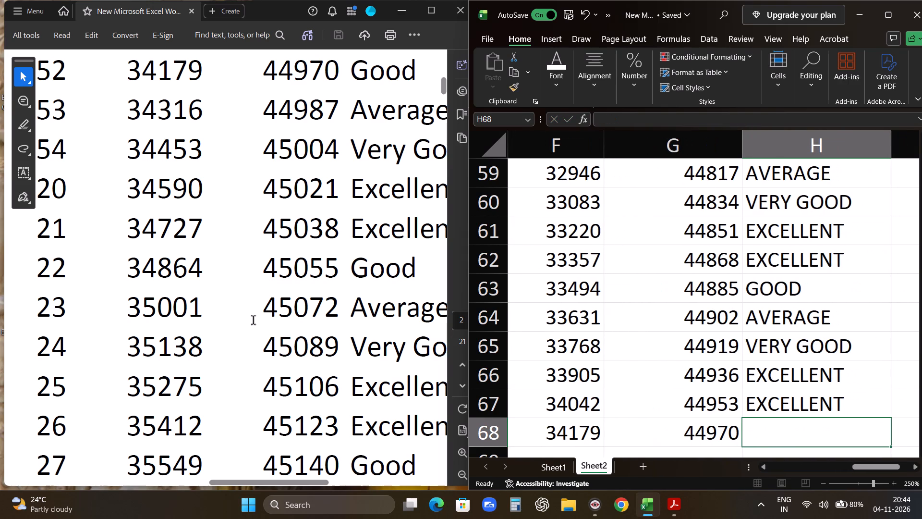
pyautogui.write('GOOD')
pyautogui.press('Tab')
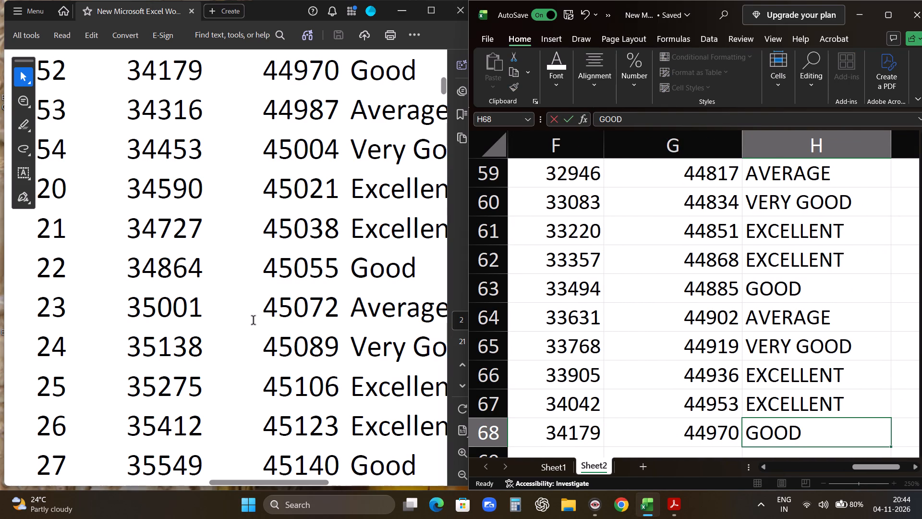
# Check the last columns of record 67 in the PDF against row 68 of the workbook.
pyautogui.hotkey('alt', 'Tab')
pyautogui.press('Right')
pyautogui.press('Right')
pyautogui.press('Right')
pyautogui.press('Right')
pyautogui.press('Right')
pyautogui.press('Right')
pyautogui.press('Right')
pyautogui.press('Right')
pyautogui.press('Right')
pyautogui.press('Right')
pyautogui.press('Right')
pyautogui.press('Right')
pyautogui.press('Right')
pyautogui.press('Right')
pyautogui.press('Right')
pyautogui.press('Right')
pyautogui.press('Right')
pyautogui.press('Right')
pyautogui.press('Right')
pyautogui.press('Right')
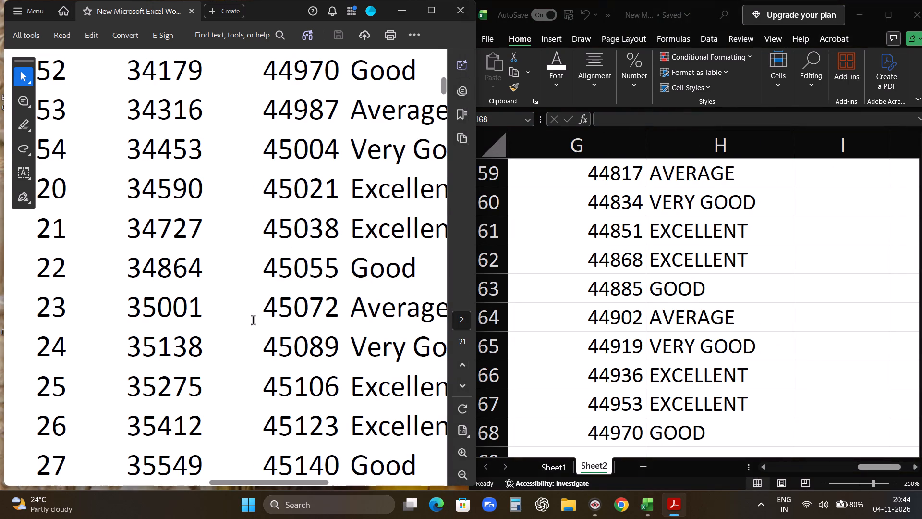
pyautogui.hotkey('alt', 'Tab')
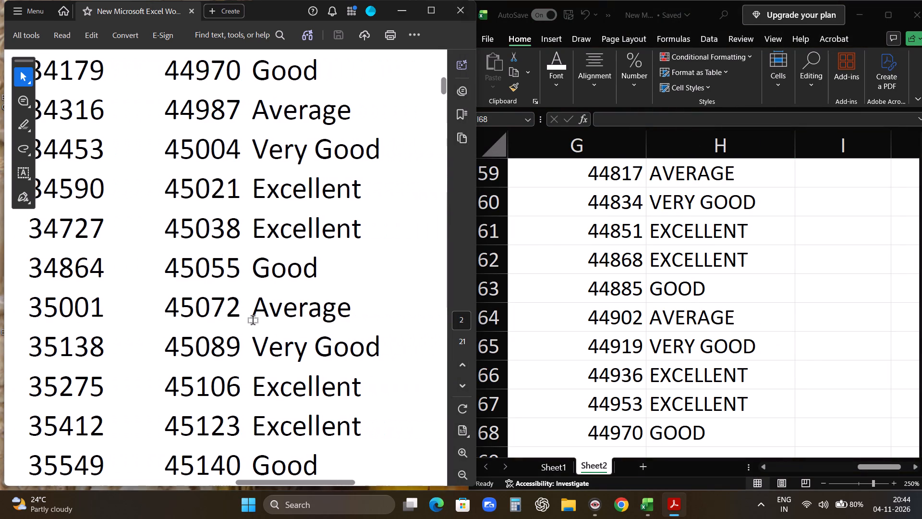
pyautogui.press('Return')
# Return to the start of record 68 in the PDF and enter 68 and EMPLOYEE in cells A69 and B69 of the workbook.
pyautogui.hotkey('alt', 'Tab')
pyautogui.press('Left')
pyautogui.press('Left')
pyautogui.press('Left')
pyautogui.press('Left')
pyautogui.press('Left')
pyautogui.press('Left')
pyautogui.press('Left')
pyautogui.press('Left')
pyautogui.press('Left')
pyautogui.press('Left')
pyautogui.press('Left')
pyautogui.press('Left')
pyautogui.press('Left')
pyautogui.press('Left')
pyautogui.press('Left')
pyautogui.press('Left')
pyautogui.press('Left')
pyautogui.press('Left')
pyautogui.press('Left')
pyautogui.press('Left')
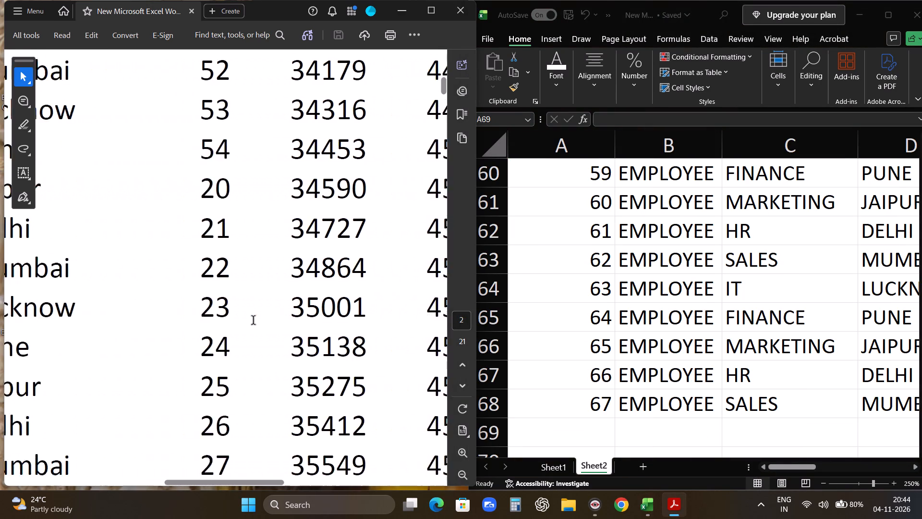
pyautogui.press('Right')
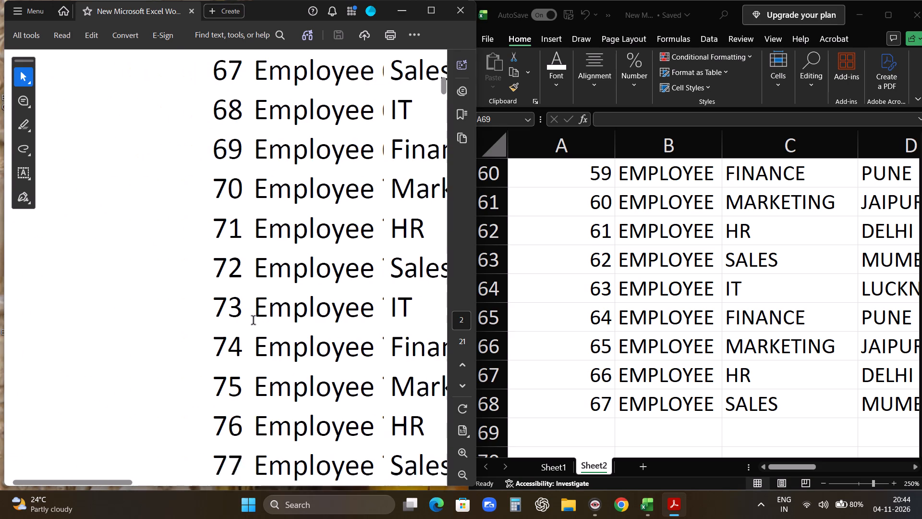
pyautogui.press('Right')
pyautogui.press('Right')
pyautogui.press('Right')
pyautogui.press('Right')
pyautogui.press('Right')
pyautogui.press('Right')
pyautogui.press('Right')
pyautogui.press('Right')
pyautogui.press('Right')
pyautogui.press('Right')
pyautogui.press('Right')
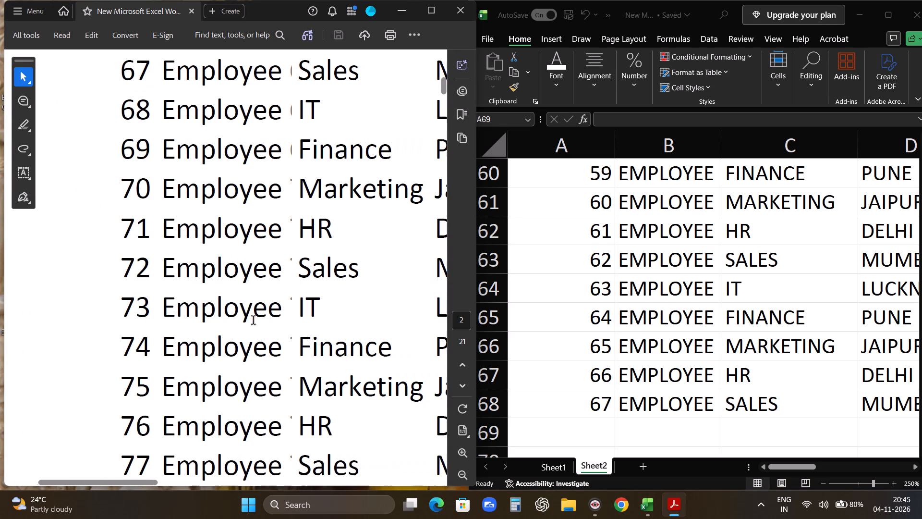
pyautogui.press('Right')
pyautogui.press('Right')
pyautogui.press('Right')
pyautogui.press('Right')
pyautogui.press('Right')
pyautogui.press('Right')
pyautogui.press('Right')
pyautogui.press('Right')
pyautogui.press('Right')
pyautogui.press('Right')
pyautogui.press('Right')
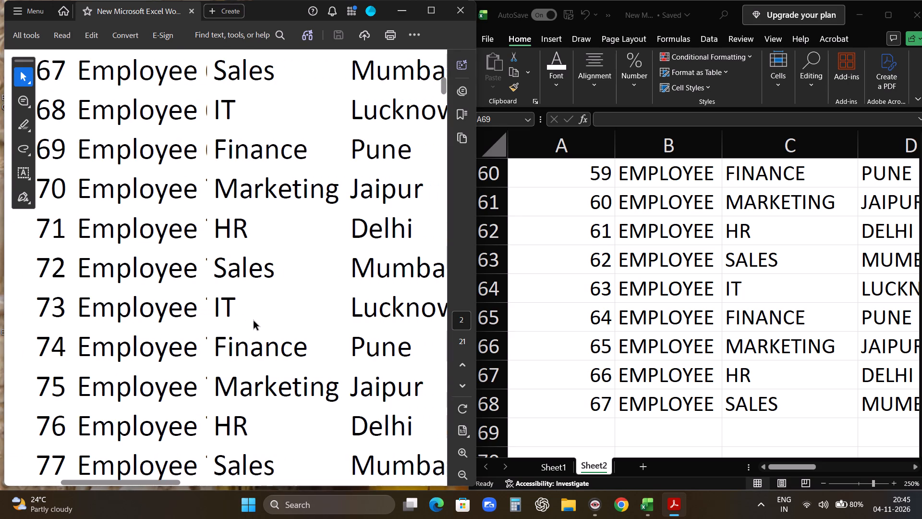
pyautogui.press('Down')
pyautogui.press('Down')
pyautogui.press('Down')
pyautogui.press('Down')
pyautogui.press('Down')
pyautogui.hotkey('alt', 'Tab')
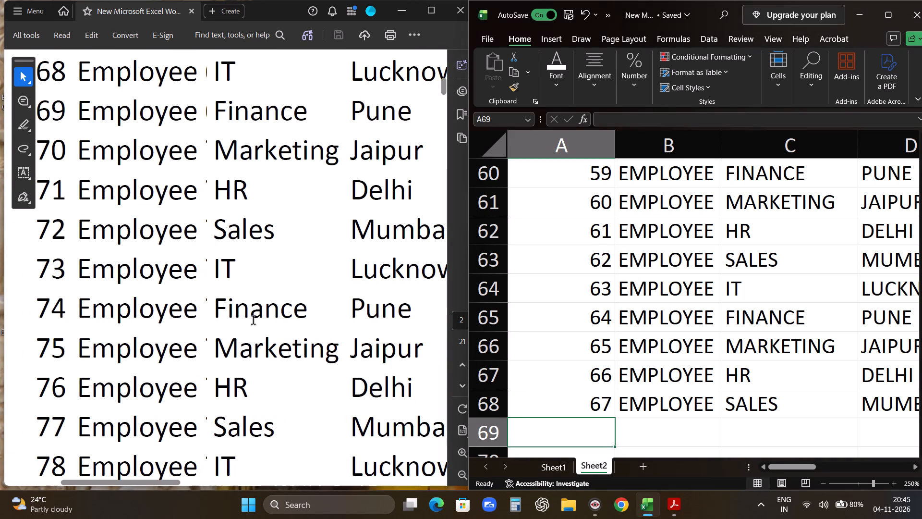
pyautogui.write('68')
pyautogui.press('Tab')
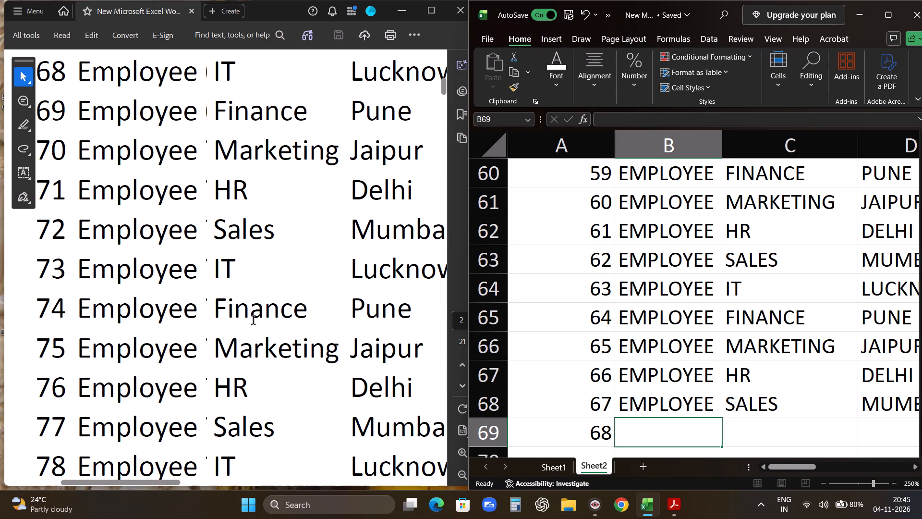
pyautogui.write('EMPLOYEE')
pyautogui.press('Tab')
# Enter record 68's department IT and city LUCKNOW in cells C69 and D69, checking the city in the PDF.
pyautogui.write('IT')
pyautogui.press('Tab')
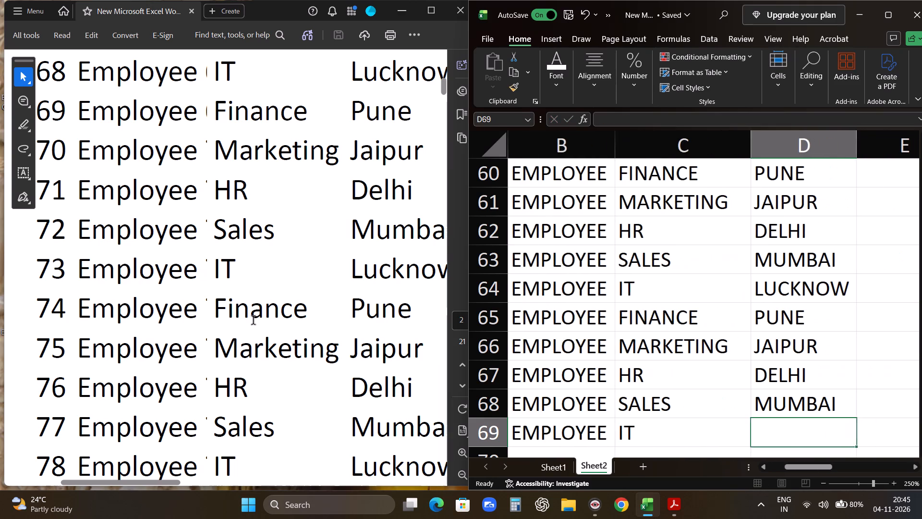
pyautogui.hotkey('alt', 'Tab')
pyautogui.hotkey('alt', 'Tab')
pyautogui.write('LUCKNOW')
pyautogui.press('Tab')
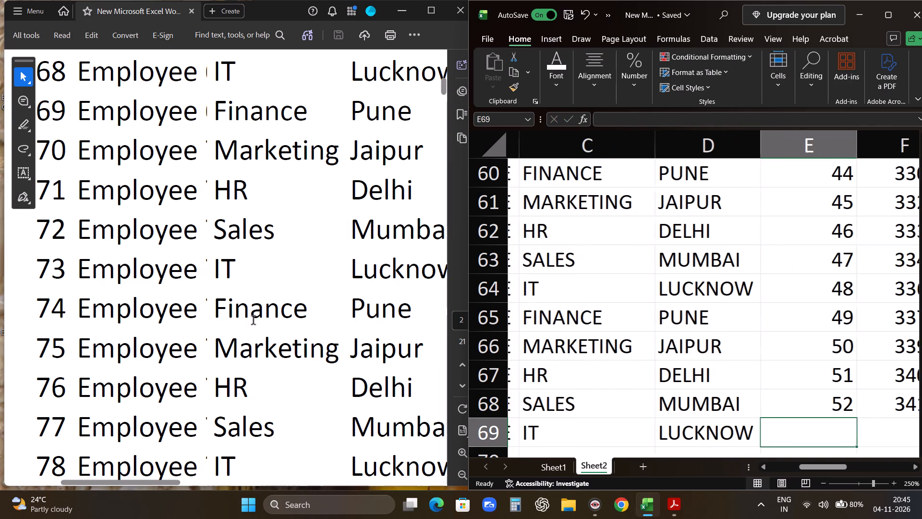
# Read the rest of record 68 in the PDF and complete row 69 with 53, 34316, 44987 and AVERAGE in cells E69 to H69.
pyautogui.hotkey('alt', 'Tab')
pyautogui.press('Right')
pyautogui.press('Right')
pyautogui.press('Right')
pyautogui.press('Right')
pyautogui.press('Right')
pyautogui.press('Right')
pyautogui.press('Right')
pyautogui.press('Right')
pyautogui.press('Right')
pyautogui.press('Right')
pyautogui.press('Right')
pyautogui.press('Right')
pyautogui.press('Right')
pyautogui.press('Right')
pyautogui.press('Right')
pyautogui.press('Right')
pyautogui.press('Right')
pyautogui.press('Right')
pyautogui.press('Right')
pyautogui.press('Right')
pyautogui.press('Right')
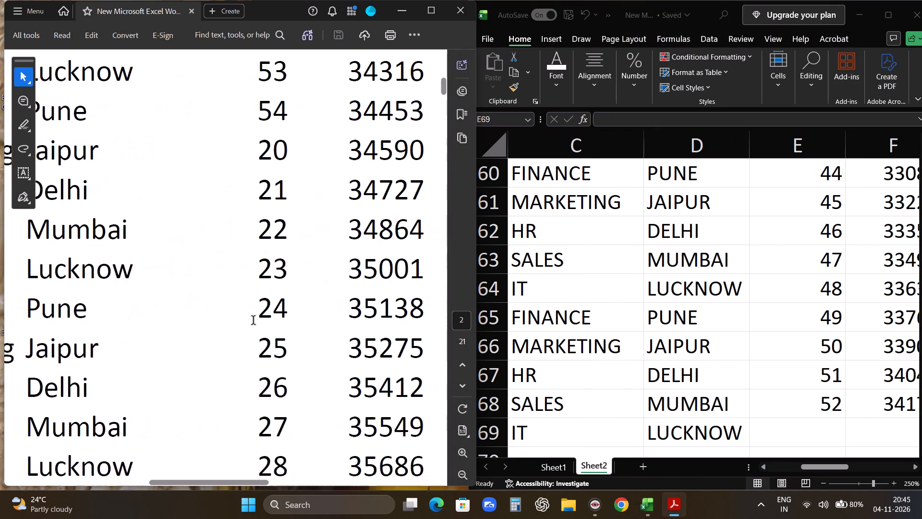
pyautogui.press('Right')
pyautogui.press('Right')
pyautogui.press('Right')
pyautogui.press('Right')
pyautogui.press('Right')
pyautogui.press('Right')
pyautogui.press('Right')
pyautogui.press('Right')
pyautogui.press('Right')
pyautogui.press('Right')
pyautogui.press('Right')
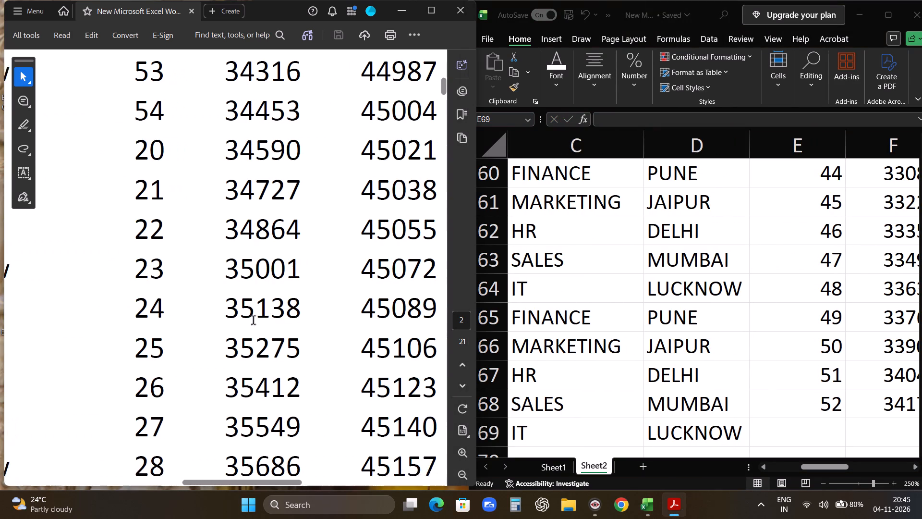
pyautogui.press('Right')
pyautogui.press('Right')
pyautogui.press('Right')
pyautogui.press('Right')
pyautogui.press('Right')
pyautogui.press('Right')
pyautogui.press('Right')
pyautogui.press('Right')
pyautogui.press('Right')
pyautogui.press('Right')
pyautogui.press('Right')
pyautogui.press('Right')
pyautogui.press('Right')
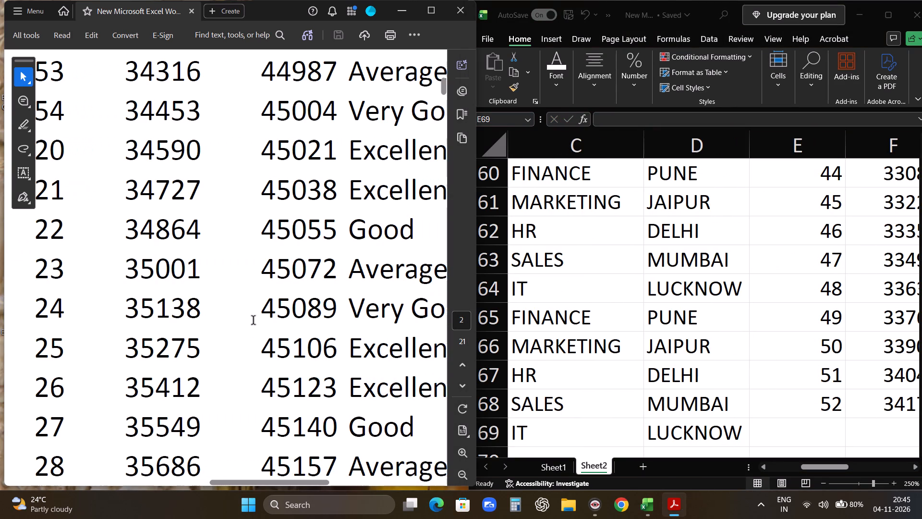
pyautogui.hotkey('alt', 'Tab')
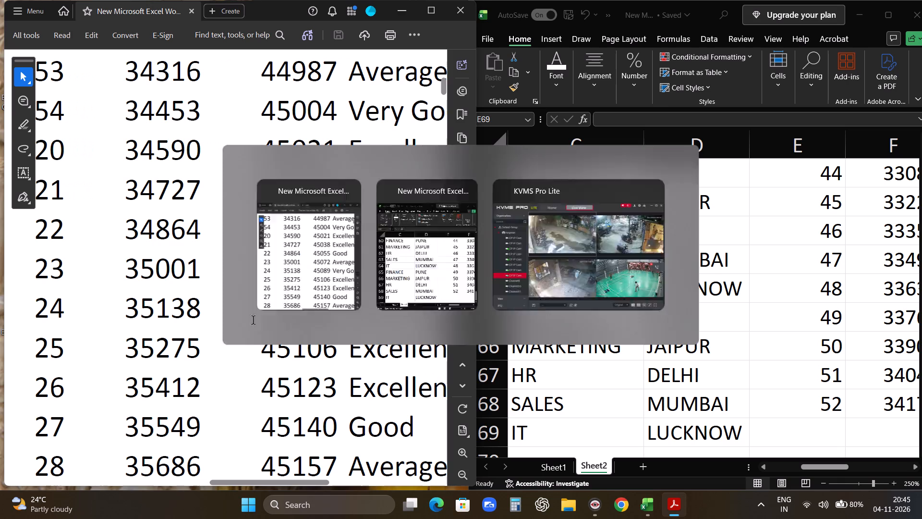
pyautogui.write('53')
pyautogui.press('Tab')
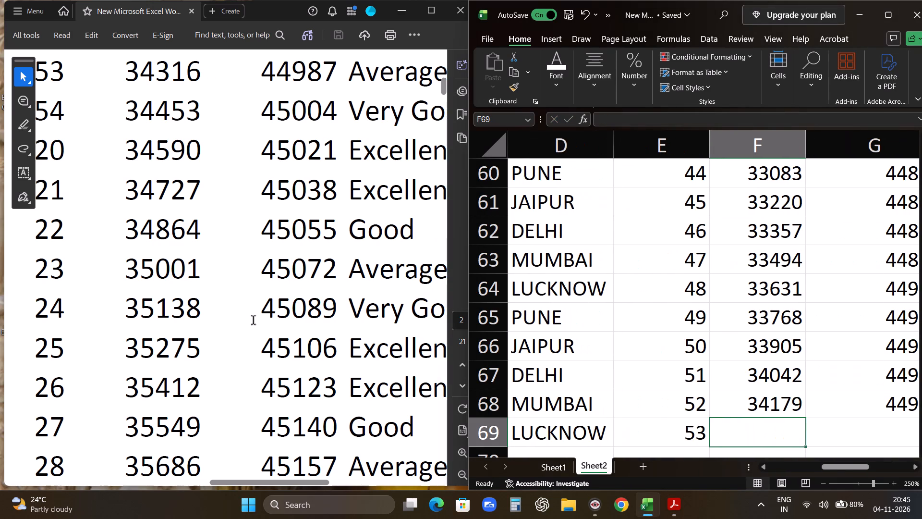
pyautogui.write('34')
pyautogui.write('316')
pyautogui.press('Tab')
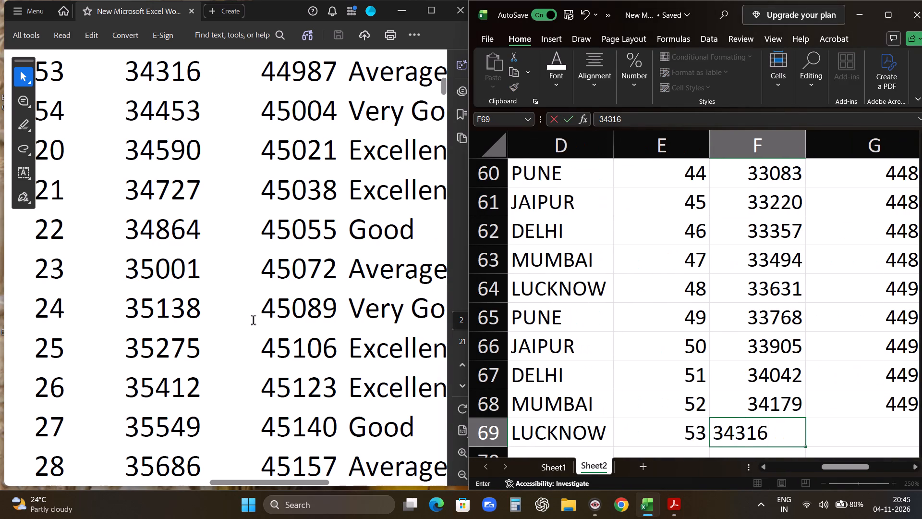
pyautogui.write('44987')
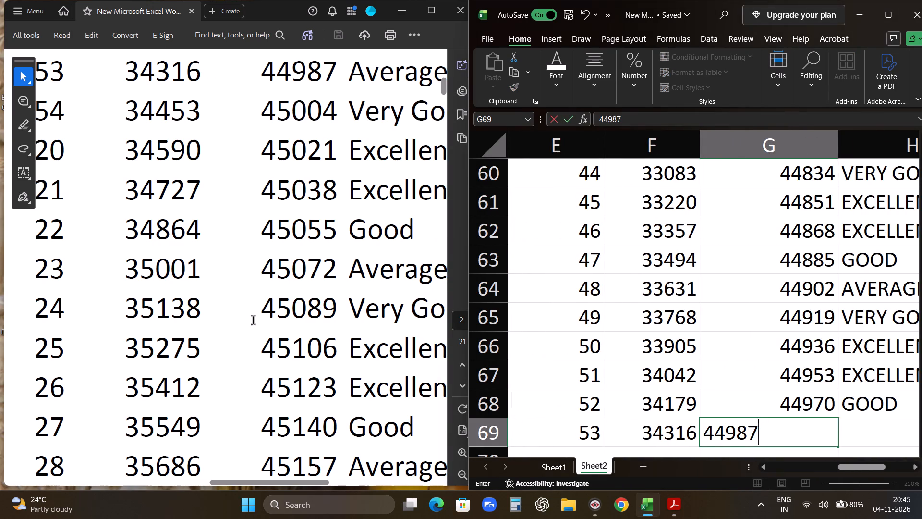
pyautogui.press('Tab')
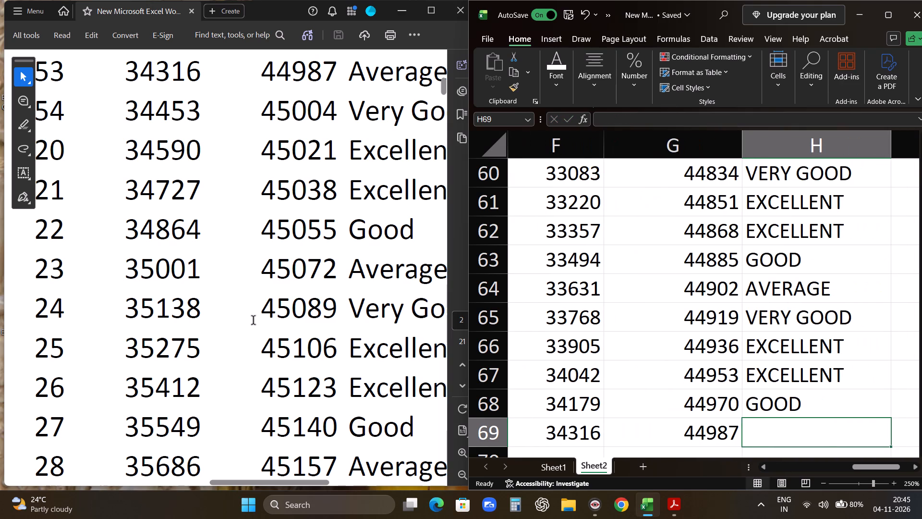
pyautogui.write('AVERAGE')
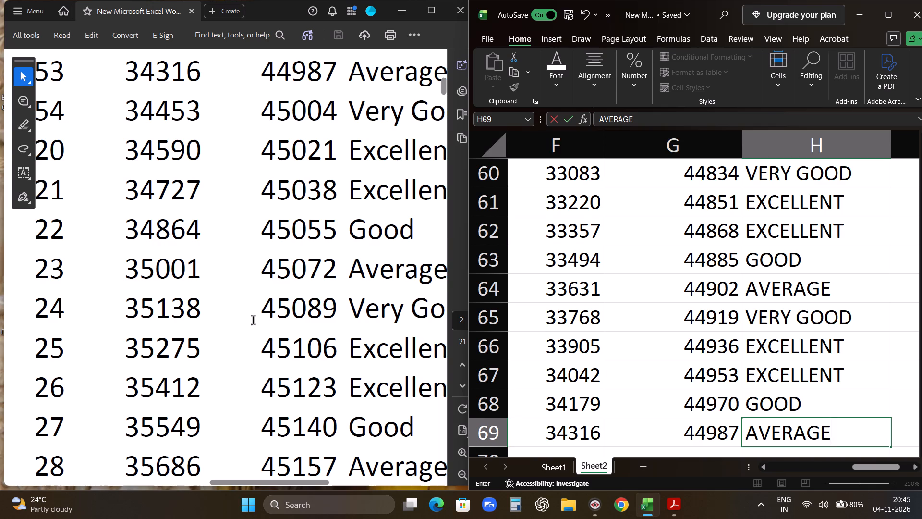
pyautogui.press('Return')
# Find the start of record 69 in the PDF and enter 69 and EMPLOYEE in cells A70 and B70 of the workbook.
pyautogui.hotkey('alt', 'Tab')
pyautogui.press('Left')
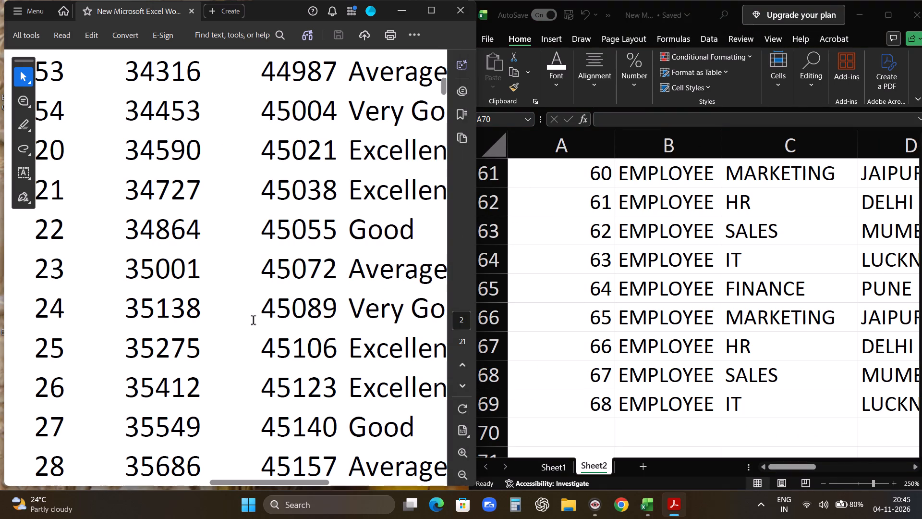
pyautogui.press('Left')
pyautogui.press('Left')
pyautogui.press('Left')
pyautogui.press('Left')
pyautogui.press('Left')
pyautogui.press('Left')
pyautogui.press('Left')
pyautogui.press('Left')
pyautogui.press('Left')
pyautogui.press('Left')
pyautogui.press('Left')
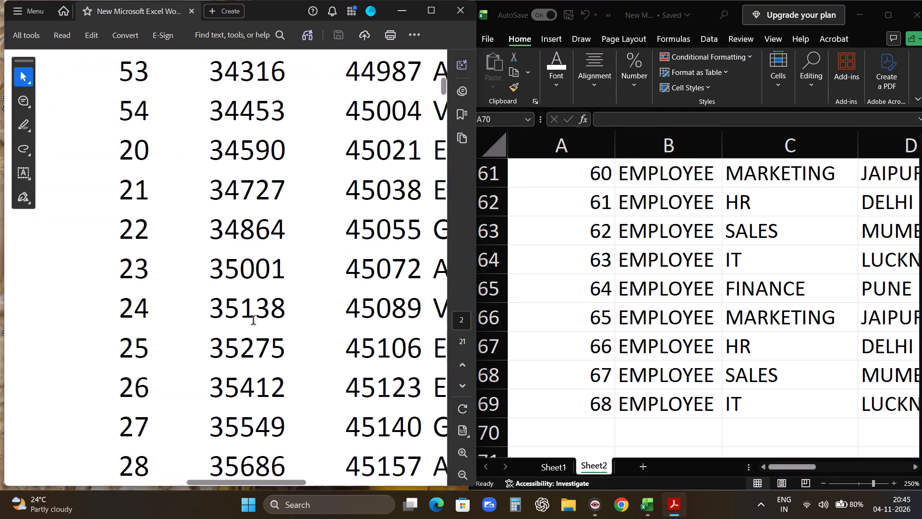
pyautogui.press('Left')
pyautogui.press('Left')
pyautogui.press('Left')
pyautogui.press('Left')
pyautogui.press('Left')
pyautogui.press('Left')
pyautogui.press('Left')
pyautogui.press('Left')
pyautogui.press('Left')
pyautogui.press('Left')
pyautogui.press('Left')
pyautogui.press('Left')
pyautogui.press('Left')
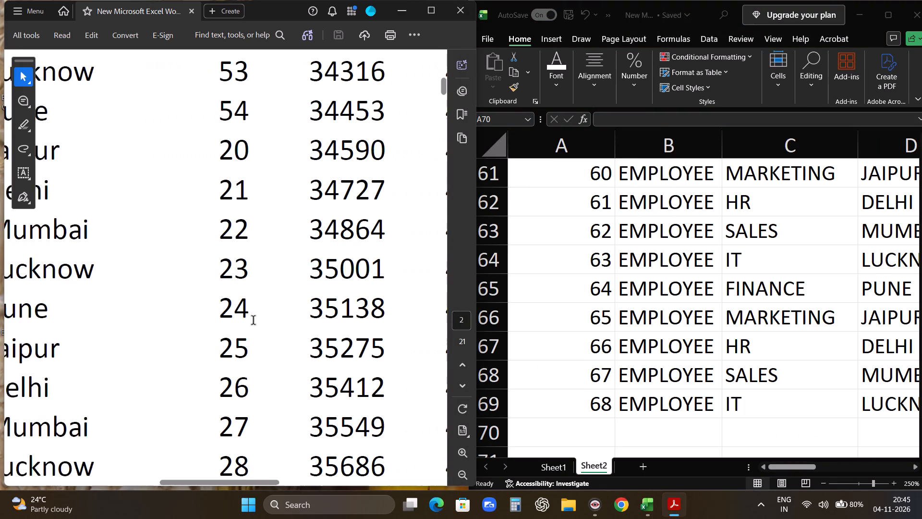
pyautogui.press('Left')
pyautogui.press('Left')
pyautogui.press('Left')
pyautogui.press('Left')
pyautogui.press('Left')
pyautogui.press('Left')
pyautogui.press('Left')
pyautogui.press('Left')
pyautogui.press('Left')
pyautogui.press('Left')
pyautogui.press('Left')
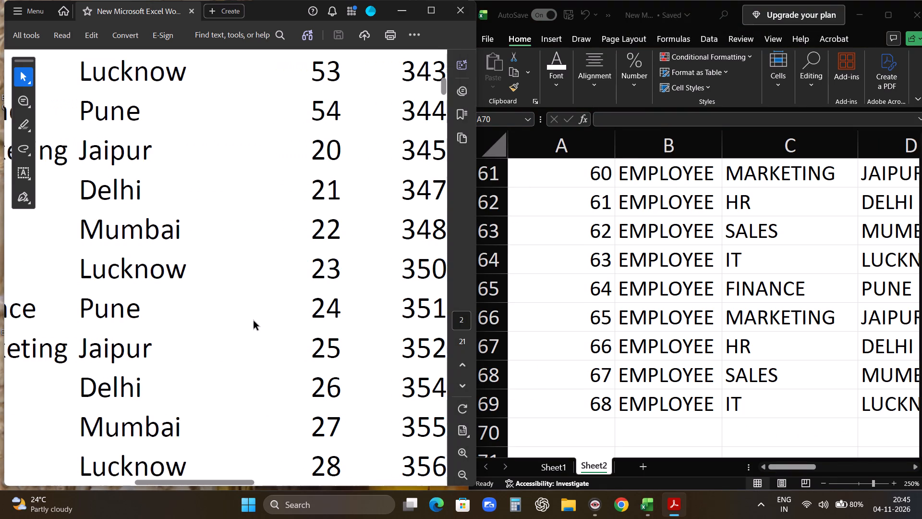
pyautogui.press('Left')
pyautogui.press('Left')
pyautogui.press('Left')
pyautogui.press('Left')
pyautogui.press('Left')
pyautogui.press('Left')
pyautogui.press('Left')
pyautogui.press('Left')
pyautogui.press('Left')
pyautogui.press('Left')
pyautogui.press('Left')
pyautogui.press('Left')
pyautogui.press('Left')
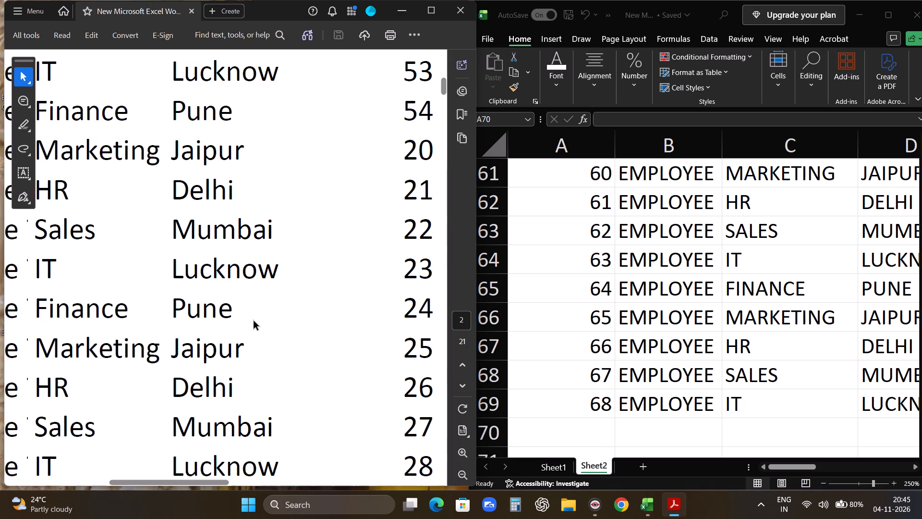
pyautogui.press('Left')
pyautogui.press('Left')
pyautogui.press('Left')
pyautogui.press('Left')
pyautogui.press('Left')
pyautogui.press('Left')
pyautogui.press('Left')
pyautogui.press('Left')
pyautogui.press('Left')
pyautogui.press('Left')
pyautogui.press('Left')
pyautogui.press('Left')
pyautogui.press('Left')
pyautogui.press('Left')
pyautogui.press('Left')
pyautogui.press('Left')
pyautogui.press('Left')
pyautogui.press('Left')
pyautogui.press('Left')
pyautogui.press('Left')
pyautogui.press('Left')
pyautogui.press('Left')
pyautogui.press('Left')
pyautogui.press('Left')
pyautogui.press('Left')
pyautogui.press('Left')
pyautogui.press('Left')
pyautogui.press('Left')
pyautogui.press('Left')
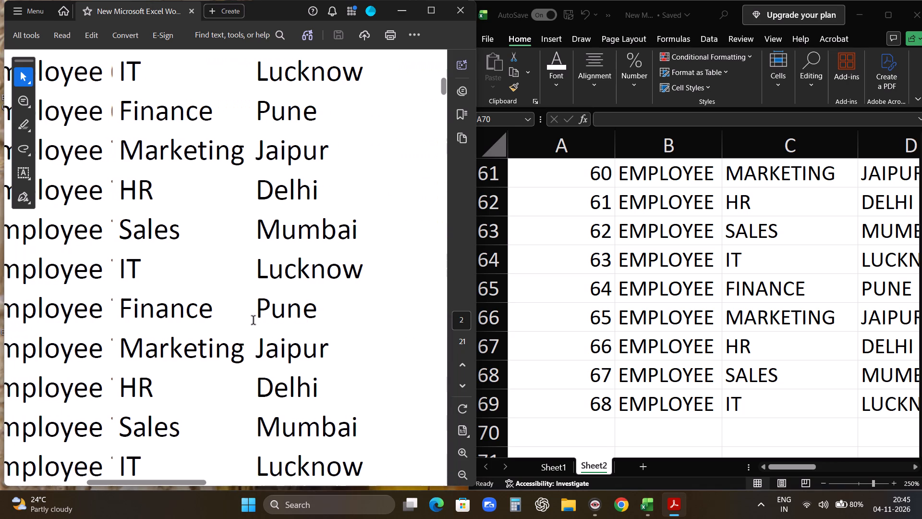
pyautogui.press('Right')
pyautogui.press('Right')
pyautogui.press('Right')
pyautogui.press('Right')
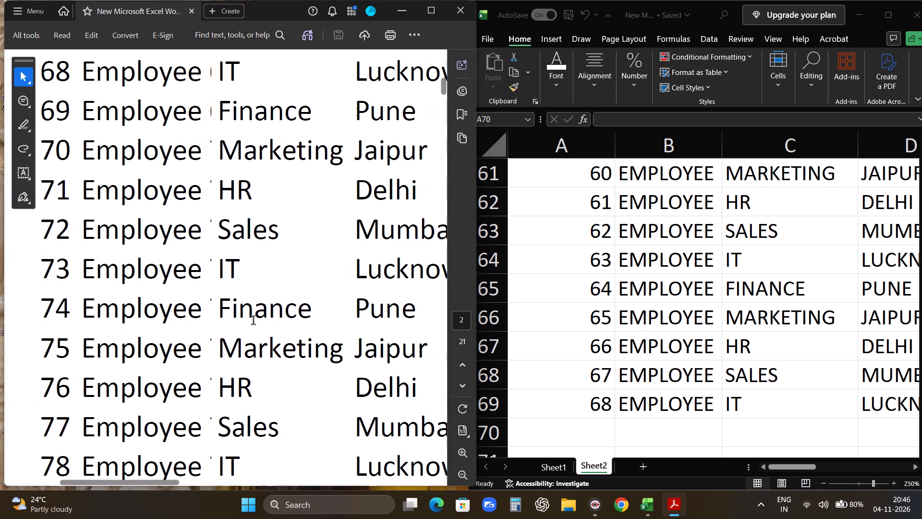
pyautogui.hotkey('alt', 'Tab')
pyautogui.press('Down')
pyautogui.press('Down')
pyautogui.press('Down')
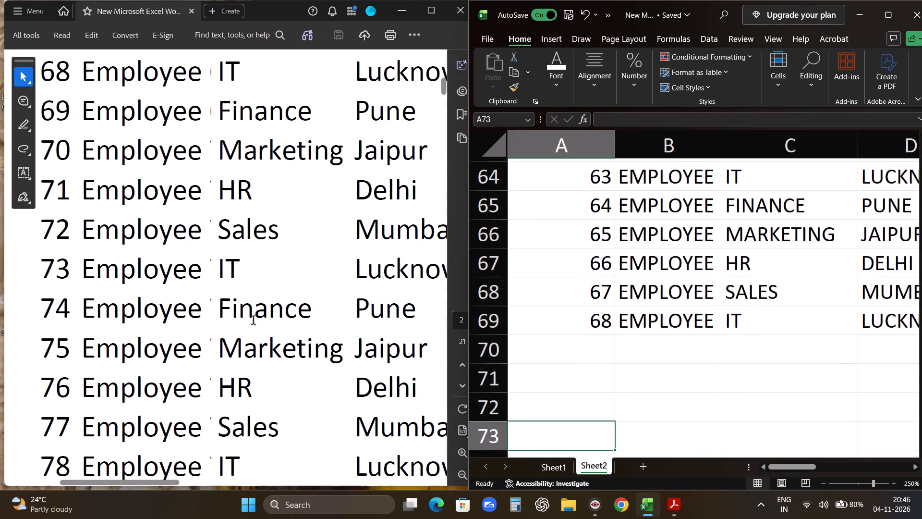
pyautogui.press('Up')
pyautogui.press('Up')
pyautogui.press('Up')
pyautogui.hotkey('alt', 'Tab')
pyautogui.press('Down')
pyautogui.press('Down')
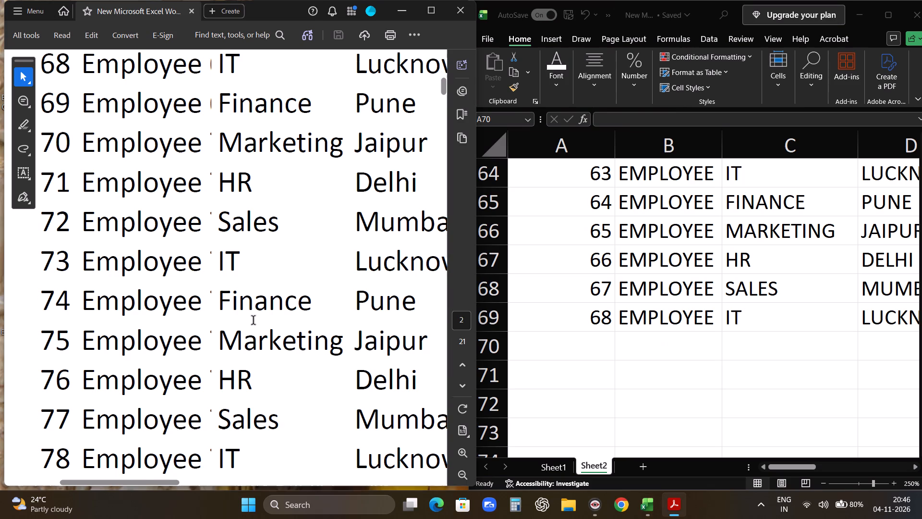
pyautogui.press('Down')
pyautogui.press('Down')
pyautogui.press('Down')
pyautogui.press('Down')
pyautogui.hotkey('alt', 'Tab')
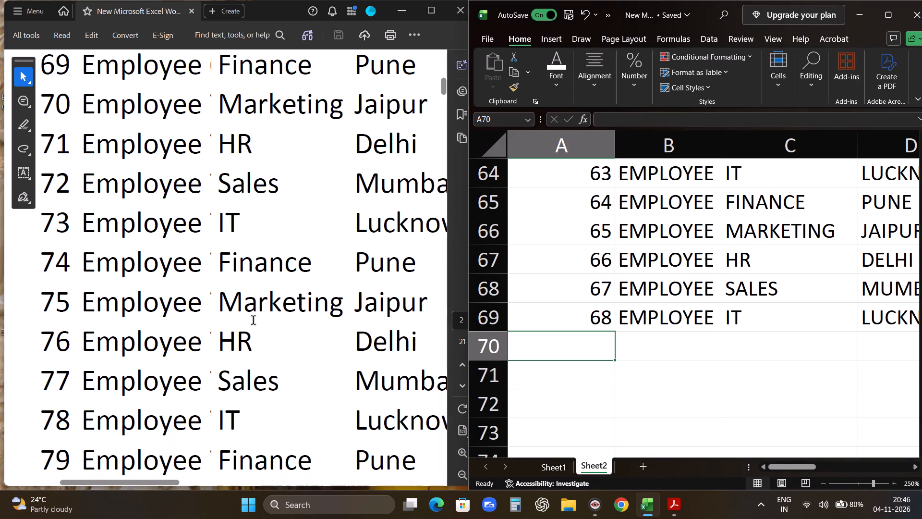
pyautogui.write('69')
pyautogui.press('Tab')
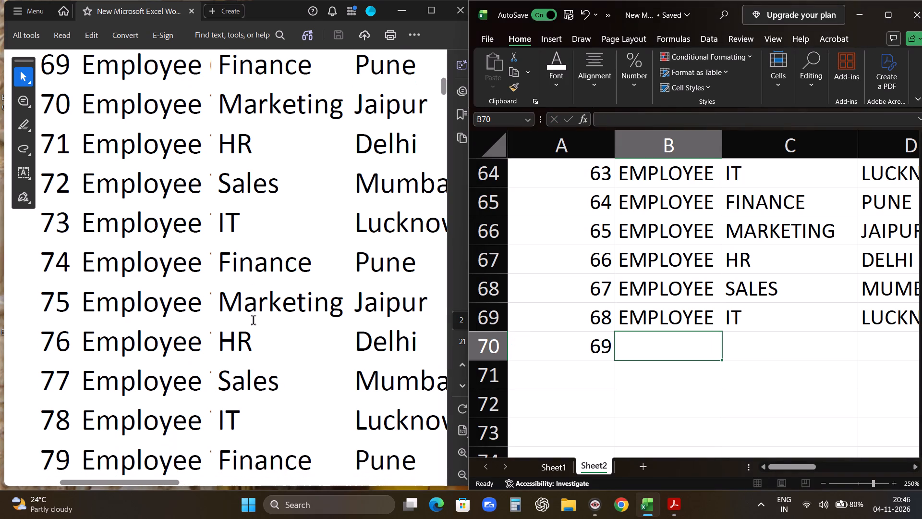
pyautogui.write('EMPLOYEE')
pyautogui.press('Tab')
# Enter record 69's department FINANCE and city PUNE in cells C70 and D70.
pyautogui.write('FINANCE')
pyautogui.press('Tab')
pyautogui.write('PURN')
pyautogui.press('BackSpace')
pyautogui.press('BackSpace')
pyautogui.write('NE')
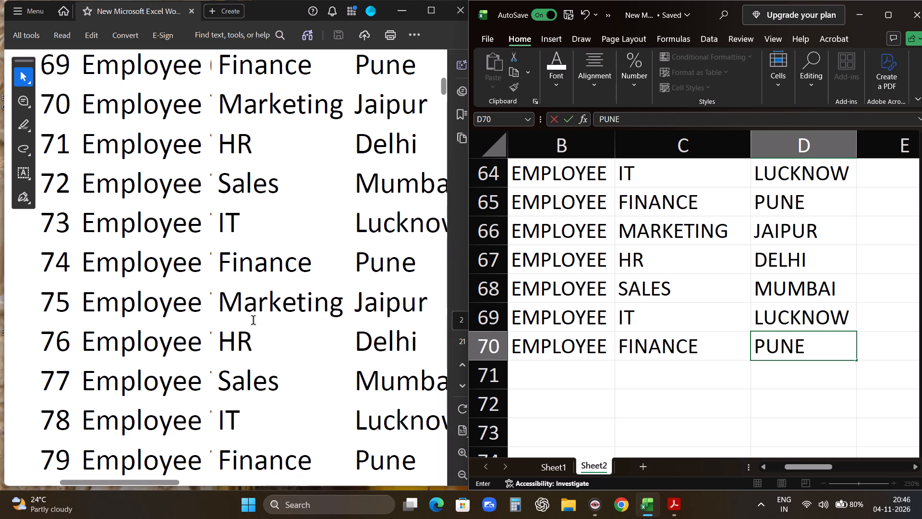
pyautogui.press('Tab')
# Read the rest of record 69 in the PDF and complete row 70 with 54, 34453, 45004 and VERY GOOD in cells E70 to H70.
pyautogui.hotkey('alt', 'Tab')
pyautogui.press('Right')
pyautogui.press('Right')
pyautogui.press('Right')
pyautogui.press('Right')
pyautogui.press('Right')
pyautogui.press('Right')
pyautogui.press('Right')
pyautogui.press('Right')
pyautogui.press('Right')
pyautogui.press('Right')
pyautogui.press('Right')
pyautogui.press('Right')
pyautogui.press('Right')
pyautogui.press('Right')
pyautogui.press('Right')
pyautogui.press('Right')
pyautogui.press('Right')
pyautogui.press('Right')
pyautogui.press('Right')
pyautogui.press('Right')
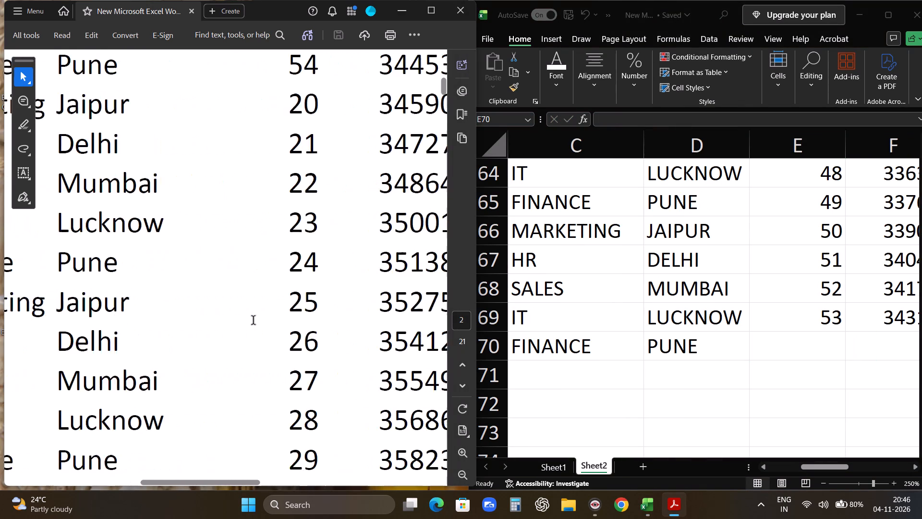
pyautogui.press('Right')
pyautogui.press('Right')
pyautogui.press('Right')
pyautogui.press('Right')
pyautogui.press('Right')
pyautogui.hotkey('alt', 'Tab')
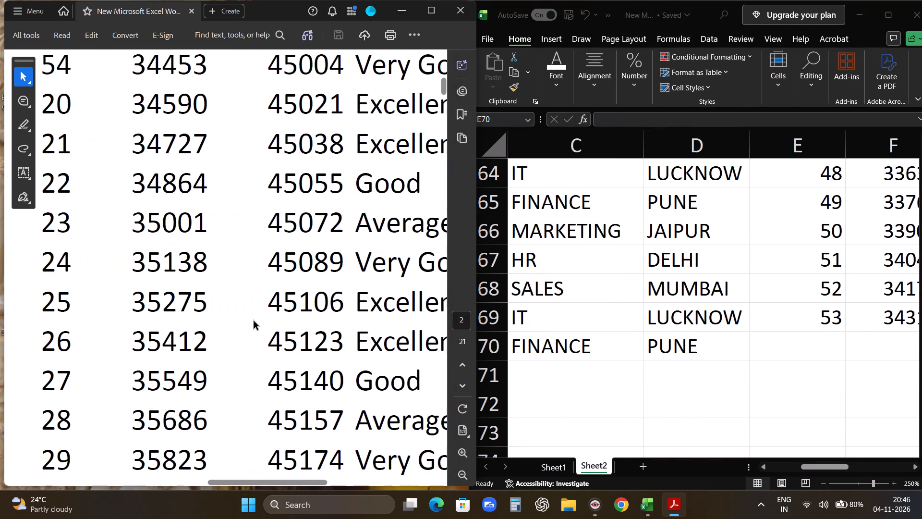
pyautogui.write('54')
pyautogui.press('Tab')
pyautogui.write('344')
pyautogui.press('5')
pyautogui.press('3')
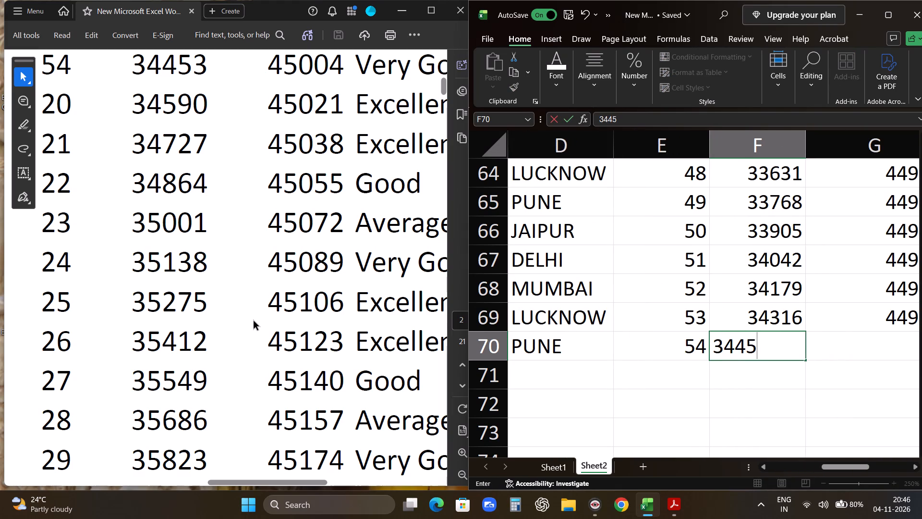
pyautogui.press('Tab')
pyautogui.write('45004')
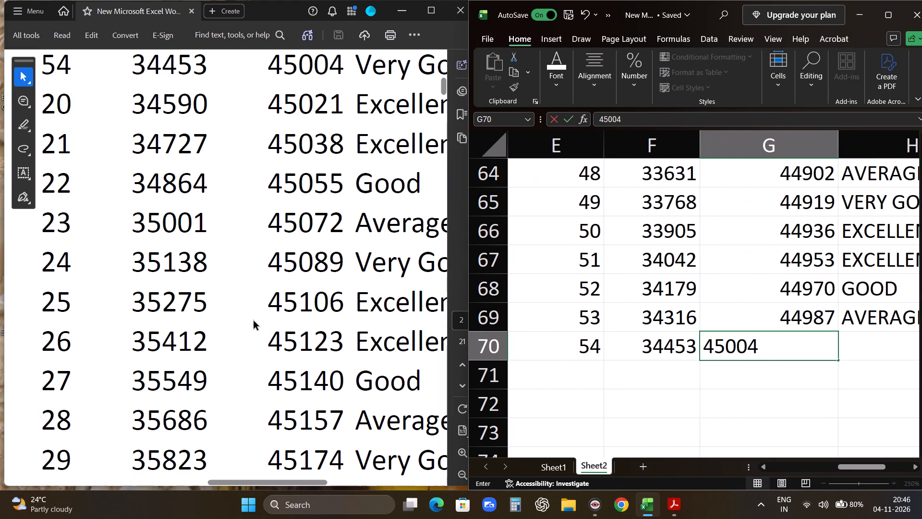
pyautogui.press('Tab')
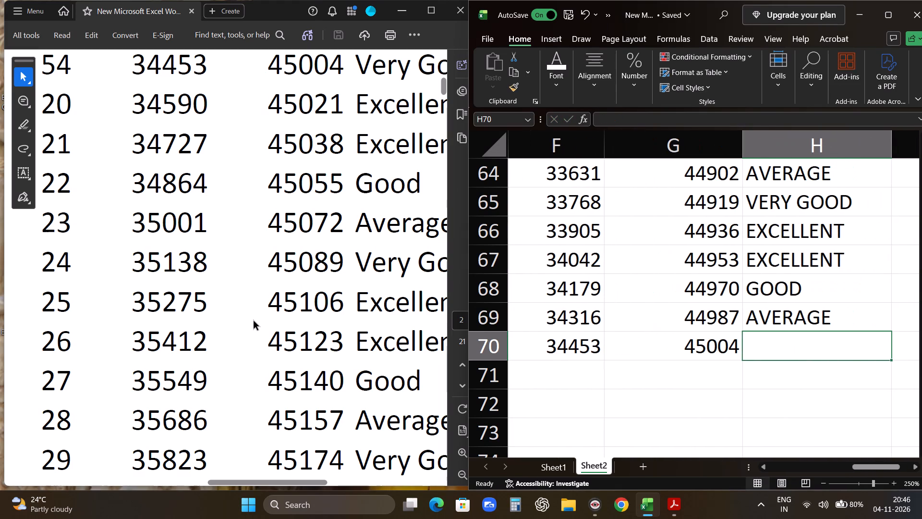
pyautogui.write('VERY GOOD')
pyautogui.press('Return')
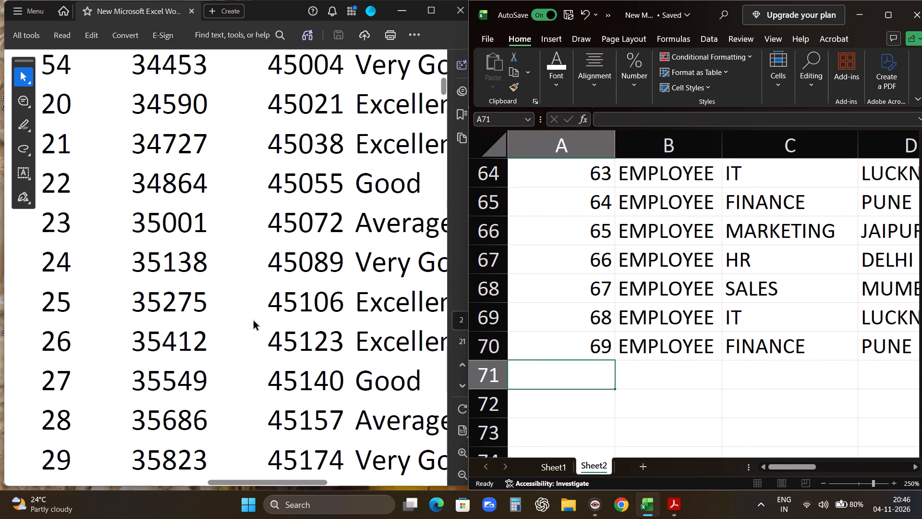
# Open the MEMBERS DETAIL PDF from the desktop and go to page 12.
pyautogui.click(400, 15)
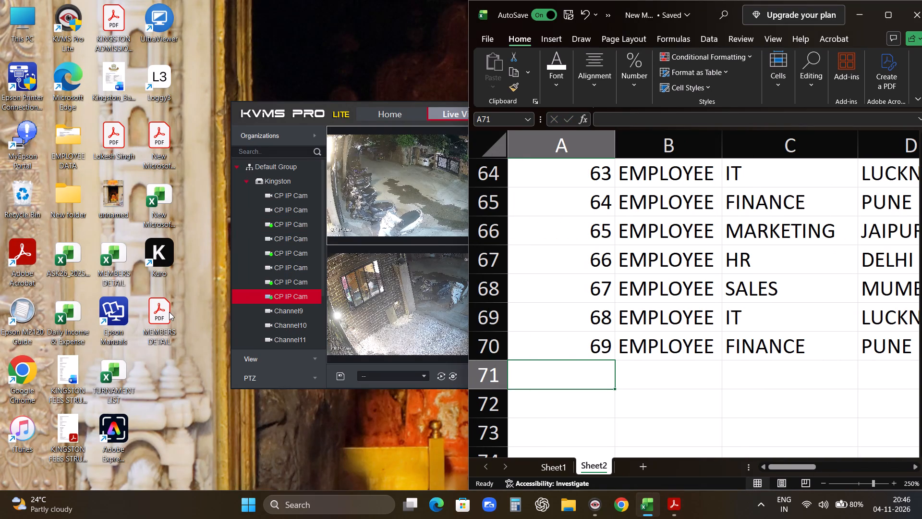
pyautogui.doubleClick(169, 312)
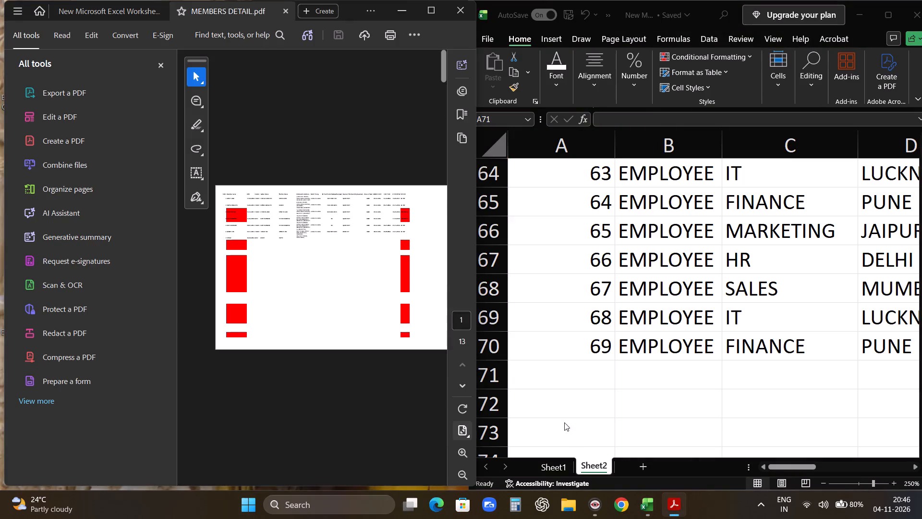
pyautogui.click(161, 66)
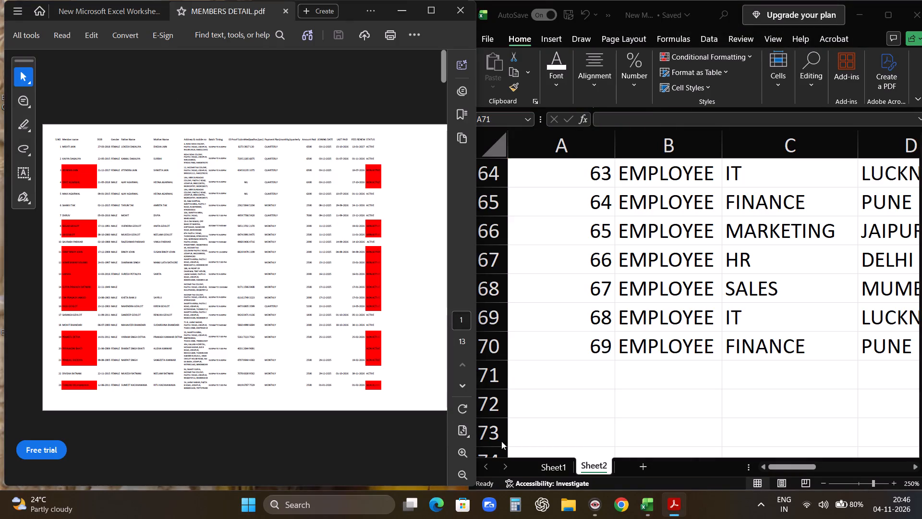
pyautogui.click(464, 324)
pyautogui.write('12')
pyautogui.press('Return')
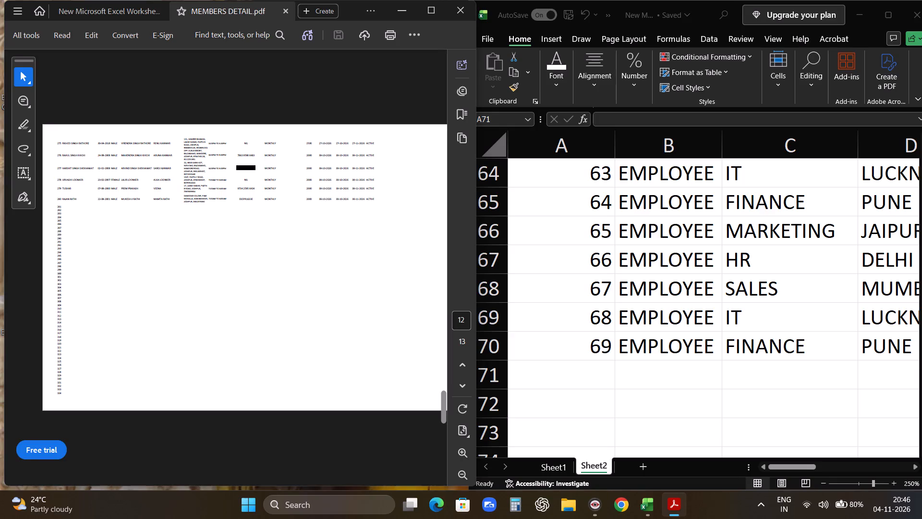
# Switch to Sheet1 of the Excel workbook.
pyautogui.click(567, 463)
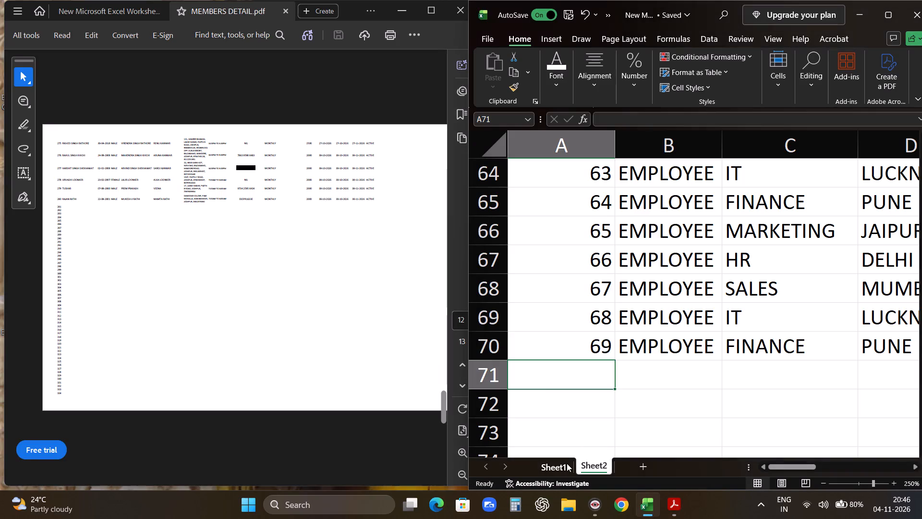
pyautogui.click(562, 467)
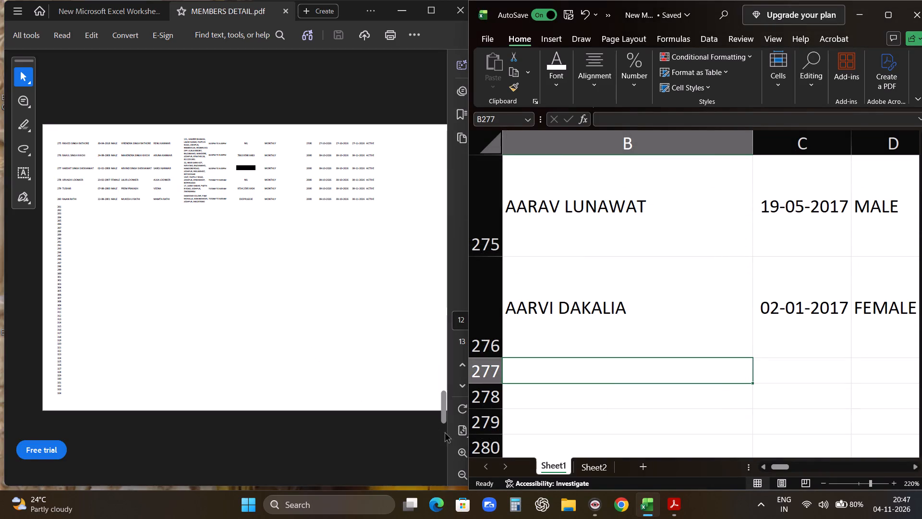
# Compare the last records on page 11 of the MEMBERS DETAIL PDF with Sheet1's last filled rows to locate the next record on page 12.
pyautogui.click(464, 456)
pyautogui.tripleClick(461, 455)
pyautogui.tripleClick(461, 454)
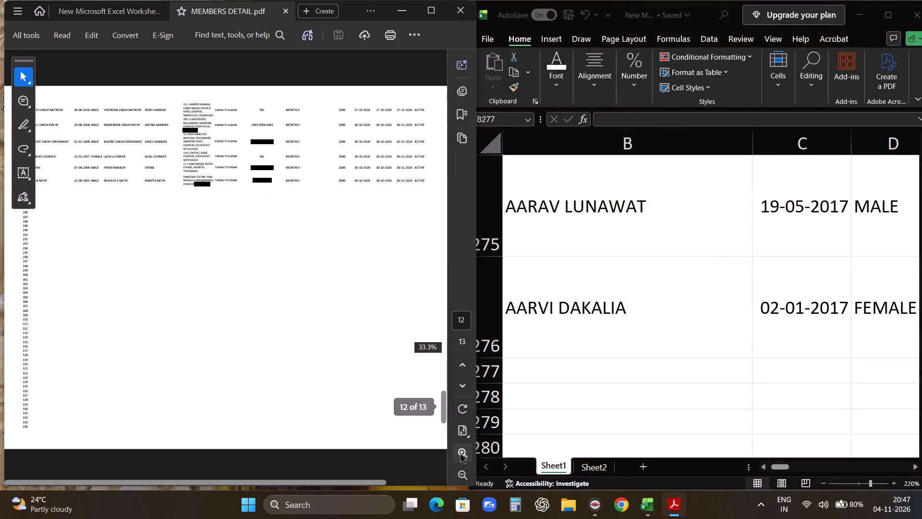
pyautogui.click(461, 454)
pyautogui.click(461, 454)
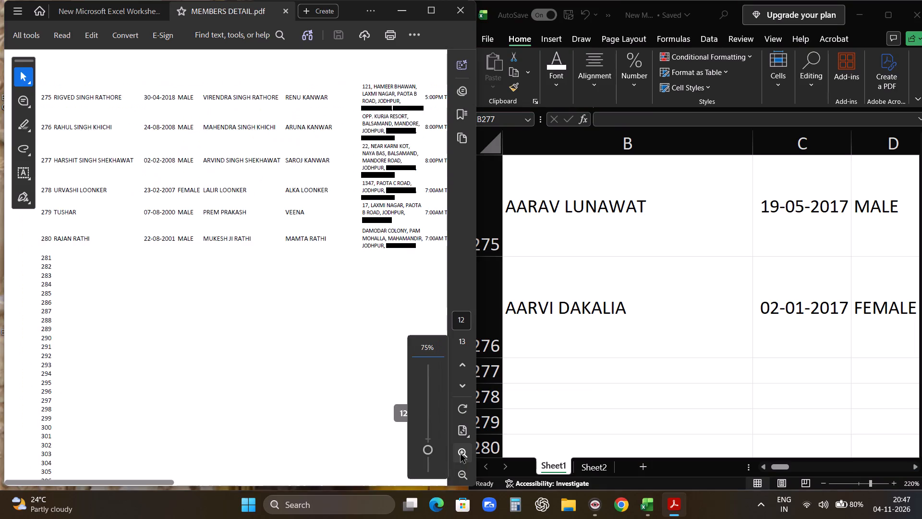
pyautogui.click(461, 454)
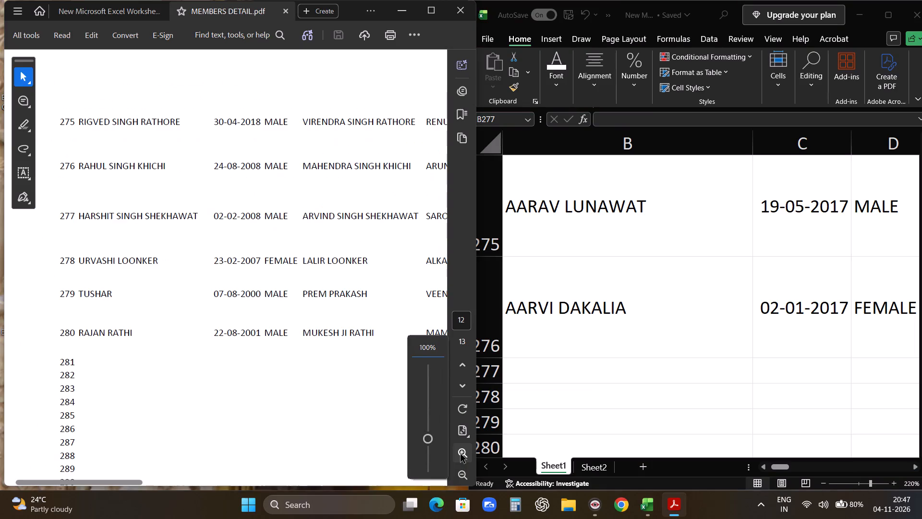
pyautogui.click(461, 365)
pyautogui.scroll(-10, 133, 408)
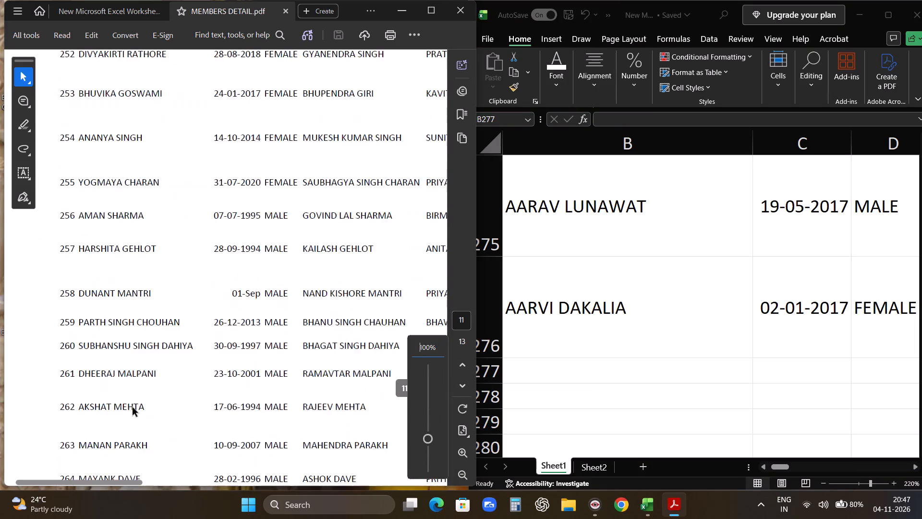
pyautogui.scroll(-13, 133, 408)
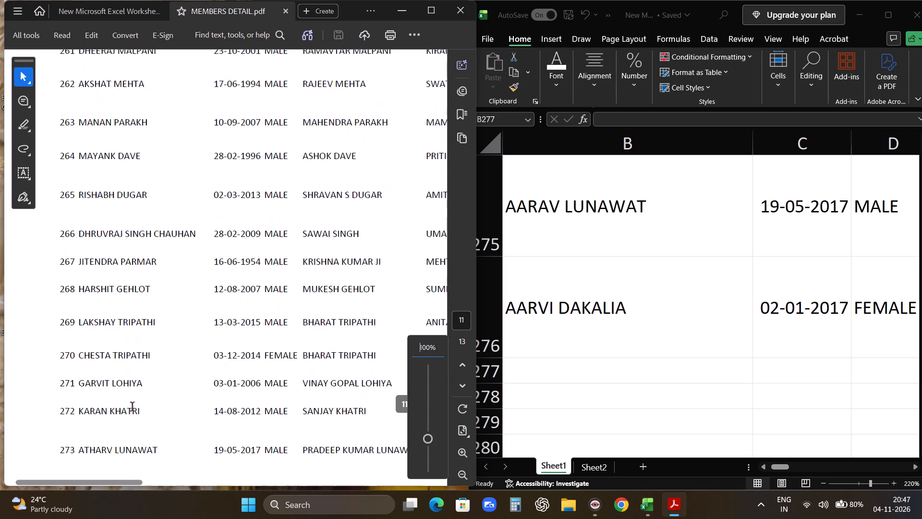
pyautogui.scroll(-5, 133, 408)
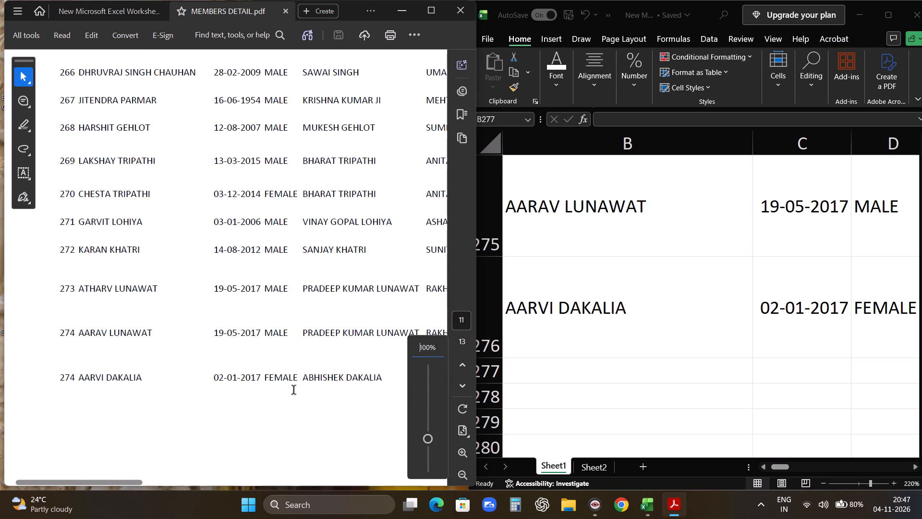
pyautogui.click(463, 389)
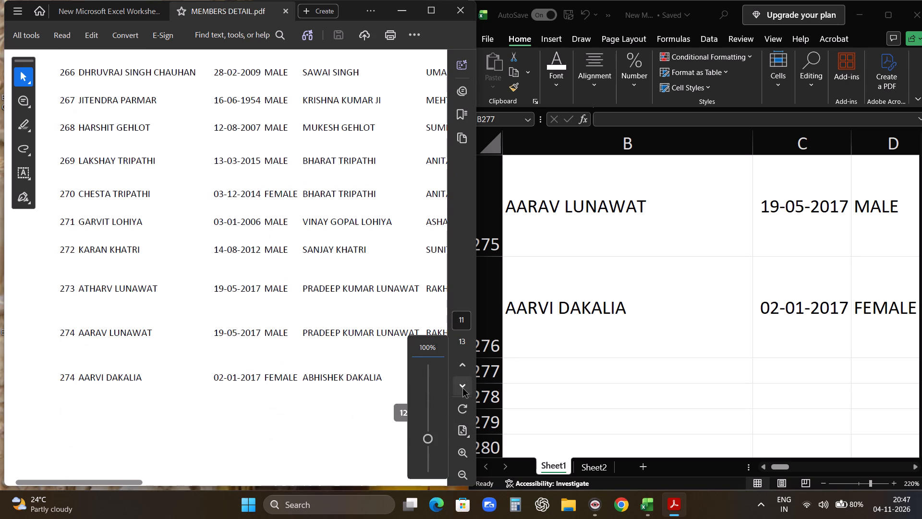
# Read member record 275 on page 12 of the PDF and enter the member's first name in cell B277 of Sheet1.
pyautogui.click(466, 457)
pyautogui.click(466, 457)
pyautogui.click(466, 457)
pyautogui.click(466, 457)
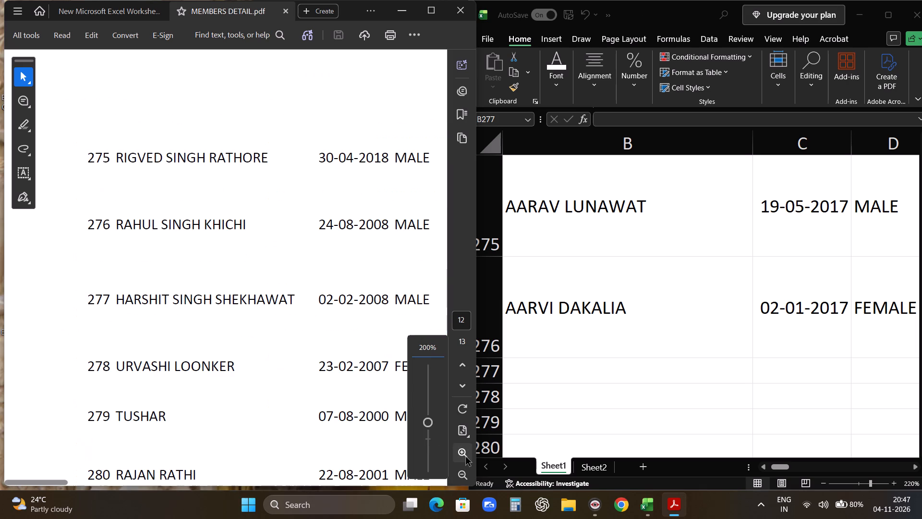
pyautogui.click(92, 314)
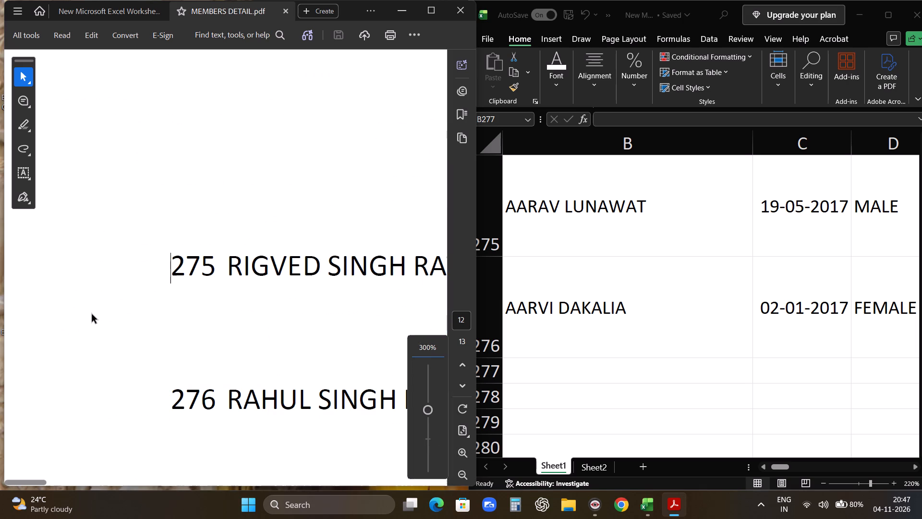
pyautogui.press('Up')
pyautogui.press('Down')
pyautogui.press('Down')
pyautogui.press('Down')
pyautogui.press('Down')
pyautogui.press('Down')
pyautogui.press('Down')
pyautogui.press('Down')
pyautogui.press('Down')
pyautogui.press('Down')
pyautogui.press('Down')
pyautogui.press('Down')
pyautogui.press('Down')
pyautogui.press('Down')
pyautogui.press('Down')
pyautogui.press('Down')
pyautogui.press('Down')
pyautogui.press('Down')
pyautogui.press('Down')
pyautogui.press('Down')
pyautogui.press('Down')
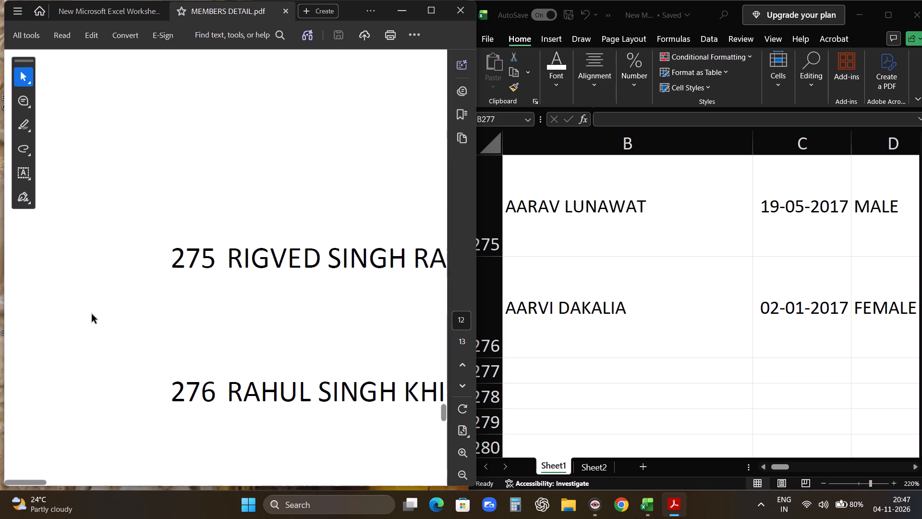
pyautogui.press('Down')
pyautogui.press('Down')
pyautogui.press('Down')
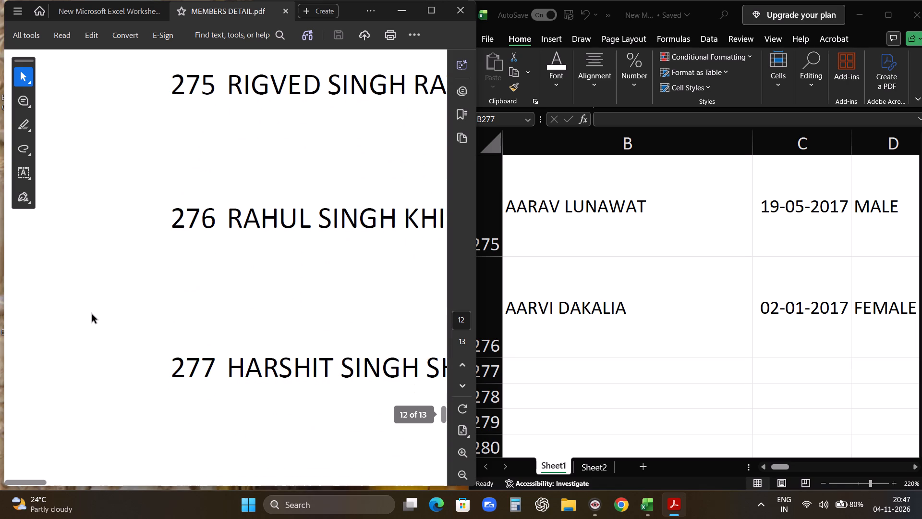
pyautogui.press('Down')
pyautogui.press('Right')
pyautogui.press('Right')
pyautogui.press('Right')
pyautogui.press('Right')
pyautogui.press('Right')
pyautogui.press('Right')
pyautogui.press('Right')
pyautogui.press('Right')
pyautogui.press('Right')
pyautogui.press('Right')
pyautogui.press('Right')
pyautogui.press('Right')
pyautogui.press('Right')
pyautogui.press('Right')
pyautogui.press('Right')
pyautogui.press('Right')
pyautogui.press('Right')
pyautogui.press('Right')
pyautogui.press('Right')
pyautogui.press('Right')
pyautogui.press('Right')
pyautogui.press('Right')
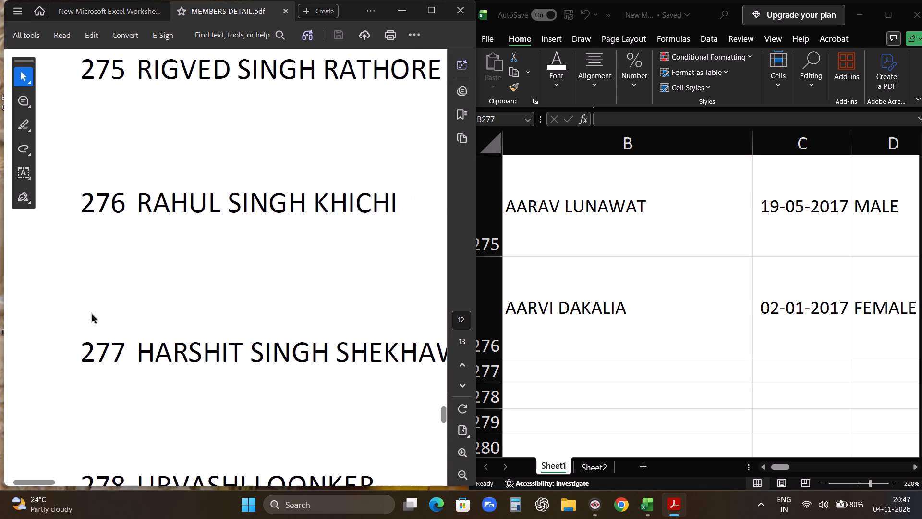
pyautogui.press('Right')
pyautogui.press('Right')
pyautogui.press('Right')
pyautogui.press('Right')
pyautogui.press('Right')
pyautogui.press('Right')
pyautogui.press('Right')
pyautogui.press('Right')
pyautogui.press('Right')
pyautogui.press('Right')
pyautogui.press('Right')
pyautogui.press('Right')
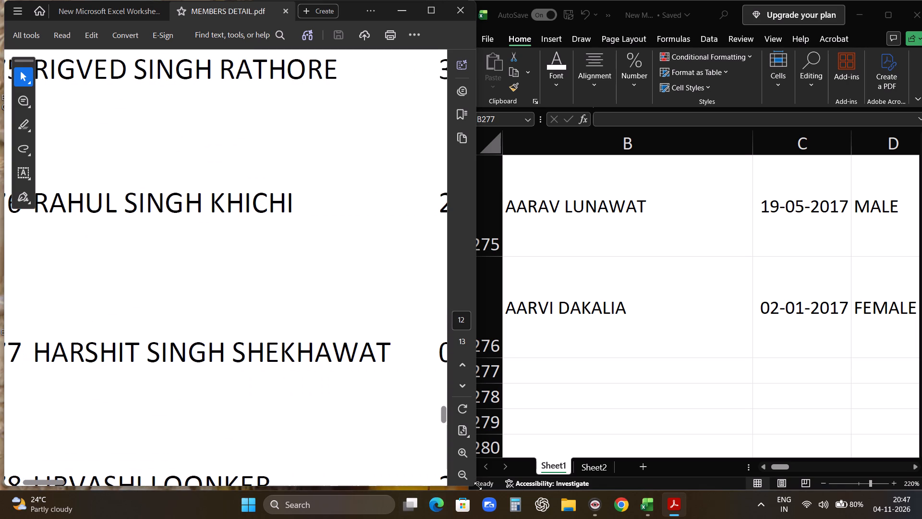
pyautogui.click(464, 477)
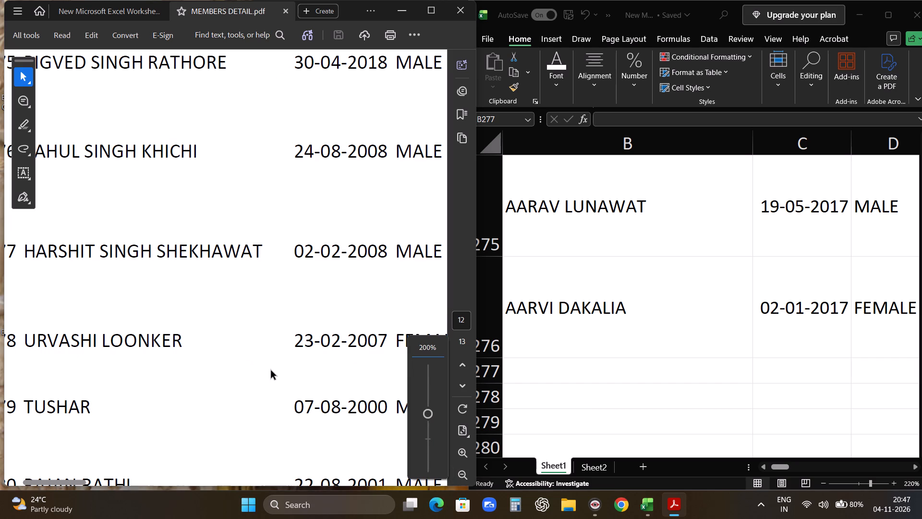
pyautogui.press('Left')
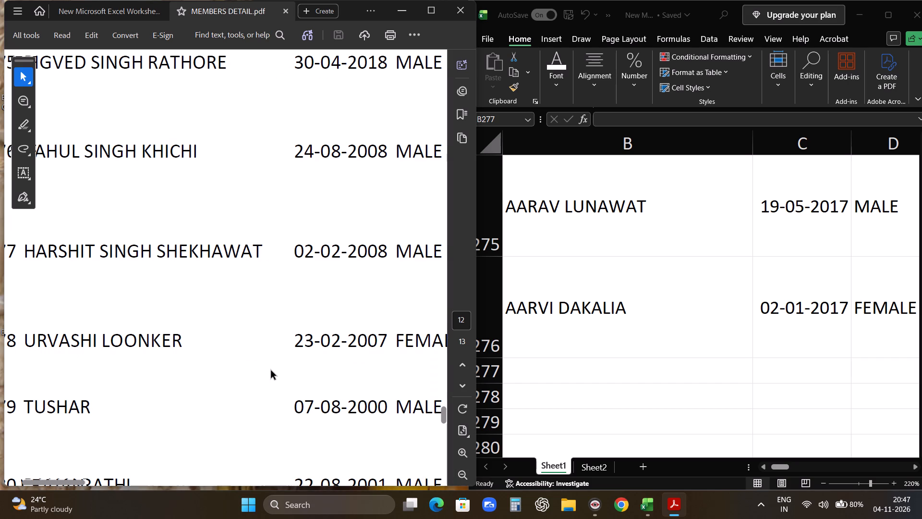
pyautogui.press('Left')
pyautogui.hotkey('alt', 'Tab')
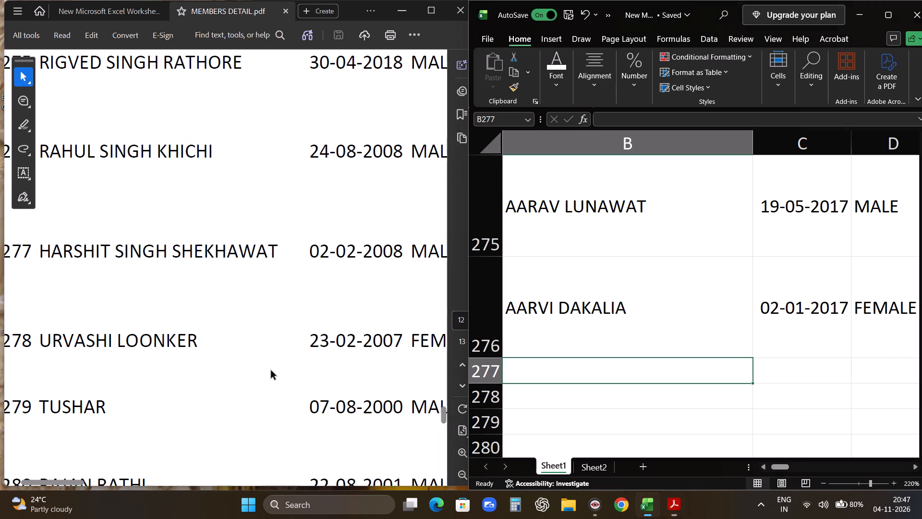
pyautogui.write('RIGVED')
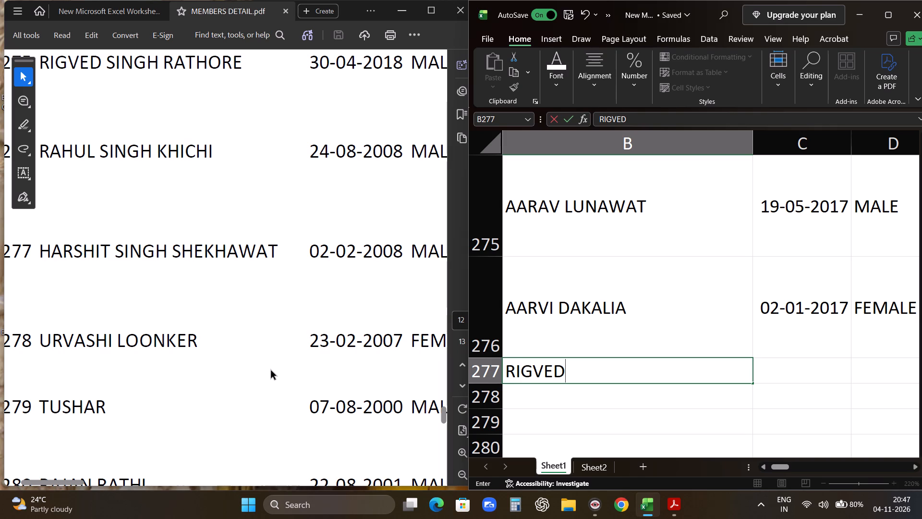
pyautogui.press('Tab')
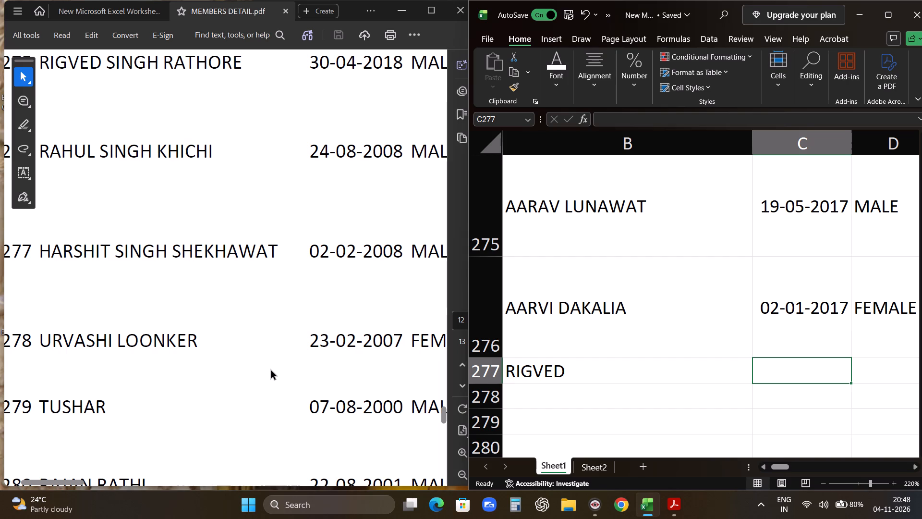
# Enter record 275's date of birth in cell C277 and MALE in cell D277.
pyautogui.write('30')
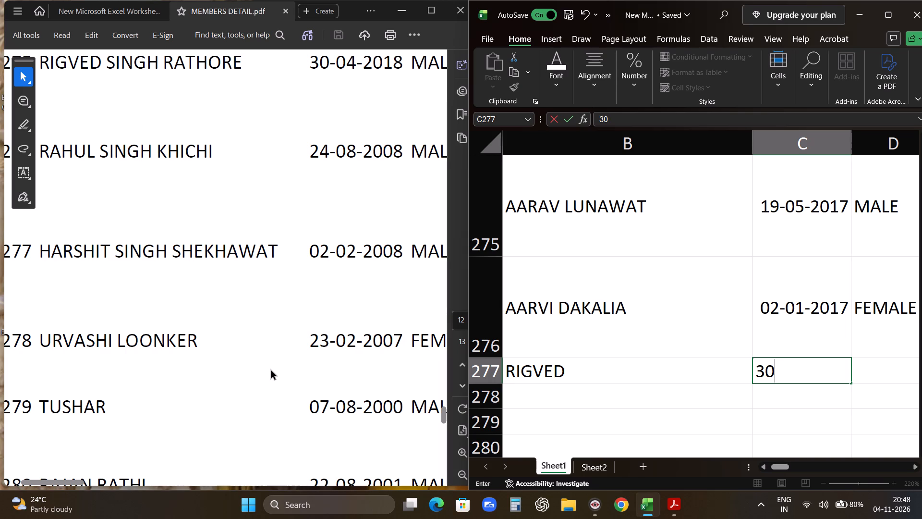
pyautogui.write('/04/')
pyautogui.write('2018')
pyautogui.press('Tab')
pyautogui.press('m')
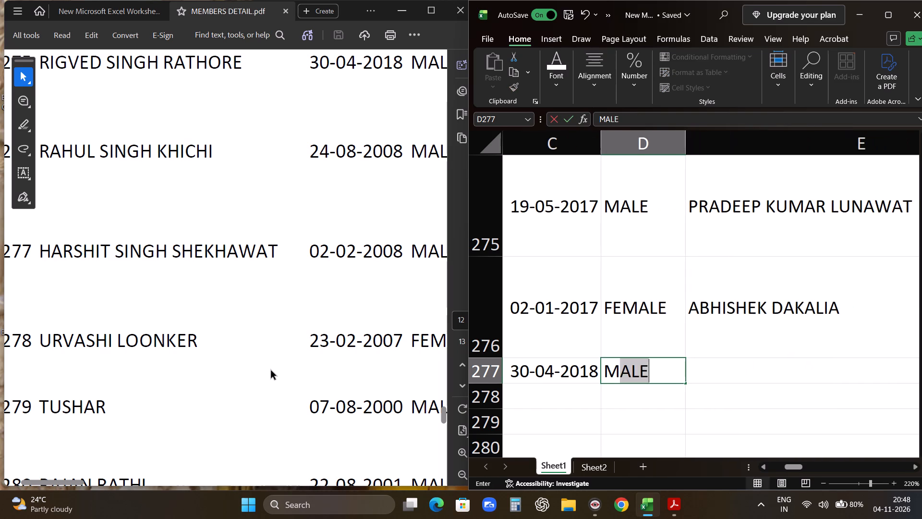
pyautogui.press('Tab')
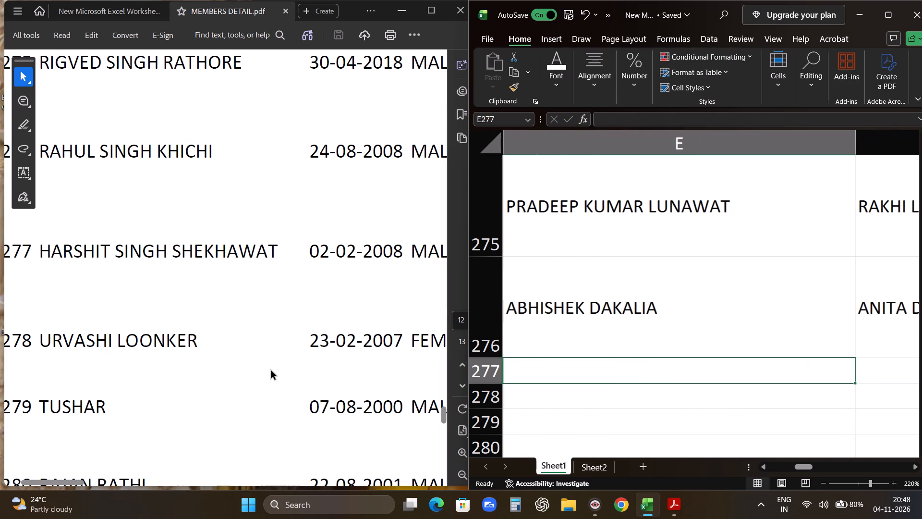
# Read record 275's father's name on page 12 of the MEMBERS DETAIL PDF and enter it in cell E277 of Sheet1.
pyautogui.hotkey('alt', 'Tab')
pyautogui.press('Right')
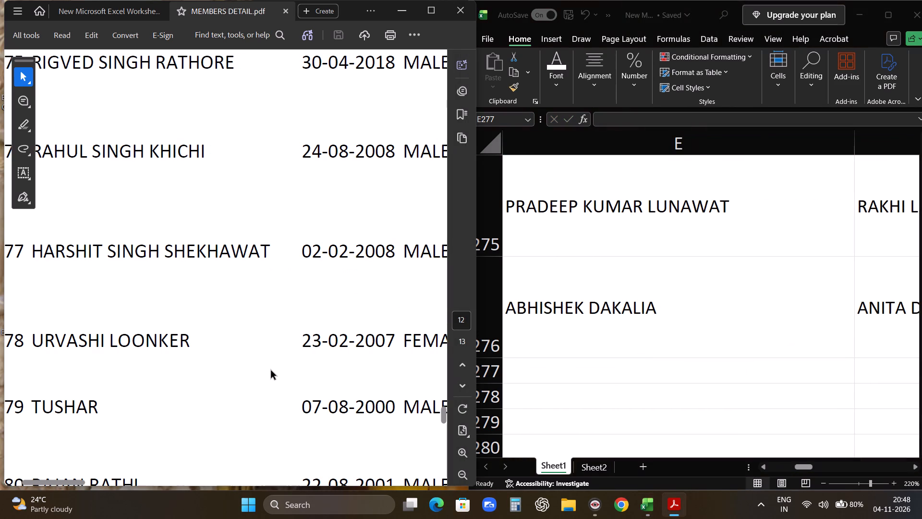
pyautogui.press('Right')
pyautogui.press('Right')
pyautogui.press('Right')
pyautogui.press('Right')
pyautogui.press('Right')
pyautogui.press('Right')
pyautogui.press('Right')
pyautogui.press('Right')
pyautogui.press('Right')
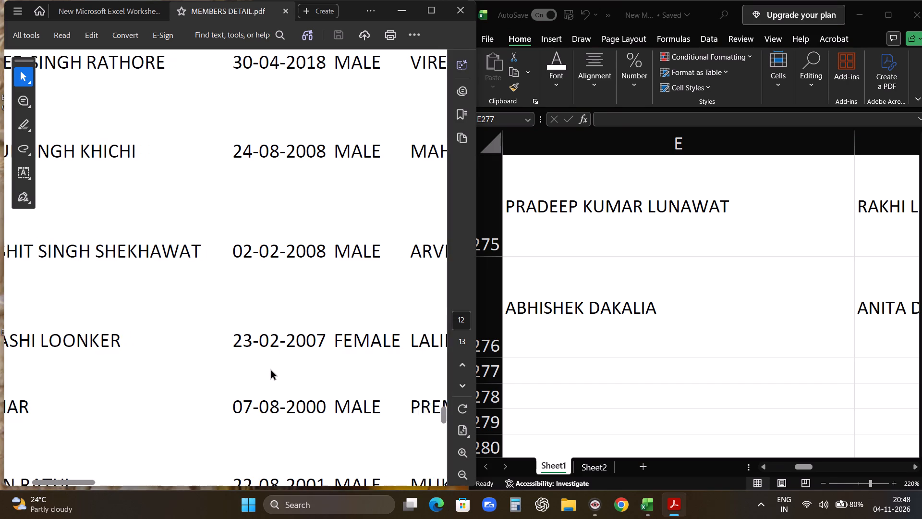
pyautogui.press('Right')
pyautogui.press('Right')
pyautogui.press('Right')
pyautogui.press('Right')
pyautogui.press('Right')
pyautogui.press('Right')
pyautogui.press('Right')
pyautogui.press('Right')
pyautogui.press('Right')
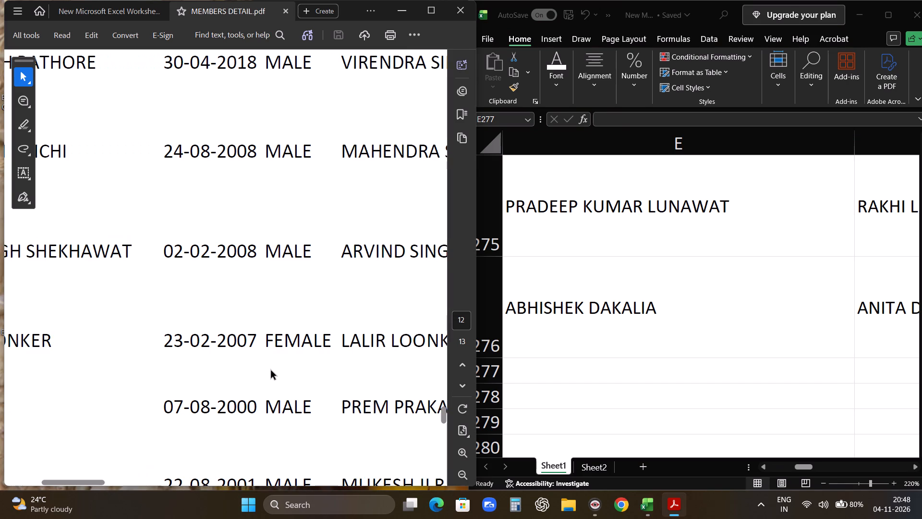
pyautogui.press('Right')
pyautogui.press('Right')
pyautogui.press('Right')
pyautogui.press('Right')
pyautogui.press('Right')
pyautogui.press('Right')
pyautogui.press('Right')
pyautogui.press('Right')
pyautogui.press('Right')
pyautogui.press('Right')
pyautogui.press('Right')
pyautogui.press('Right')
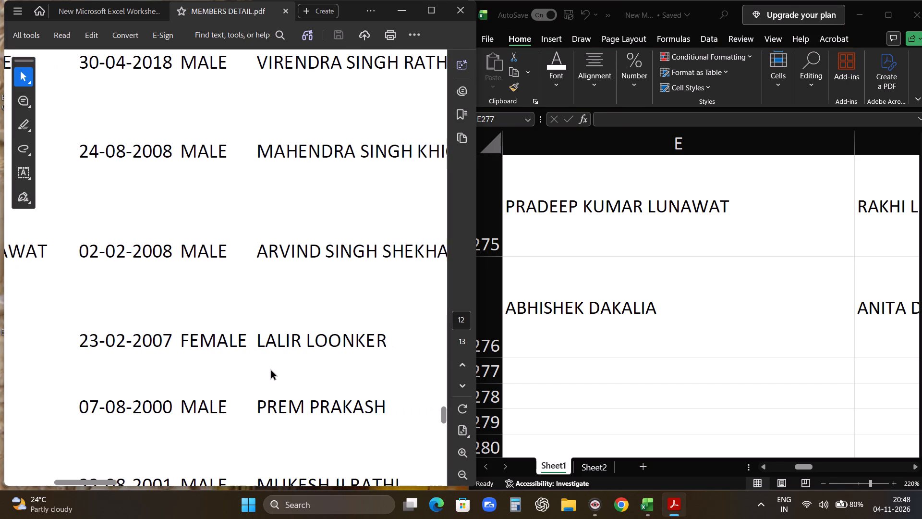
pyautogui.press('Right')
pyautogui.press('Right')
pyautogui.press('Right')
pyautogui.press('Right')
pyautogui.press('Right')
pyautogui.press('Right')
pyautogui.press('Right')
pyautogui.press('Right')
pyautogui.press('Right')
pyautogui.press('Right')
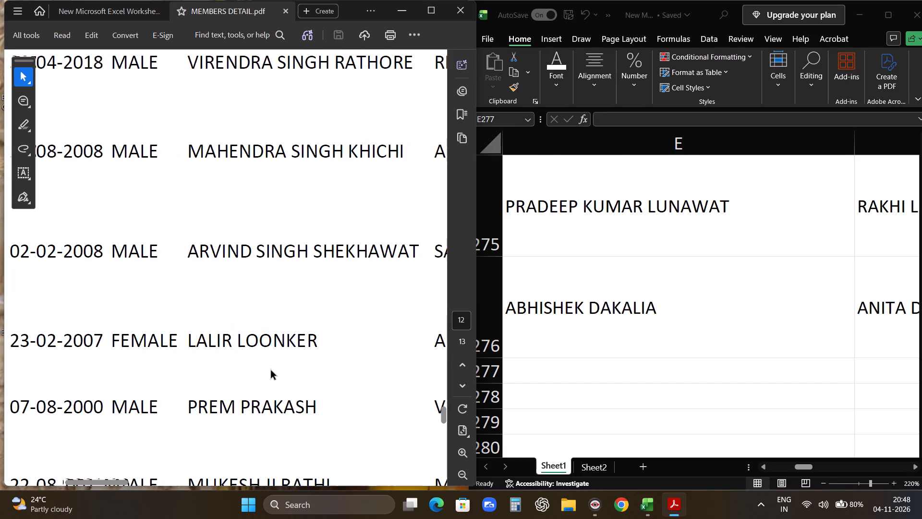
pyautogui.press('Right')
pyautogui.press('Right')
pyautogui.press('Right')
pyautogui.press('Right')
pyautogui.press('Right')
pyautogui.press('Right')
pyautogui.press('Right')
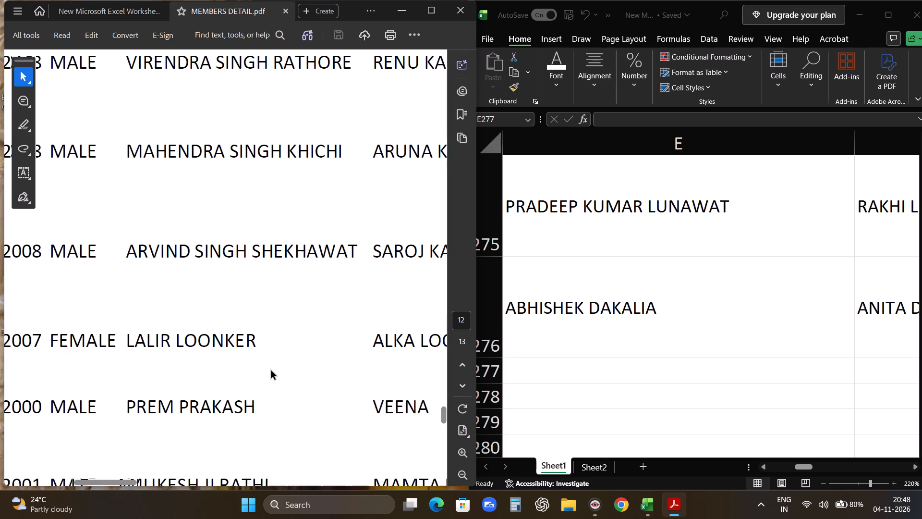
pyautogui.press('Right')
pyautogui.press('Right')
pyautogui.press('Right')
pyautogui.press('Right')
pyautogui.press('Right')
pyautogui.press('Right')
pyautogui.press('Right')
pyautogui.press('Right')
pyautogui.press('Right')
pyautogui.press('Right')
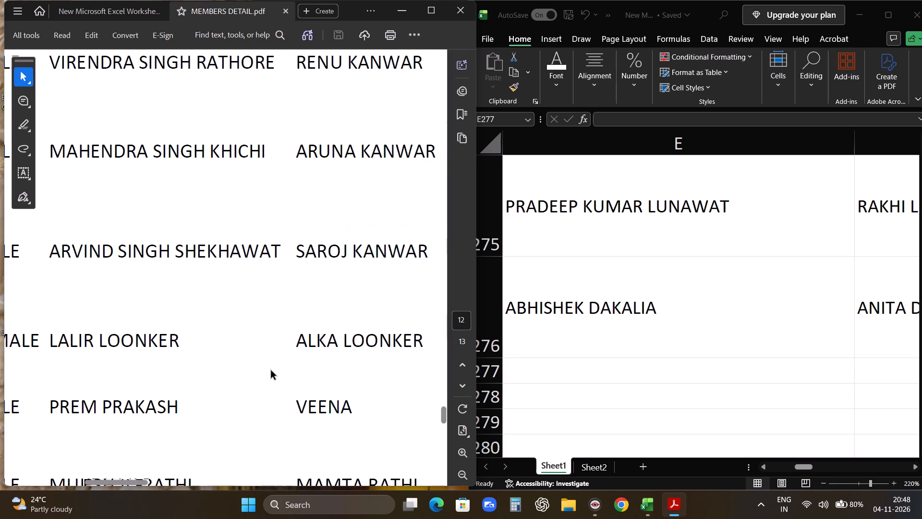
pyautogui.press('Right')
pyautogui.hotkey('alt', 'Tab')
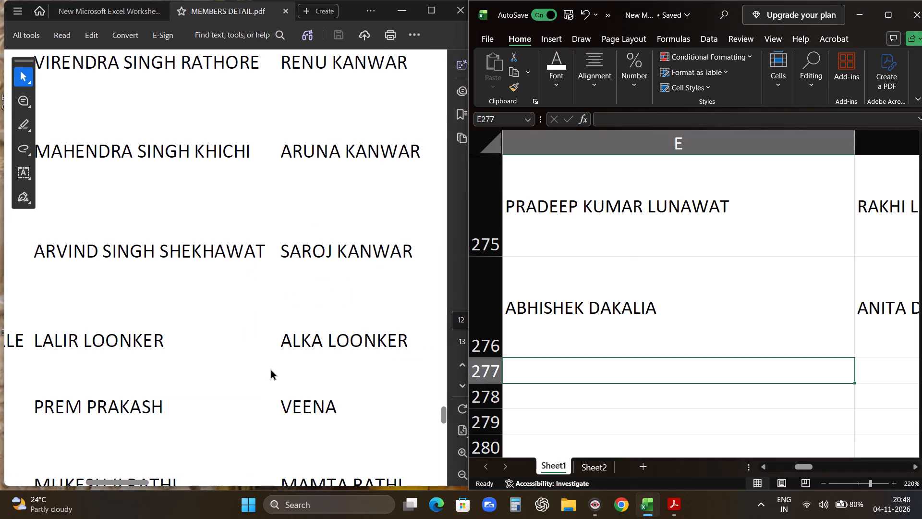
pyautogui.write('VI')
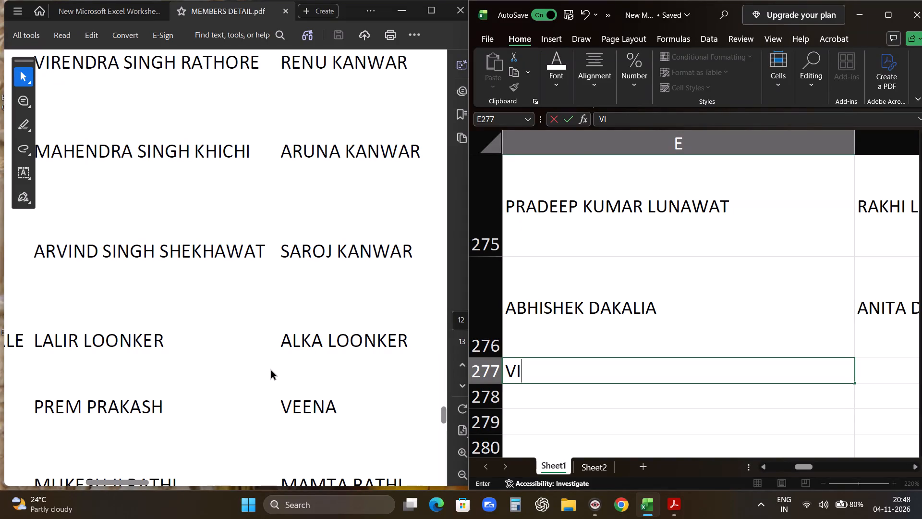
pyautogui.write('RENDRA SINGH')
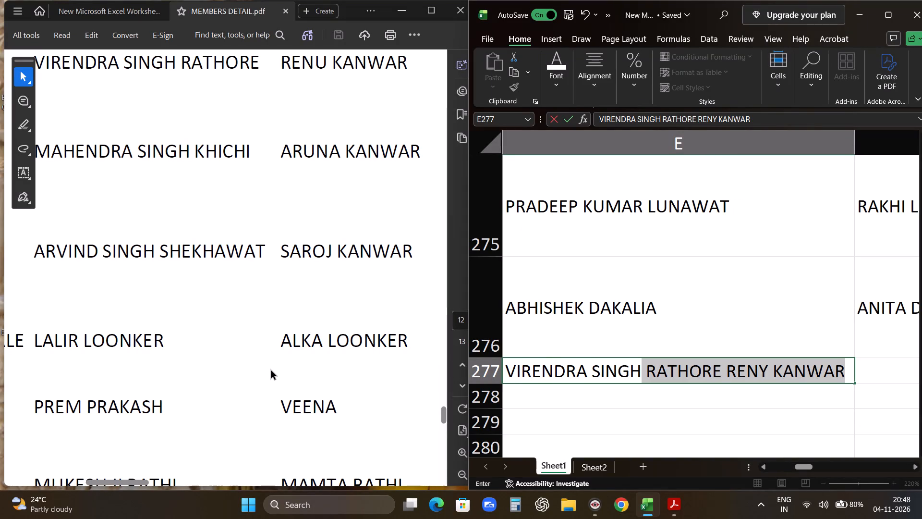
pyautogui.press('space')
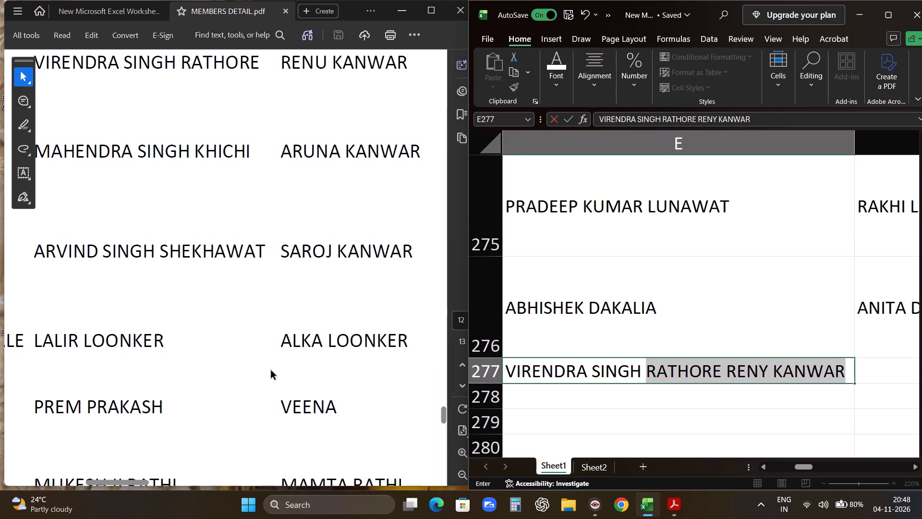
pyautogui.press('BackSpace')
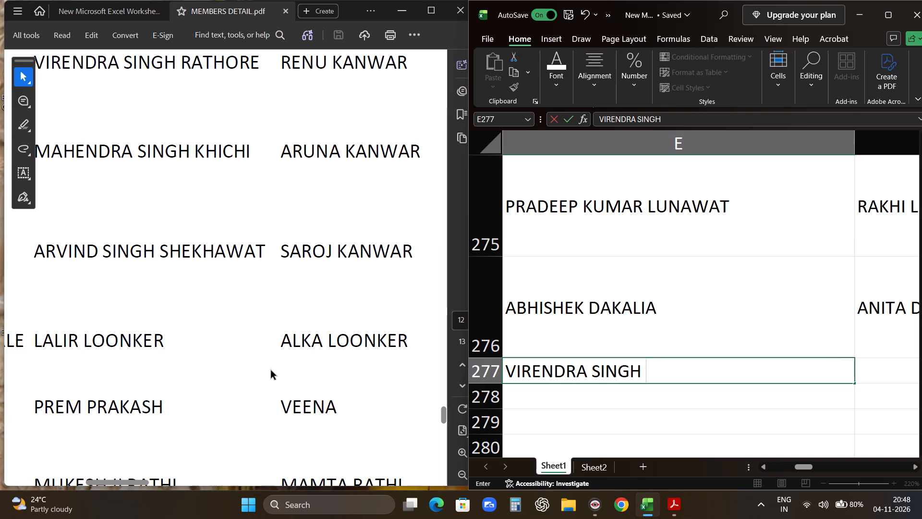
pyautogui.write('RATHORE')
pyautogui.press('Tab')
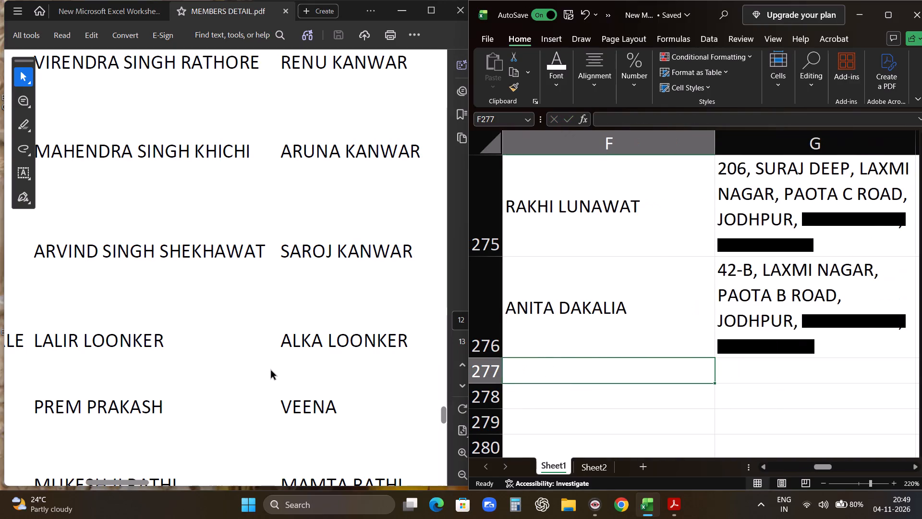
# Remove the surplus second name after the father's surname in cell E277.
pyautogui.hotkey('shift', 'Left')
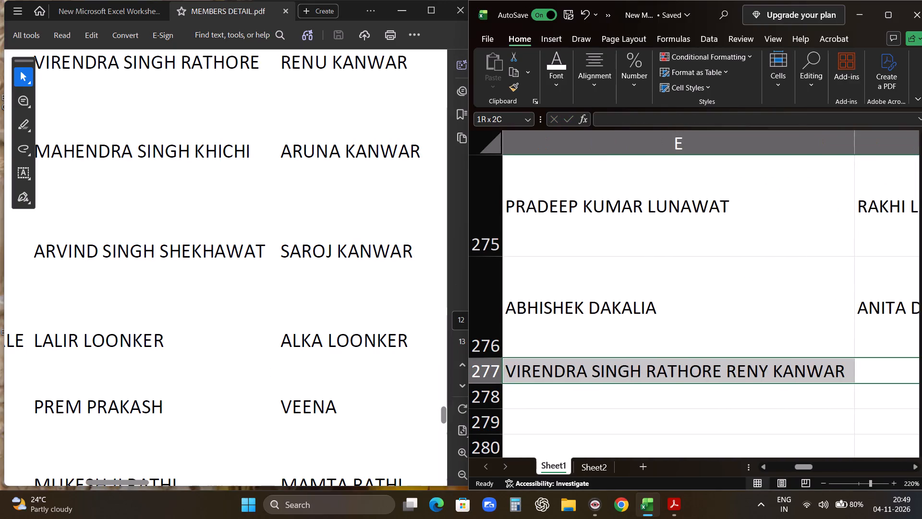
pyautogui.doubleClick(832, 374)
pyautogui.doubleClick(845, 372)
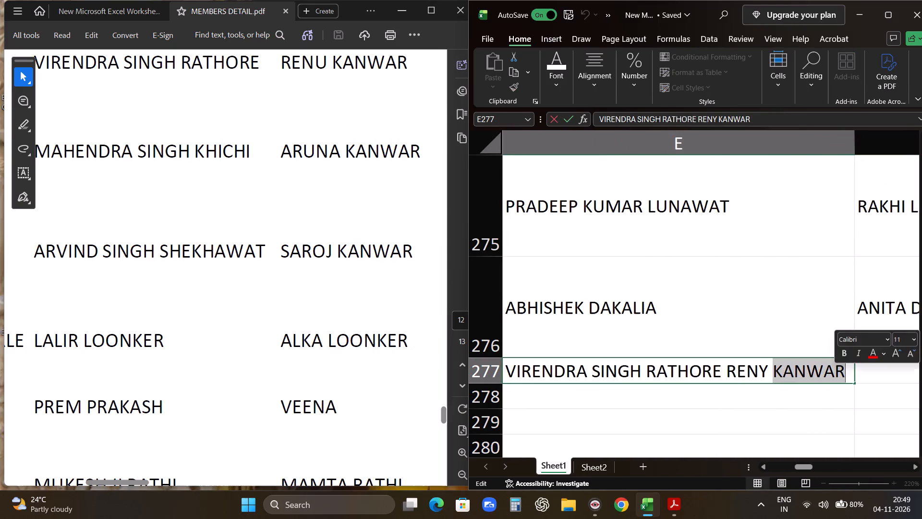
pyautogui.moveTo(845, 372); pyautogui.dragTo(811, 373)
pyautogui.doubleClick(808, 374)
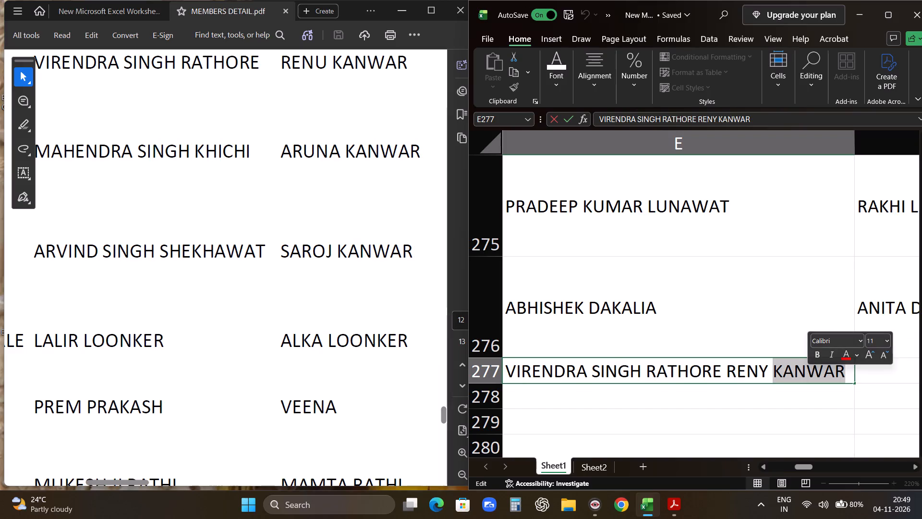
pyautogui.press('BackSpace')
pyautogui.press('BackSpace')
pyautogui.press('BackSpace')
pyautogui.press('BackSpace')
pyautogui.press('BackSpace')
pyautogui.press('BackSpace')
pyautogui.press('BackSpace')
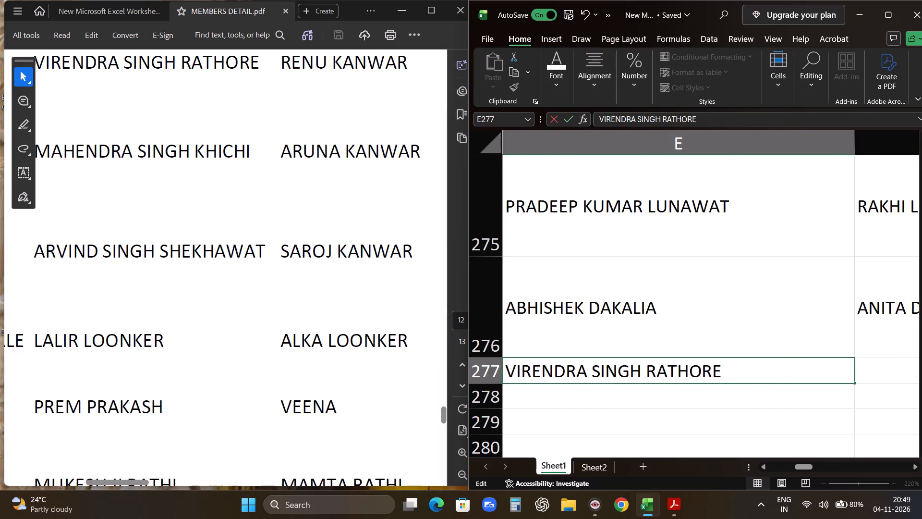
# Enter record 275's mother's name in cell F277, matching the spelling in the PDF.
pyautogui.press('Tab')
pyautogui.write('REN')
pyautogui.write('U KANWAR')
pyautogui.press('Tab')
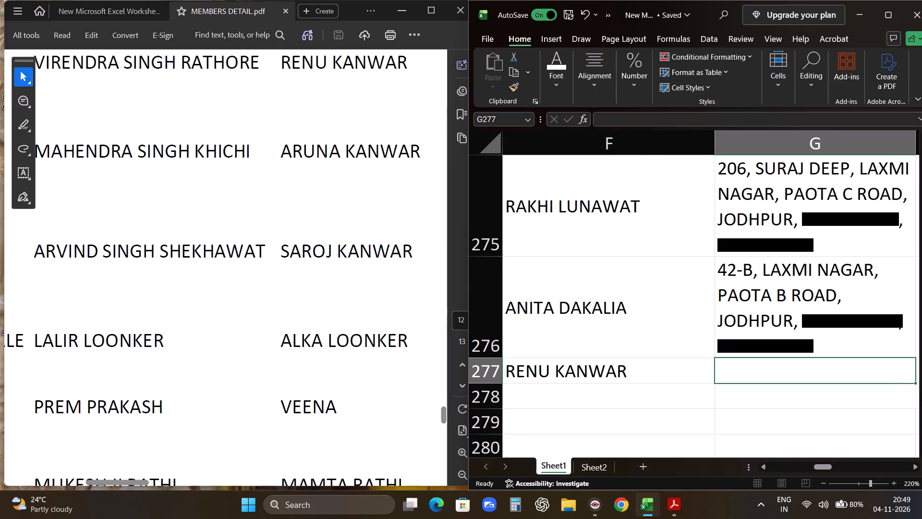
# Examine record 275's address on page 12 of the MEMBERS DETAIL PDF.
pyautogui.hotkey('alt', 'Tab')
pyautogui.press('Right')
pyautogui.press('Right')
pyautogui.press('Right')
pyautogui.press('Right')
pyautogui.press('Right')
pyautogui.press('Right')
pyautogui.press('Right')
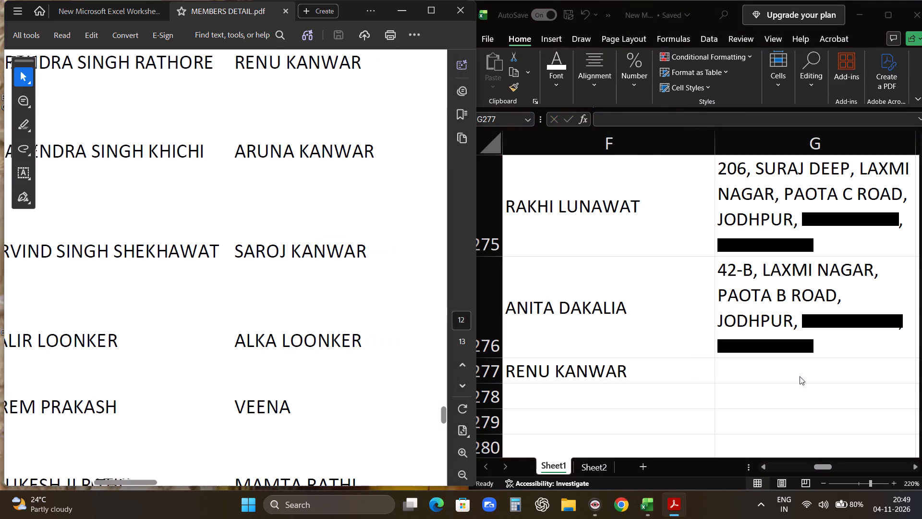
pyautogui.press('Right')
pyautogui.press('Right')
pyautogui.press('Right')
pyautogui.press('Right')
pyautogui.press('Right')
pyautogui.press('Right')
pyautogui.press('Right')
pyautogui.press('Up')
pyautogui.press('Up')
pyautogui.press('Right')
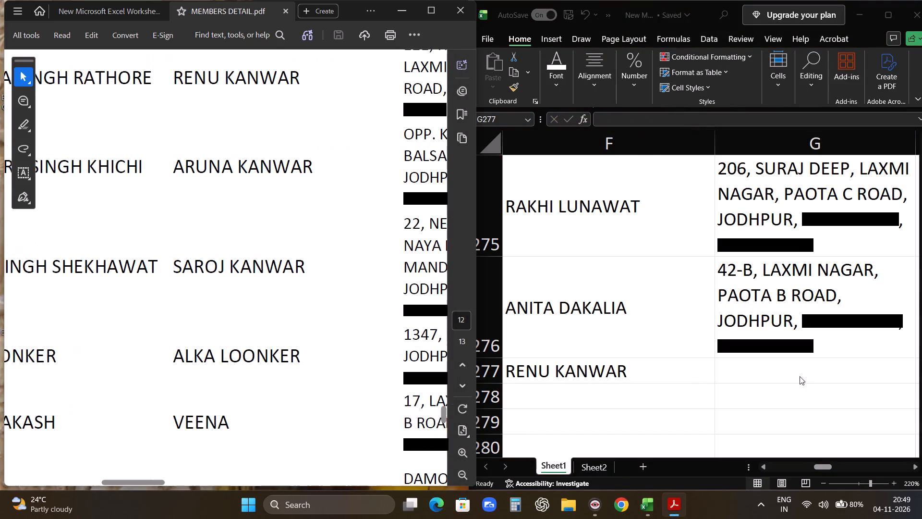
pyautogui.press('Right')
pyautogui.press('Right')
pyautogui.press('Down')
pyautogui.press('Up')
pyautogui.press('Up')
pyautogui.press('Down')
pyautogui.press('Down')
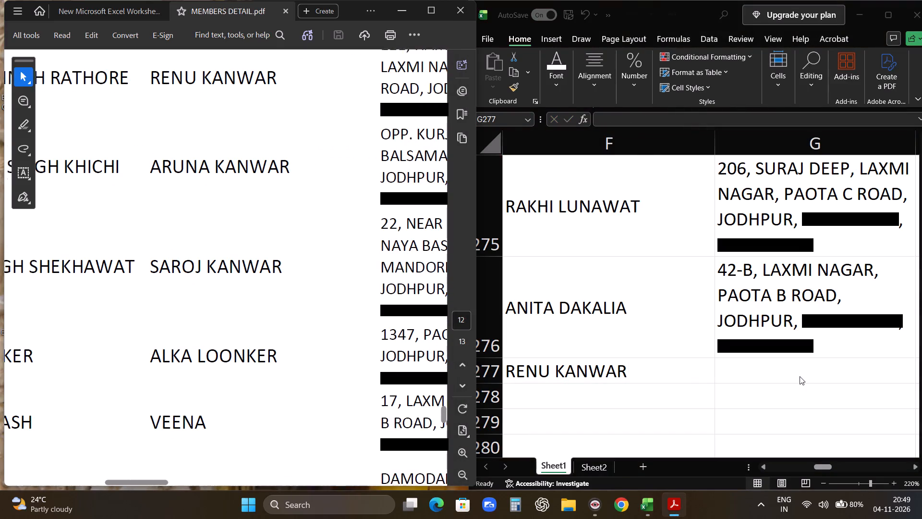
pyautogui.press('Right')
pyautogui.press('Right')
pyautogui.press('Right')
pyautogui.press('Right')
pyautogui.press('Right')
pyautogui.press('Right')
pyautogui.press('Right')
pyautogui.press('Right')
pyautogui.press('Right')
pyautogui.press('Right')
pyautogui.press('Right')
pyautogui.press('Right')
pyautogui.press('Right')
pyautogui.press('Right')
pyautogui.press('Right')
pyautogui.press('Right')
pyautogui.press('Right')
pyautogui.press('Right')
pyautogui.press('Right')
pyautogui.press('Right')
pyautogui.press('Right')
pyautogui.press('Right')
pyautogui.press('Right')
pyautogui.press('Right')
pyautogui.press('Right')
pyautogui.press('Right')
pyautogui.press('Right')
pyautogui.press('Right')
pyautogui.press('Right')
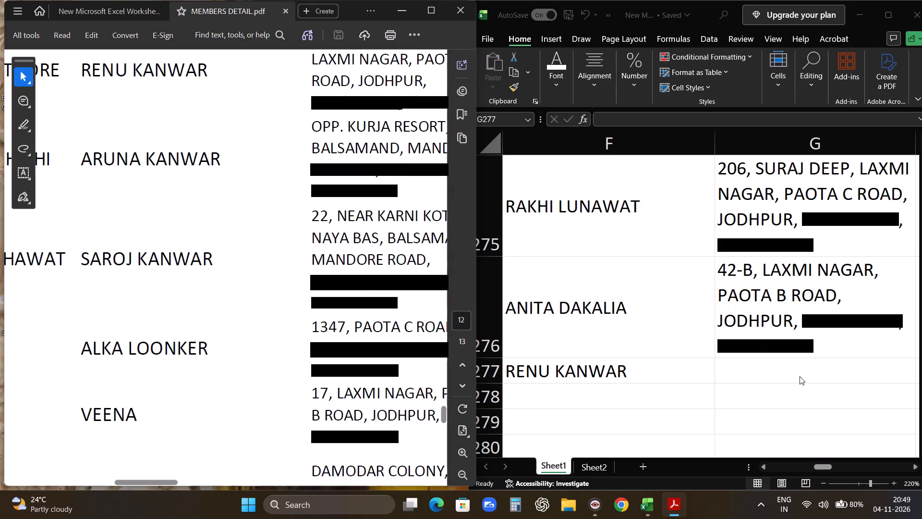
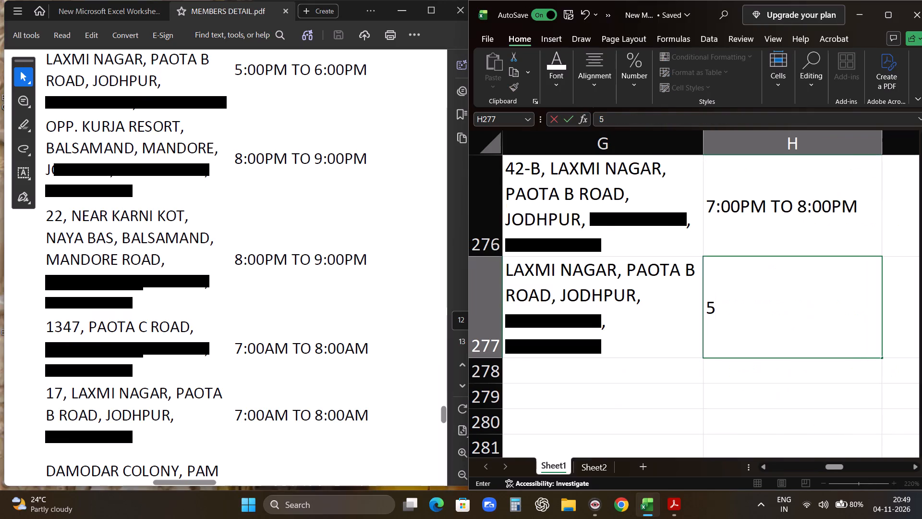
# Complete record 275's time slot in cell H277 as 5:00PM TO 6:00PM.
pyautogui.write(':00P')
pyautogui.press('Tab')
# Read the entry following record 275's time slot on page 12 of the MEMBERS DETAIL PDF and enter NIL in cell I277.
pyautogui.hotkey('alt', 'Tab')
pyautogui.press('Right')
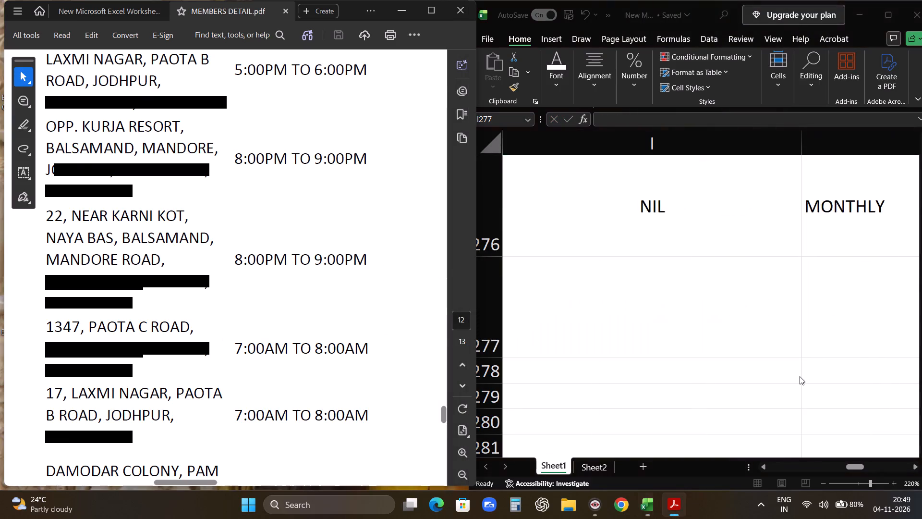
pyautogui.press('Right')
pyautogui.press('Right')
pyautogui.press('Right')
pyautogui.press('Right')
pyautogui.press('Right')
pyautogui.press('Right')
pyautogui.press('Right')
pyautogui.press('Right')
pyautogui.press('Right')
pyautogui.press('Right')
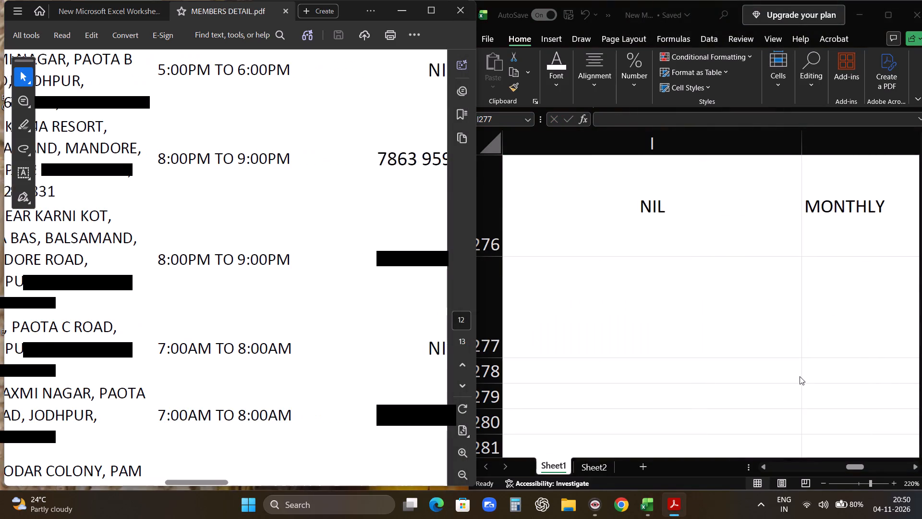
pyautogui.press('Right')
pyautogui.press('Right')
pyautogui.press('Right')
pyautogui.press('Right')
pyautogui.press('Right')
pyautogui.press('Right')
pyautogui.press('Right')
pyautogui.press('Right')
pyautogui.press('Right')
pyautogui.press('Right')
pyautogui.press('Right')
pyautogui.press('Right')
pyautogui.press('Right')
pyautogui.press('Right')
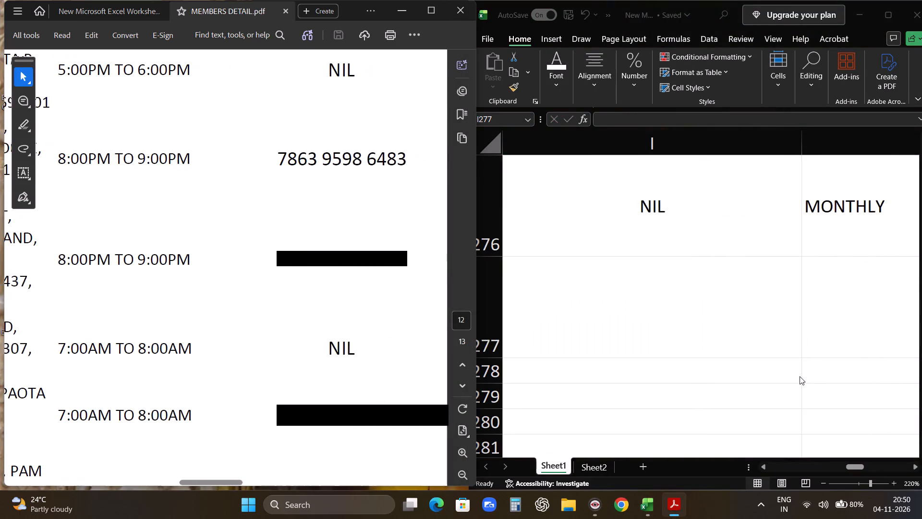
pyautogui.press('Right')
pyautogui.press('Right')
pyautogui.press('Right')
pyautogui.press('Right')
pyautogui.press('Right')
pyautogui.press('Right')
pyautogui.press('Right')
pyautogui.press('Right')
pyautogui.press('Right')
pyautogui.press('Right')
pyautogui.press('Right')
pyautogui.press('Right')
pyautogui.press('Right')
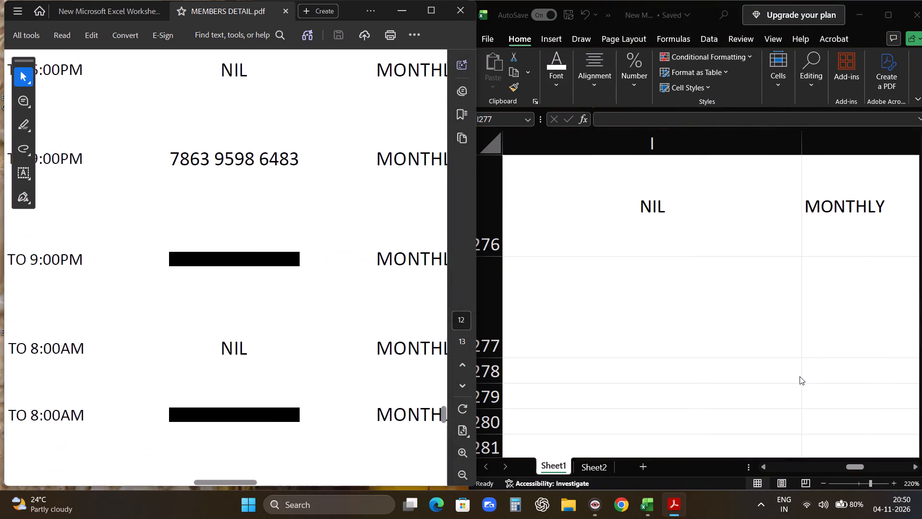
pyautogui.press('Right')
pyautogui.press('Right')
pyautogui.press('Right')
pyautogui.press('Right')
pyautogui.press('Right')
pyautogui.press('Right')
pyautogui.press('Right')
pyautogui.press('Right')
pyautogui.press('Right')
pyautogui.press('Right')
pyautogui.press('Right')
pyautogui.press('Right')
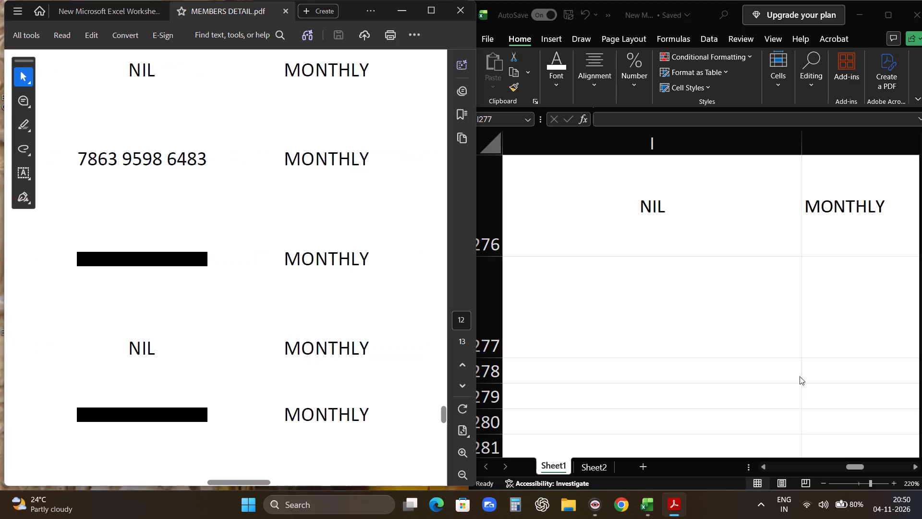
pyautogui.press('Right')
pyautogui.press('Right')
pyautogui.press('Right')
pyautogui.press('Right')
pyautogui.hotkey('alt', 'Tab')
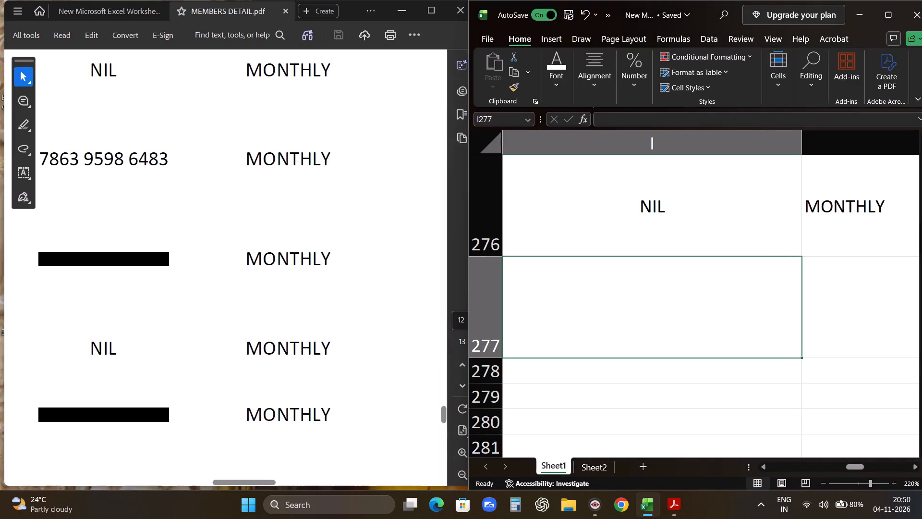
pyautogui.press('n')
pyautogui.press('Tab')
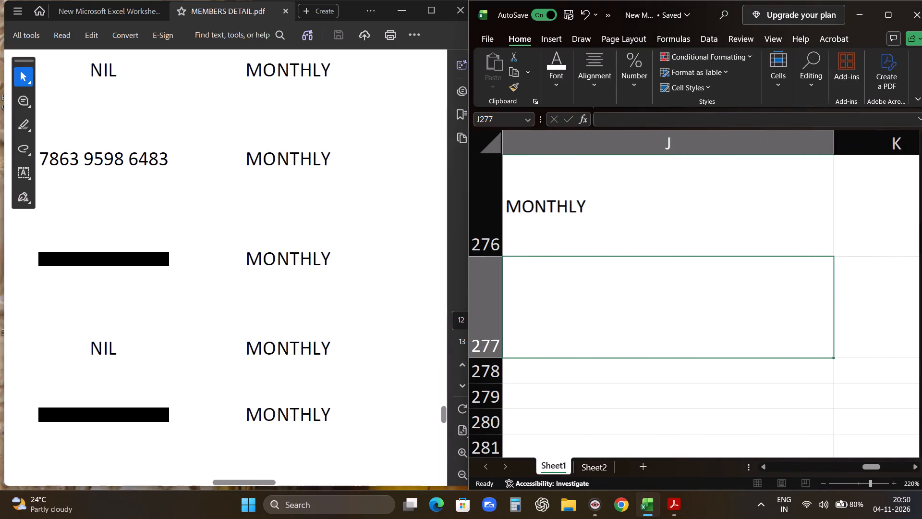
# Enter MONTHLY as record 275's plan in cell J277 of Sheet1.
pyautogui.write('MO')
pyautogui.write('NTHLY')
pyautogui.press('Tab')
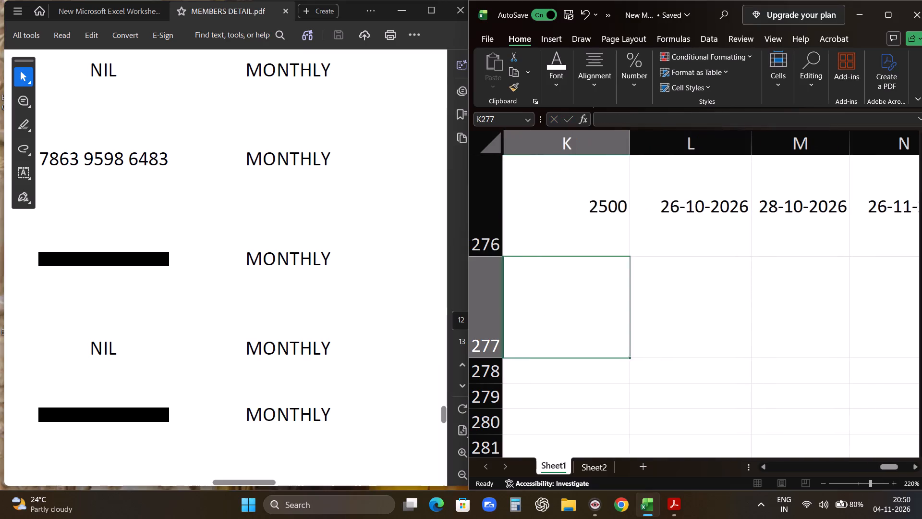
# Look up record 275's fee on page 12 of the MEMBERS DETAIL PDF and enter 2500 in cell K277.
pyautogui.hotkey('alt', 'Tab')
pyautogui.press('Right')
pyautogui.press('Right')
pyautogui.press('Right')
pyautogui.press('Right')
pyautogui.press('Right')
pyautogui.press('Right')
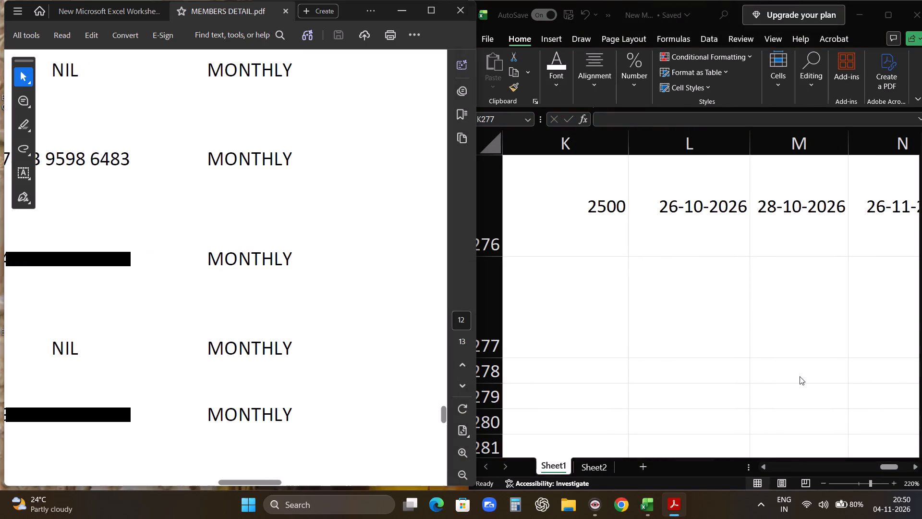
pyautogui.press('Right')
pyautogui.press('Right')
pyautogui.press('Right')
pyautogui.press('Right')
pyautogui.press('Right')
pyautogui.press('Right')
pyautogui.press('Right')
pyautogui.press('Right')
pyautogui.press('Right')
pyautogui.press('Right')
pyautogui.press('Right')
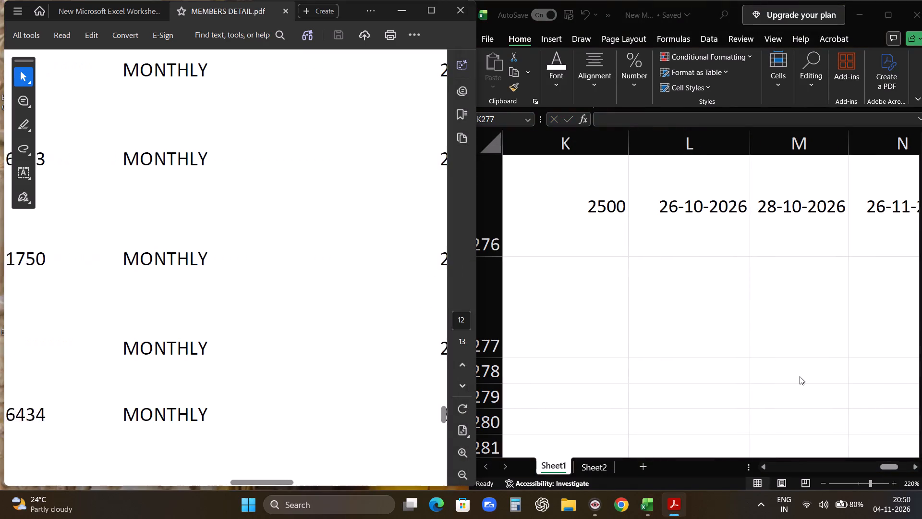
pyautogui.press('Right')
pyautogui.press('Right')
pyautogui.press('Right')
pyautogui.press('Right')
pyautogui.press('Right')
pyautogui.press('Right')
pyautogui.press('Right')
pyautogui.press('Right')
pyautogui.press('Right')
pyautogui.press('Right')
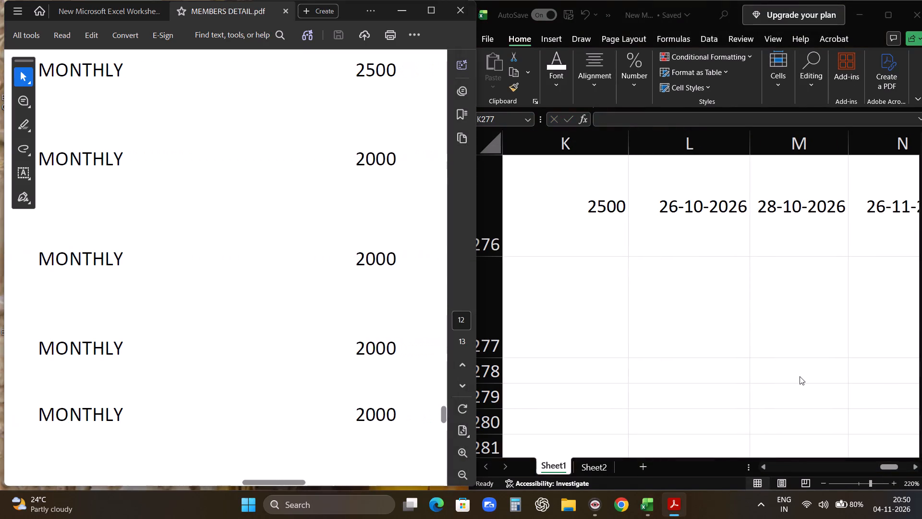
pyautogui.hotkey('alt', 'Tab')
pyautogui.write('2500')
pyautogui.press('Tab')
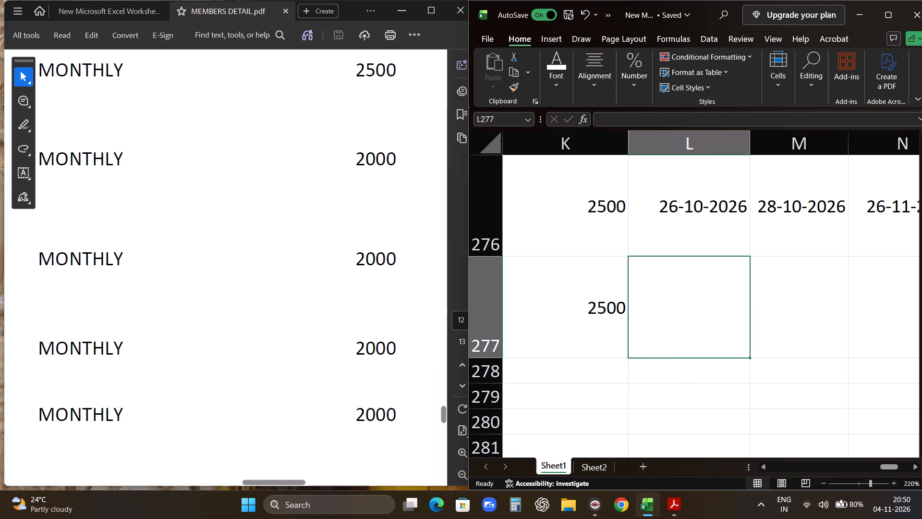
# Look up record 275's dates on page 12 of the MEMBERS DETAIL PDF and enter the first, 27/10/2026, in cell L277.
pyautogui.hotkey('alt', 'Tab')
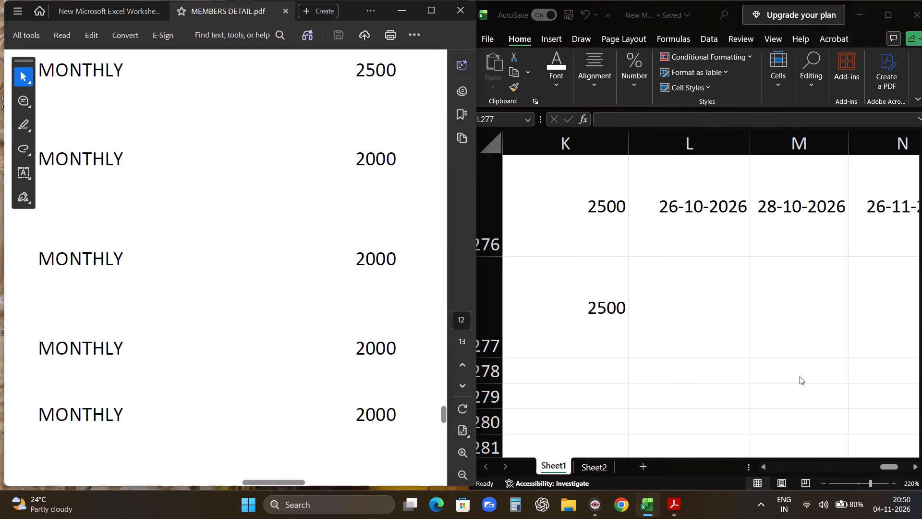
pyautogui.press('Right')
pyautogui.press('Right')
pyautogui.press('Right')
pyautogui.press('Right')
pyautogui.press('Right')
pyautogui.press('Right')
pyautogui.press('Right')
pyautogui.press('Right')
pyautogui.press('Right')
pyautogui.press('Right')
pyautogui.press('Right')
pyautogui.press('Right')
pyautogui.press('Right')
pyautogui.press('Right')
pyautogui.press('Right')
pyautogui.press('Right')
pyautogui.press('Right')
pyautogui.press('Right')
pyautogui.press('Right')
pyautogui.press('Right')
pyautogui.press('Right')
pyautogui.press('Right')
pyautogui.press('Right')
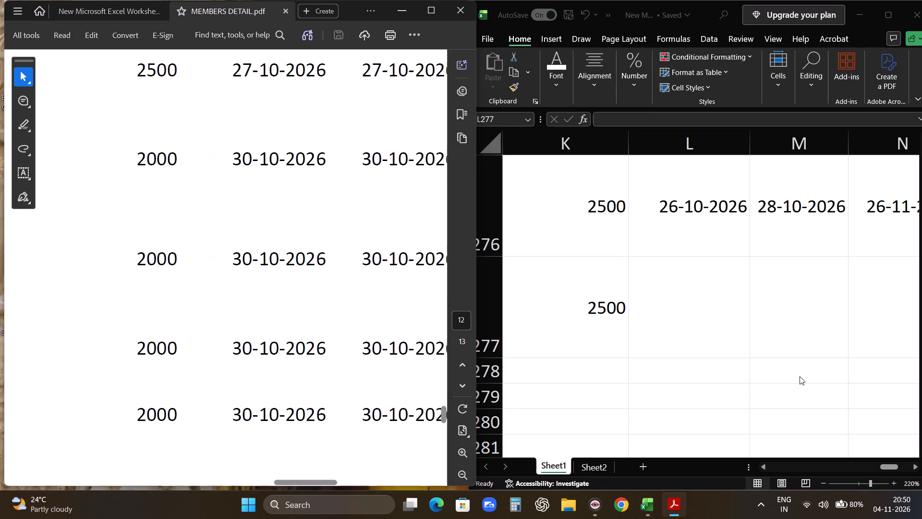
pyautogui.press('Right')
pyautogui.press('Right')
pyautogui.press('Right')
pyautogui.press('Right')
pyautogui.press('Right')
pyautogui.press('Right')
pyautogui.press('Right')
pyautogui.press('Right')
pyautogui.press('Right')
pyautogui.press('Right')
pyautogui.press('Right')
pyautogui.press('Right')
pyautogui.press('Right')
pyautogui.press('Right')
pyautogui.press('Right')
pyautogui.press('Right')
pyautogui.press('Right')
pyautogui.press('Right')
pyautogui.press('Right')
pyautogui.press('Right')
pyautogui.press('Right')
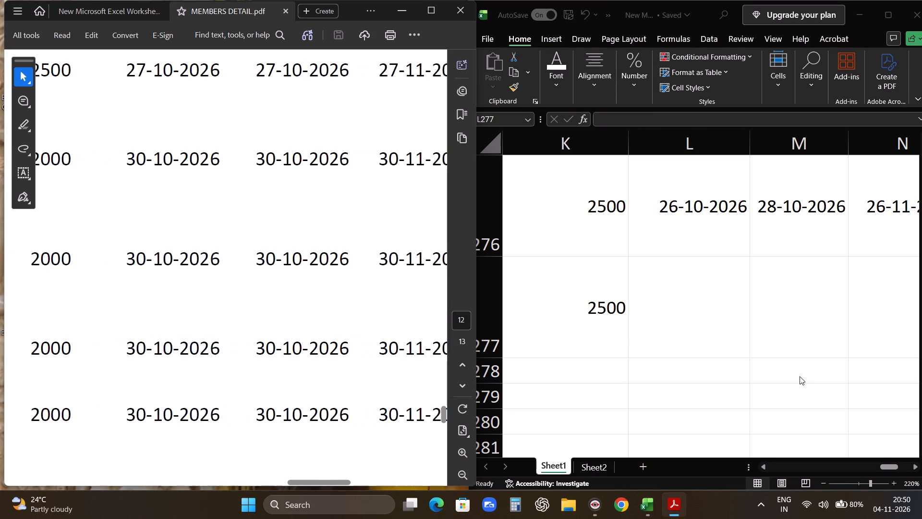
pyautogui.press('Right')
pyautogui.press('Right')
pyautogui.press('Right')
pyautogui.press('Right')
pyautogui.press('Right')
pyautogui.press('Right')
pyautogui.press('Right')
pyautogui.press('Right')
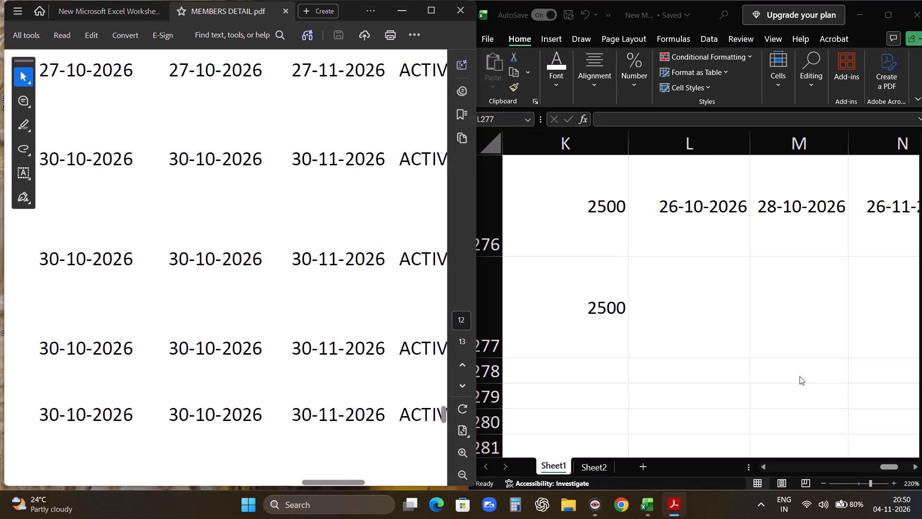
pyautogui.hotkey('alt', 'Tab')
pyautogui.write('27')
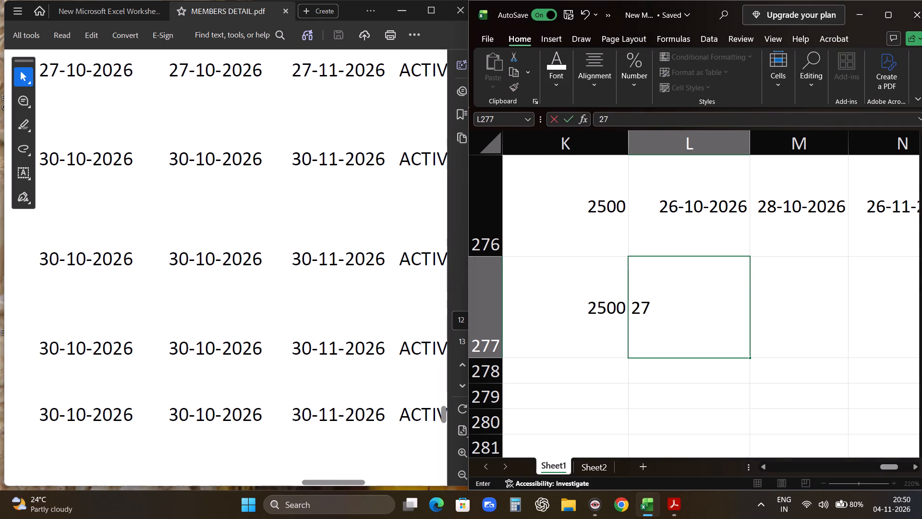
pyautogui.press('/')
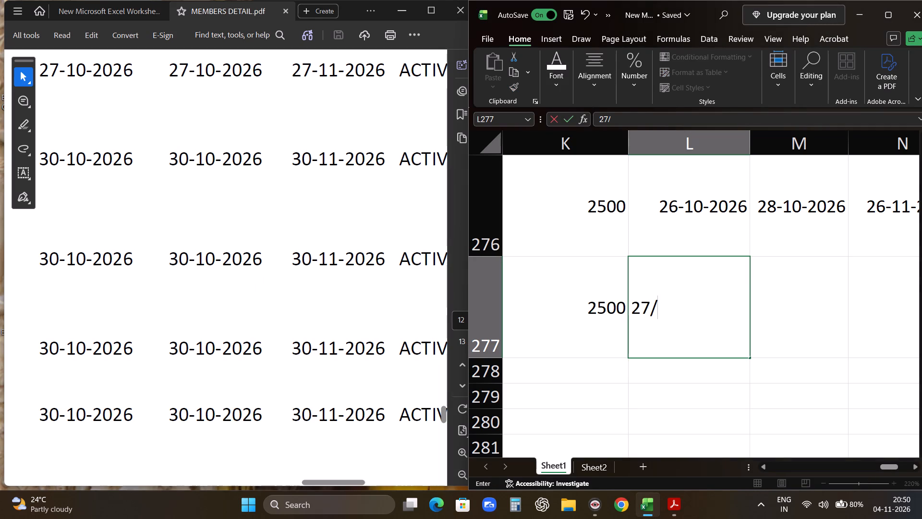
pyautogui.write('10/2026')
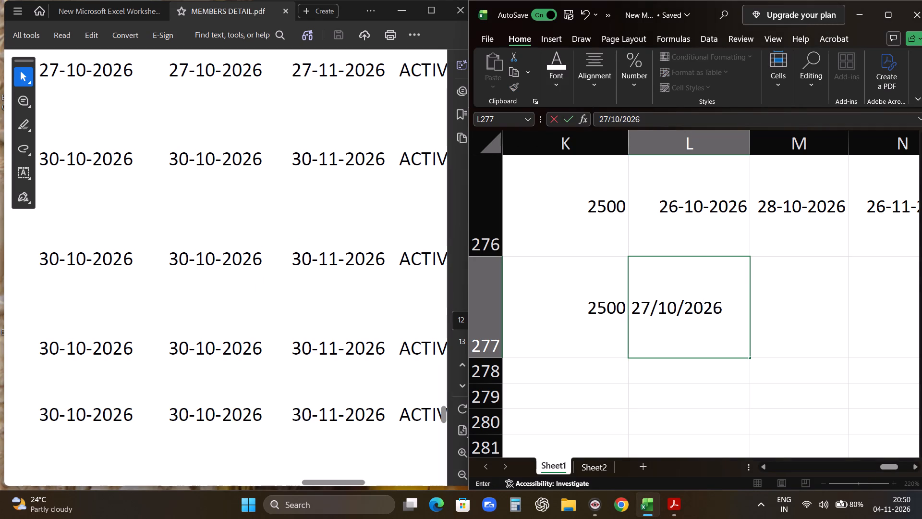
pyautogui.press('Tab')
# Enter record 275's remaining dates, 27/10/2026 in cell M277 and 27/11/2026 in cell N277.
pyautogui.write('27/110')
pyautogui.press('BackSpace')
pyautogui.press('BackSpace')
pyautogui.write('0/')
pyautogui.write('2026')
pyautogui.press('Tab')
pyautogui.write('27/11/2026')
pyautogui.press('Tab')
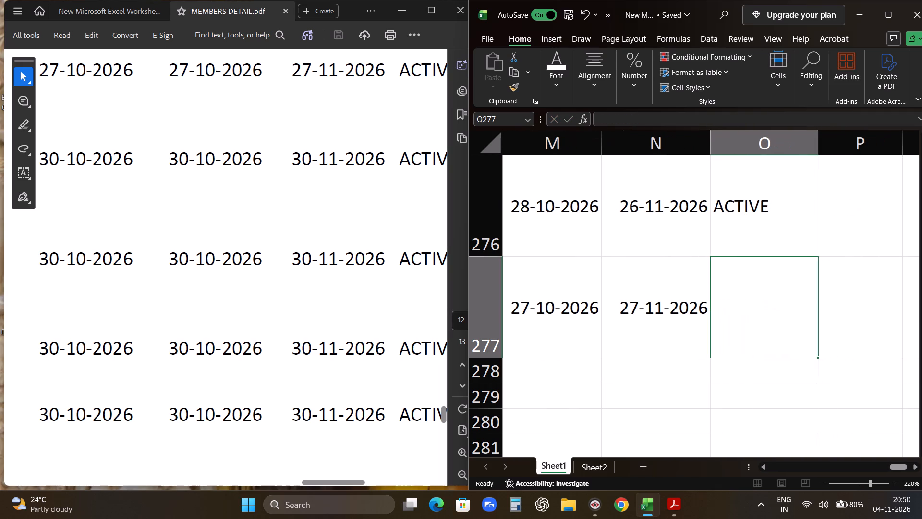
# Enter ACTIVE as record 275's status in cell O277 of Sheet1.
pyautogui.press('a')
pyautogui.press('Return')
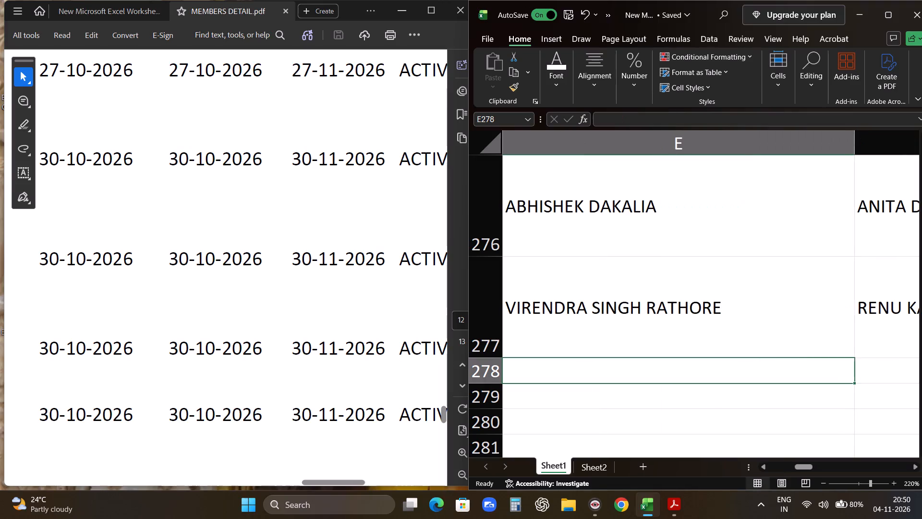
# Look up record 275's member name on page 12 of the MEMBERS DETAIL PDF and replace cell B277 with the full name.
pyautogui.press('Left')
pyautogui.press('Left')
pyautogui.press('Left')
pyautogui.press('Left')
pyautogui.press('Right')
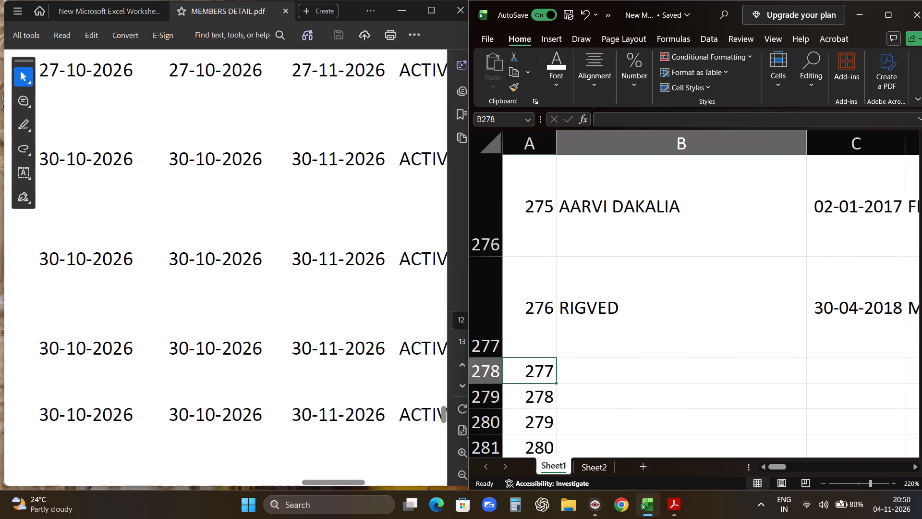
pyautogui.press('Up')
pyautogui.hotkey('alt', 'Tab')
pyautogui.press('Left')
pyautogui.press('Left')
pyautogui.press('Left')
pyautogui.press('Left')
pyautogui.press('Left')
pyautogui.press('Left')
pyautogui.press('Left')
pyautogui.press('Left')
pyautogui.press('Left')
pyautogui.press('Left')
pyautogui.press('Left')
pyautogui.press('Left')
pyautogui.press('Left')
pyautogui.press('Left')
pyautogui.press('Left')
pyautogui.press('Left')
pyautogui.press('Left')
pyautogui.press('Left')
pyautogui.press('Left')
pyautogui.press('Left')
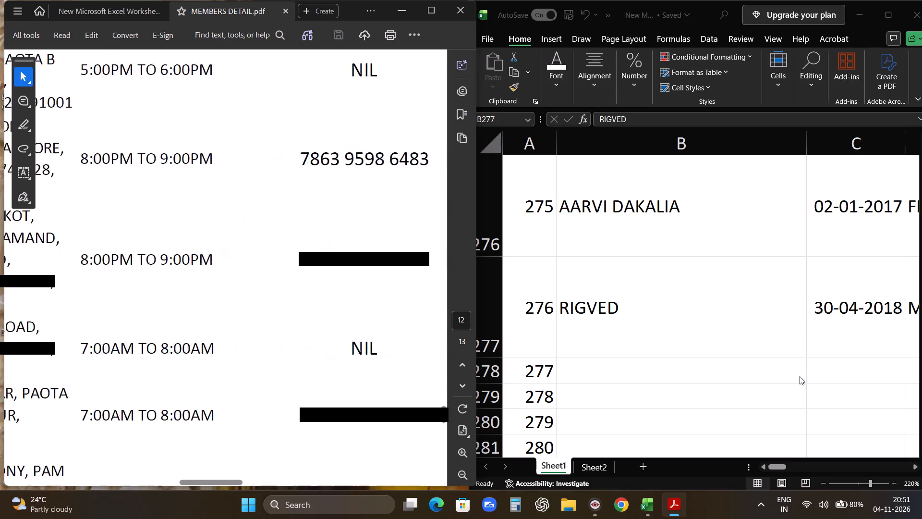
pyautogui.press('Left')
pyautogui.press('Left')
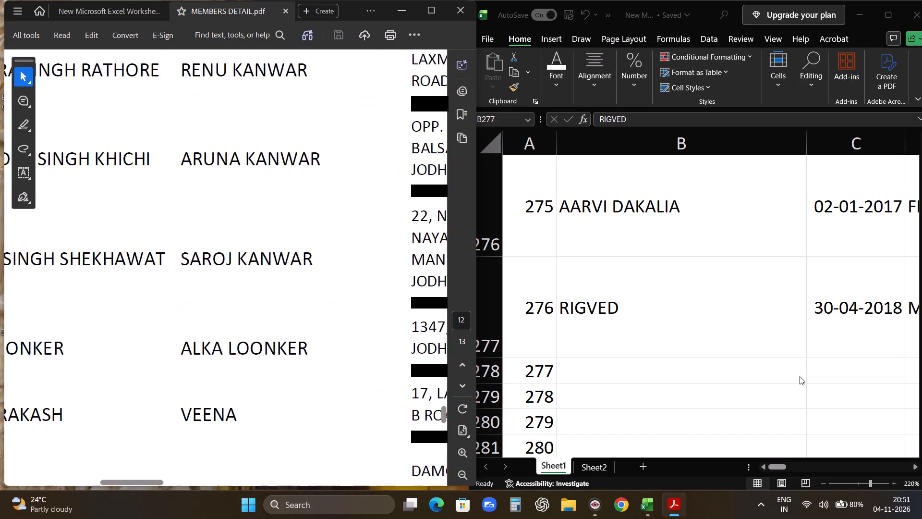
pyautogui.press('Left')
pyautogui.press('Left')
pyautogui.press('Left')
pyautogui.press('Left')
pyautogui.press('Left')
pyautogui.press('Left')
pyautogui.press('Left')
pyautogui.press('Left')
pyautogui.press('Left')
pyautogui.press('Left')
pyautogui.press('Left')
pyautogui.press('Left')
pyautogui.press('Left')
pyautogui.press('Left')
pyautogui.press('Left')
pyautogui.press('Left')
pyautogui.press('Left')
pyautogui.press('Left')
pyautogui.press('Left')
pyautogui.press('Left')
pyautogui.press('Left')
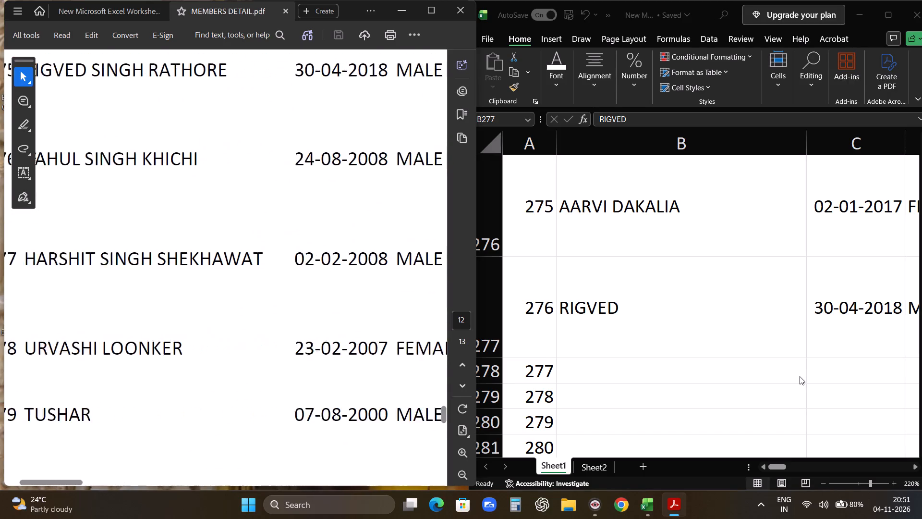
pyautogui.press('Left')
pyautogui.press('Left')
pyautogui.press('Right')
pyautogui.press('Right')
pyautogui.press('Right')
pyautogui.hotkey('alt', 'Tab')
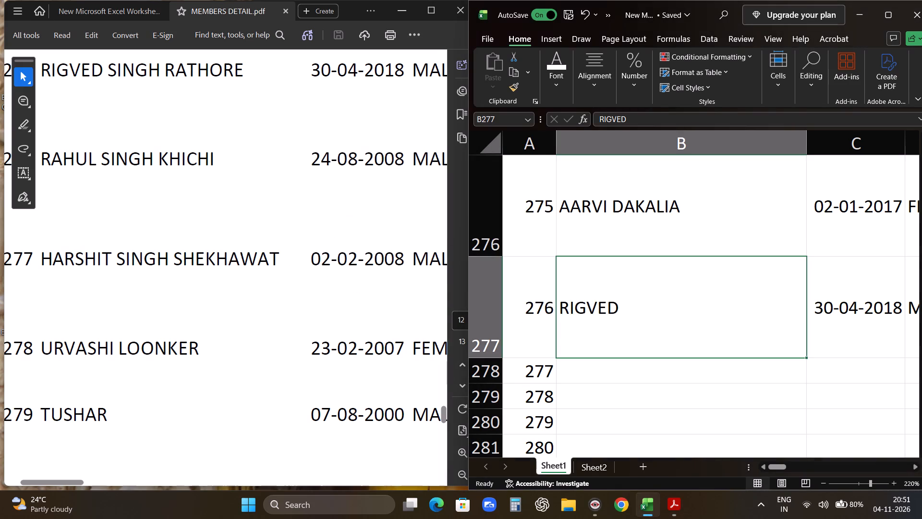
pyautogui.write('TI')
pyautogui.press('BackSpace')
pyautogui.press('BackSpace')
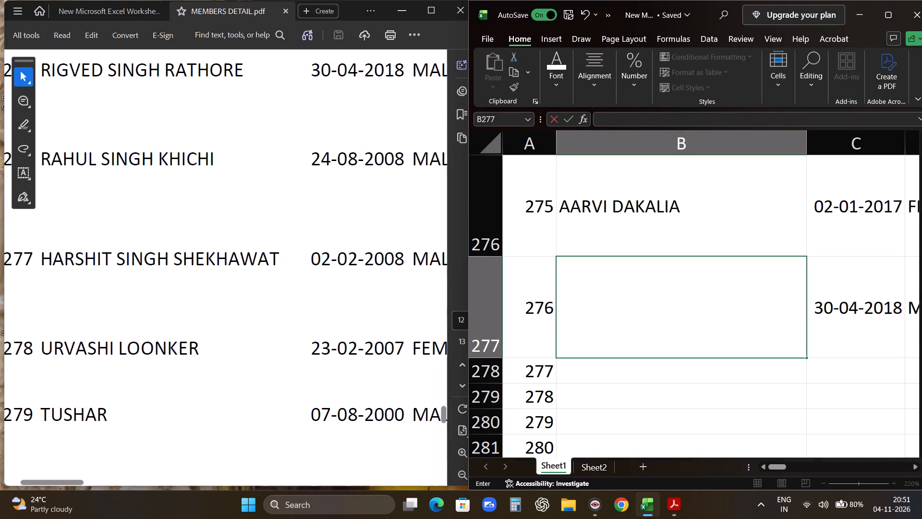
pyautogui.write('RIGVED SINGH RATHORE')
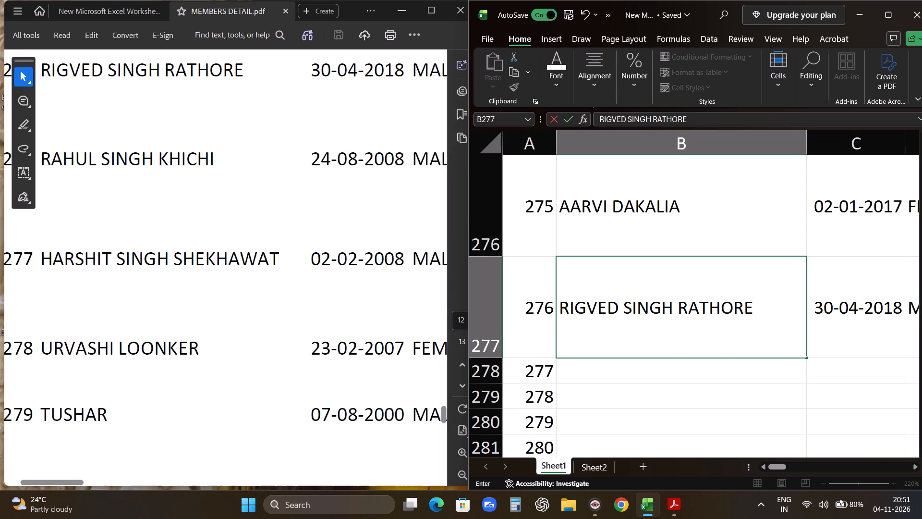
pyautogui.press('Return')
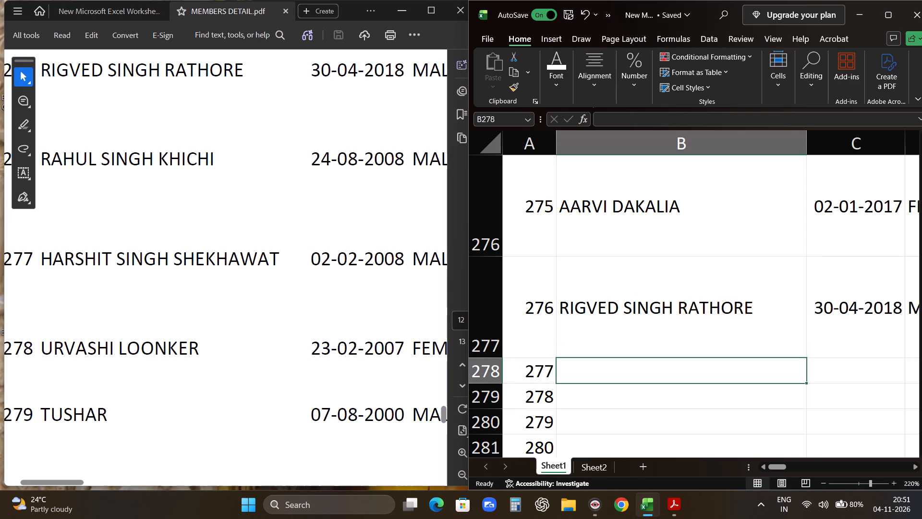
# Look up record 276 on page 12 of the MEMBERS DETAIL PDF and enter the member's full name in cell B278 of Sheet1.
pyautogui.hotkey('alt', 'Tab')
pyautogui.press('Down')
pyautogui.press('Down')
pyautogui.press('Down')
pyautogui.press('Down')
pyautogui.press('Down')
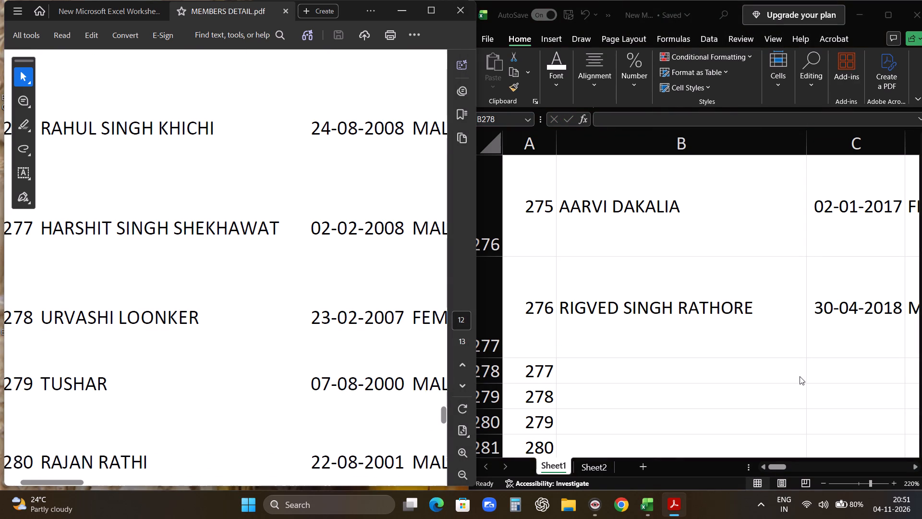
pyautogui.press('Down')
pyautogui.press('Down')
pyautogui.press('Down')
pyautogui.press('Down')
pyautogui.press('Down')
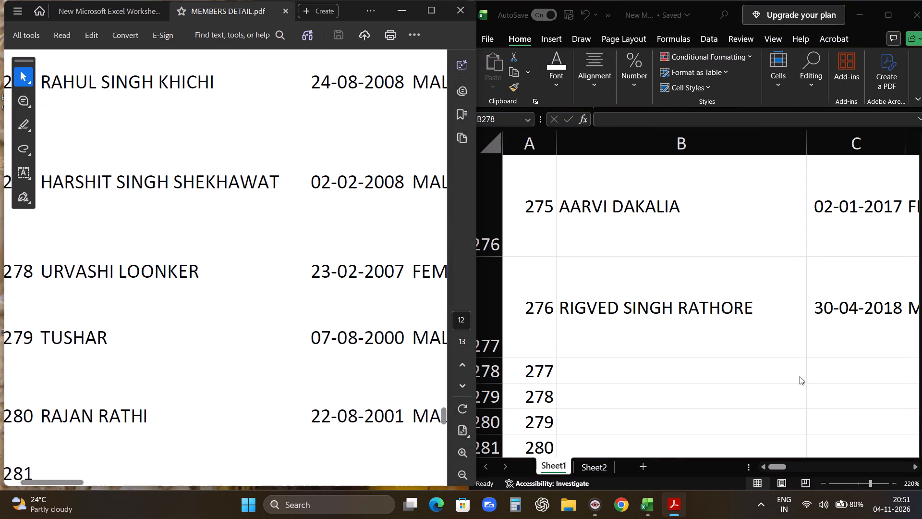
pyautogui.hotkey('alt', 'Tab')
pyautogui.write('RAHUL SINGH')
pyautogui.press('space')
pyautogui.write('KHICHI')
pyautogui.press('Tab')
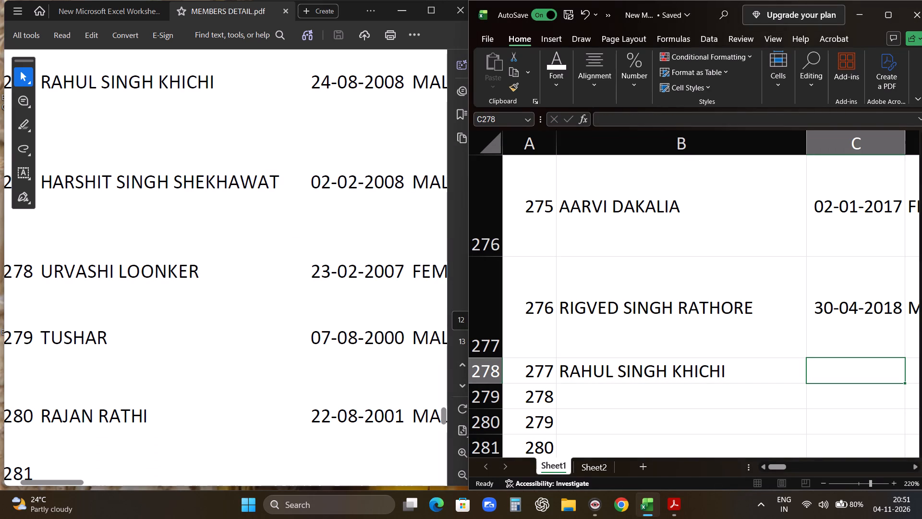
# Enter record 276's date of birth in cell C278 and MALE as the gender in cell D278.
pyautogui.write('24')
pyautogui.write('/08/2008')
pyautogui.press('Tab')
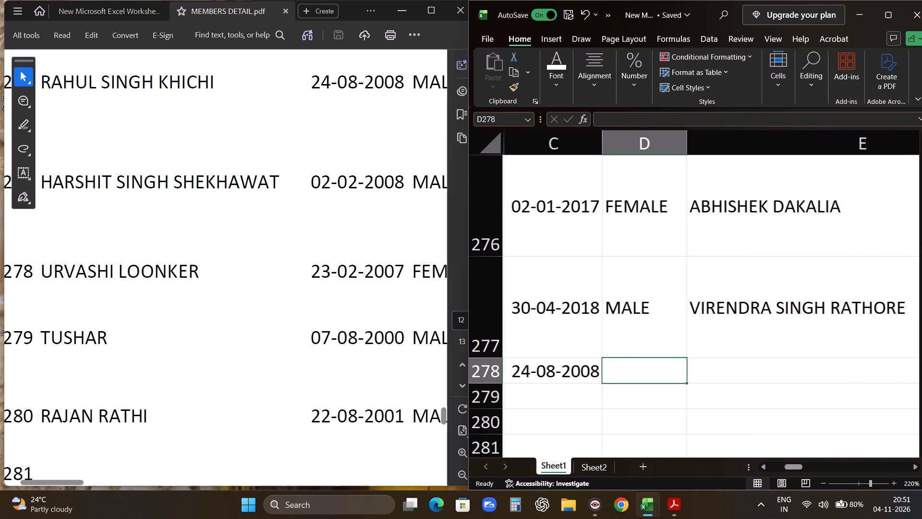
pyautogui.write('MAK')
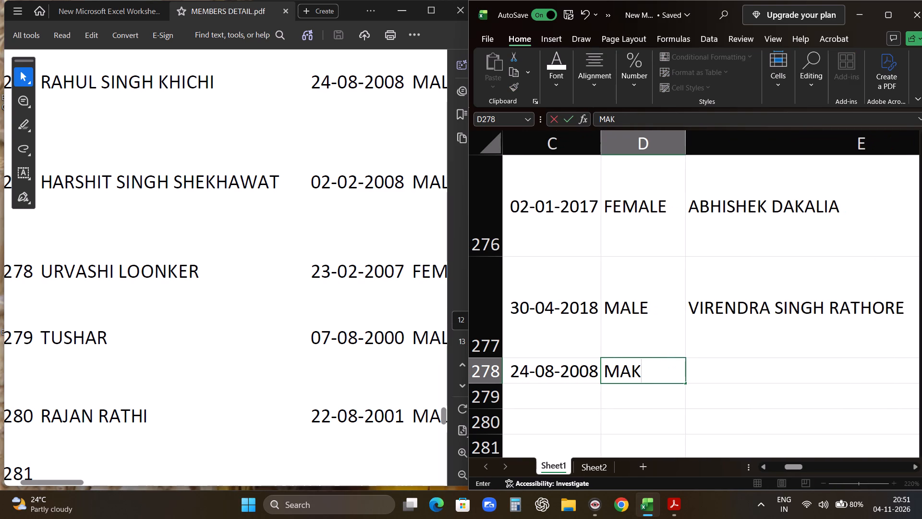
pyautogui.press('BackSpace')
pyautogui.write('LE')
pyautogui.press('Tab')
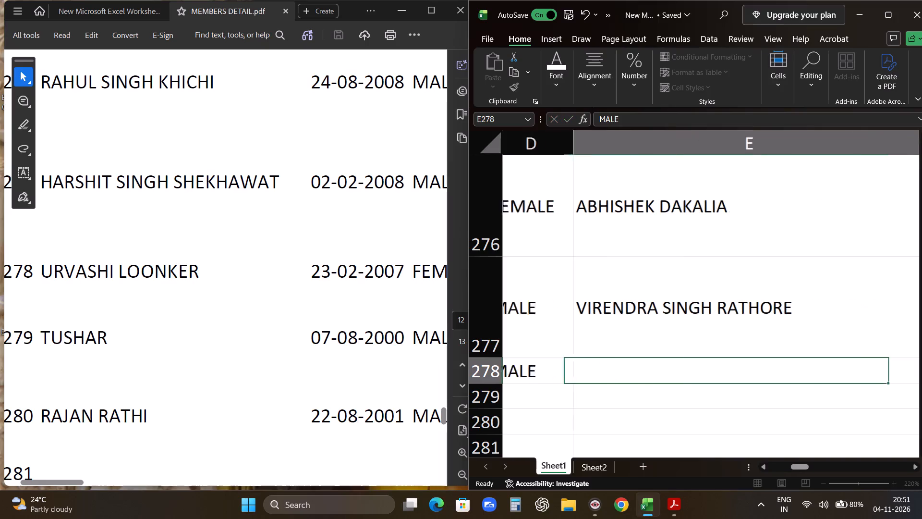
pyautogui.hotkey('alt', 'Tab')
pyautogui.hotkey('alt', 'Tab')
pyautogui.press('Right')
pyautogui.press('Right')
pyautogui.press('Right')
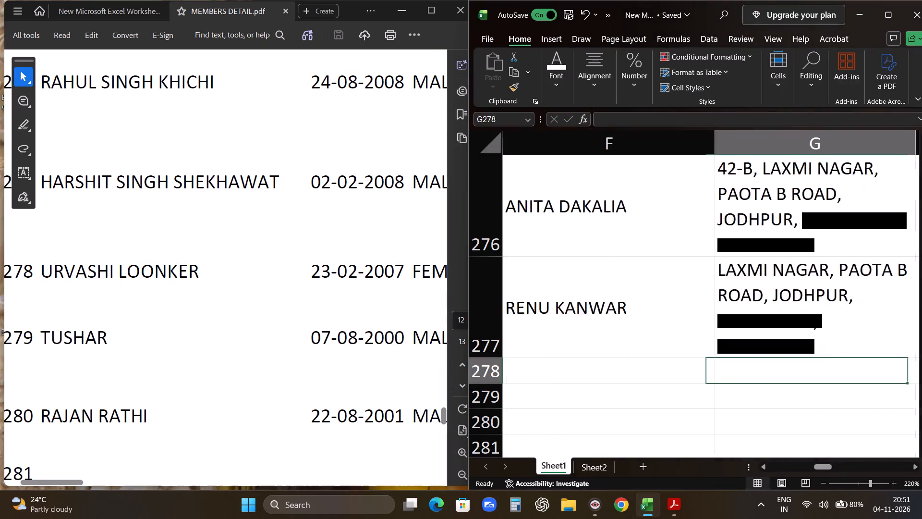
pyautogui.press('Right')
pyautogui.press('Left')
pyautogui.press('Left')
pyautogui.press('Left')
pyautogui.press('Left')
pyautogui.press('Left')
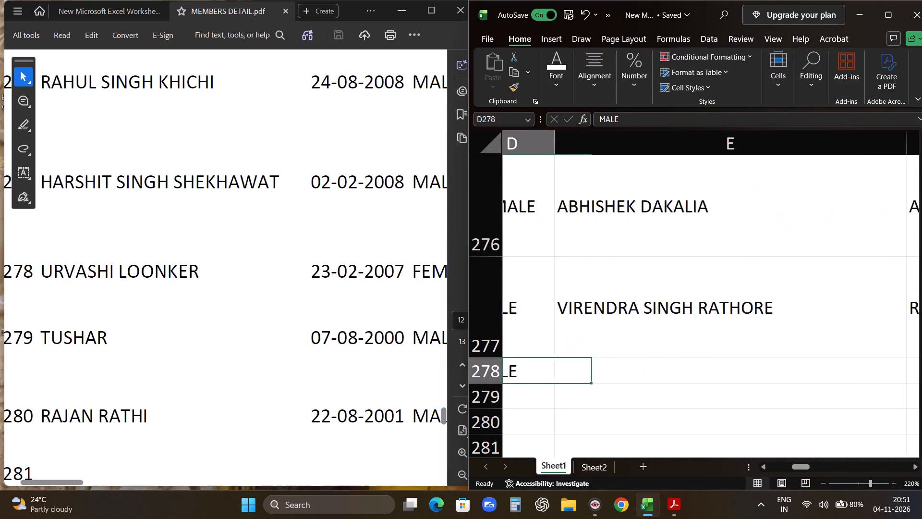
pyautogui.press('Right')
# Look up record 276's father's and mother's names in the MEMBERS DETAIL PDF and enter them in cells E278 and F278.
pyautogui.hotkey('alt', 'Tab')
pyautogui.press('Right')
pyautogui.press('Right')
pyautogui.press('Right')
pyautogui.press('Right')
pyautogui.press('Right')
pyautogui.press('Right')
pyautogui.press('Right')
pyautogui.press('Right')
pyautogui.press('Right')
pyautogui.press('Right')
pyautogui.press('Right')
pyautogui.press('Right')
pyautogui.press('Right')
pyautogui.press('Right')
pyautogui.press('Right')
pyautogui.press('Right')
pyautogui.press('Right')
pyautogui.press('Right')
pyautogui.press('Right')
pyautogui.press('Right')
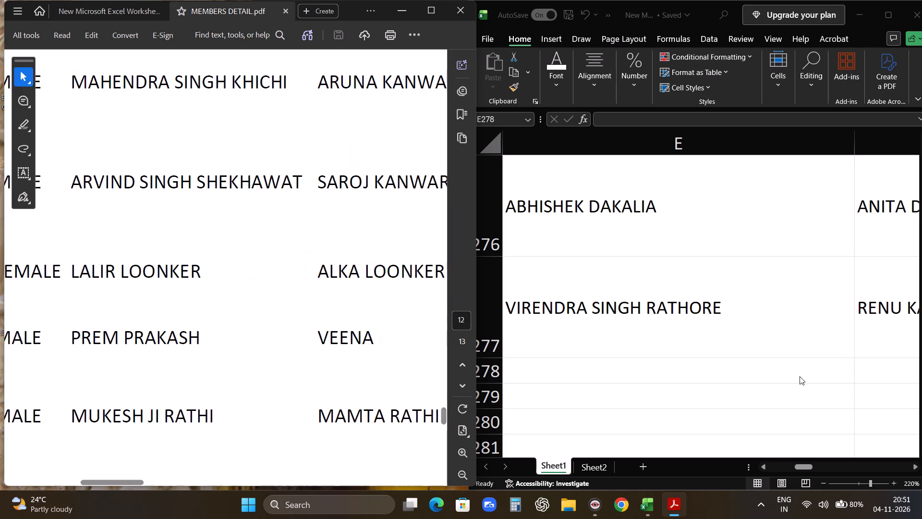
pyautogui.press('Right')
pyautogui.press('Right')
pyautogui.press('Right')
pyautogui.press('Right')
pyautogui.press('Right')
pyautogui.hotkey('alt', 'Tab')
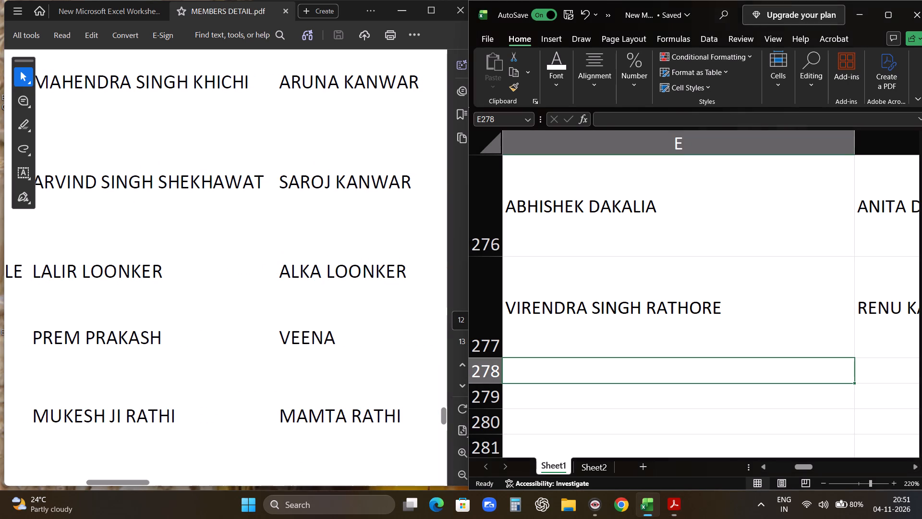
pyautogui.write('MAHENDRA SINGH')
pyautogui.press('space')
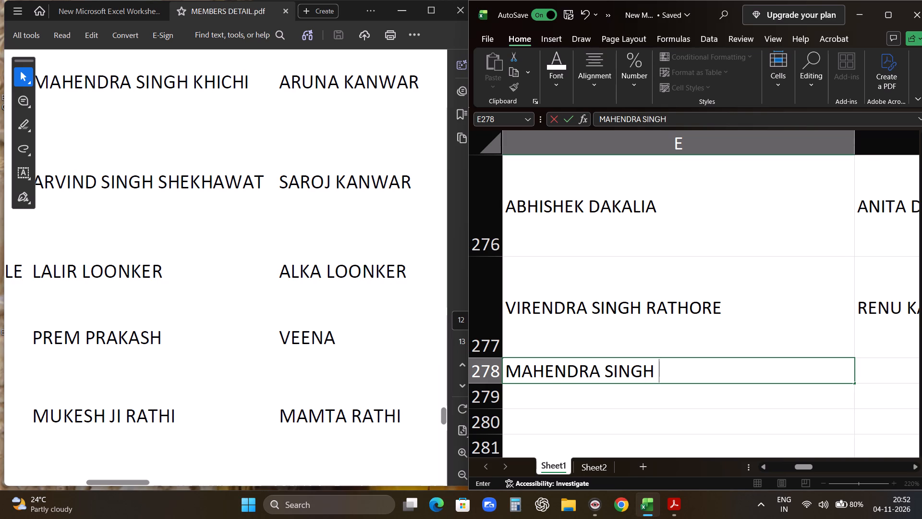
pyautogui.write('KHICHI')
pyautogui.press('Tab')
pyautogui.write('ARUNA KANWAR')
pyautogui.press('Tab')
# Look up record 276's address in the MEMBERS DETAIL PDF and enter it in cell G278 of Sheet1, writing OPP. out as OPPOSITE.
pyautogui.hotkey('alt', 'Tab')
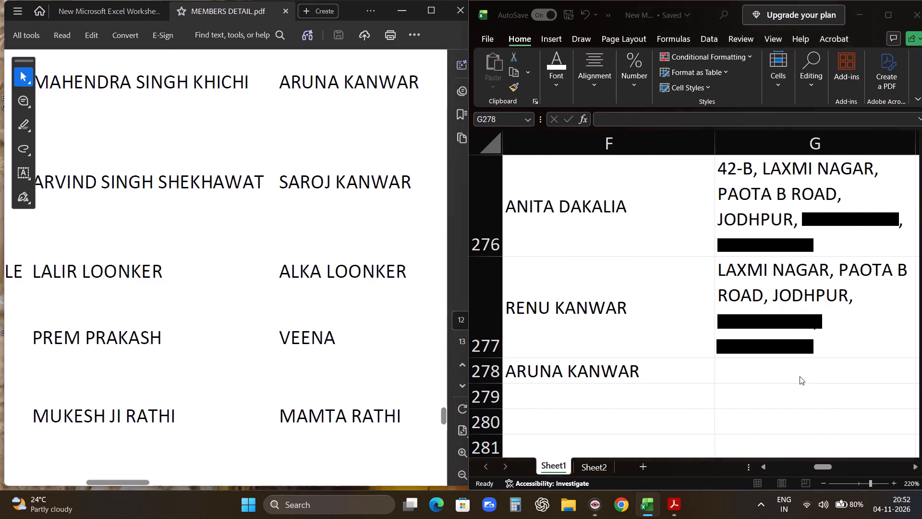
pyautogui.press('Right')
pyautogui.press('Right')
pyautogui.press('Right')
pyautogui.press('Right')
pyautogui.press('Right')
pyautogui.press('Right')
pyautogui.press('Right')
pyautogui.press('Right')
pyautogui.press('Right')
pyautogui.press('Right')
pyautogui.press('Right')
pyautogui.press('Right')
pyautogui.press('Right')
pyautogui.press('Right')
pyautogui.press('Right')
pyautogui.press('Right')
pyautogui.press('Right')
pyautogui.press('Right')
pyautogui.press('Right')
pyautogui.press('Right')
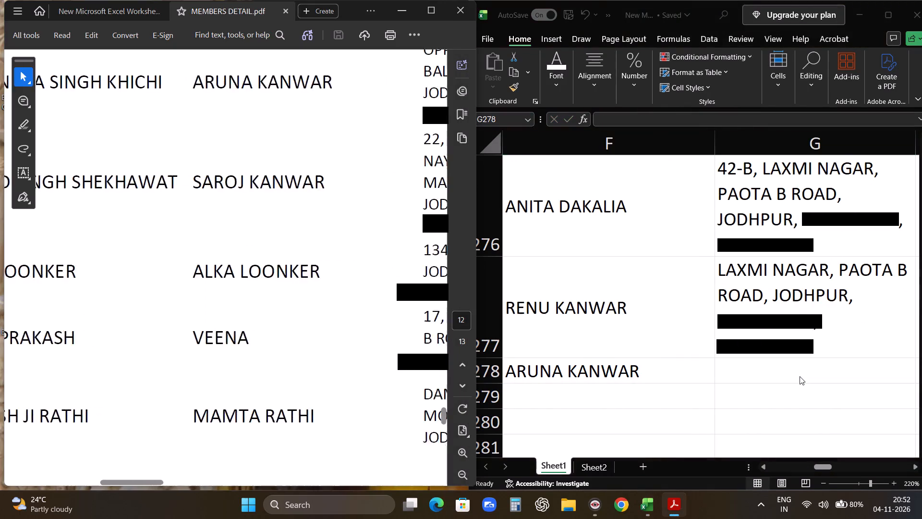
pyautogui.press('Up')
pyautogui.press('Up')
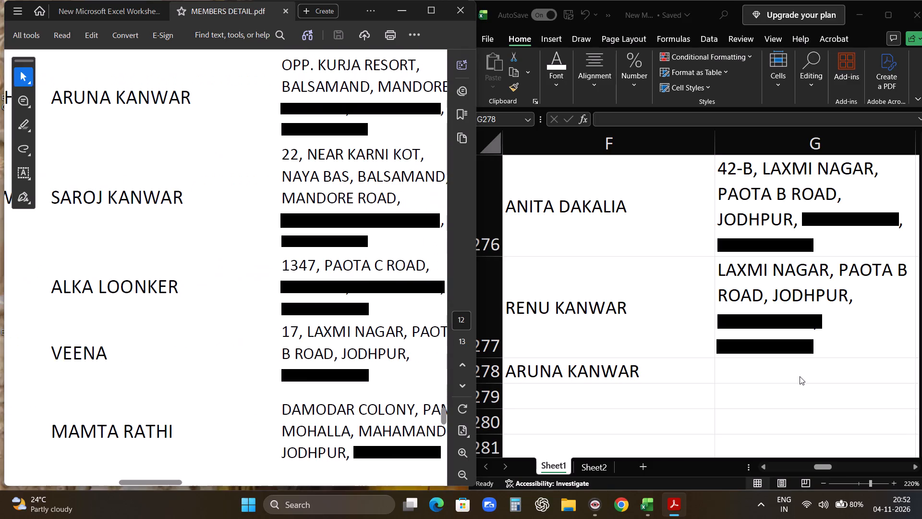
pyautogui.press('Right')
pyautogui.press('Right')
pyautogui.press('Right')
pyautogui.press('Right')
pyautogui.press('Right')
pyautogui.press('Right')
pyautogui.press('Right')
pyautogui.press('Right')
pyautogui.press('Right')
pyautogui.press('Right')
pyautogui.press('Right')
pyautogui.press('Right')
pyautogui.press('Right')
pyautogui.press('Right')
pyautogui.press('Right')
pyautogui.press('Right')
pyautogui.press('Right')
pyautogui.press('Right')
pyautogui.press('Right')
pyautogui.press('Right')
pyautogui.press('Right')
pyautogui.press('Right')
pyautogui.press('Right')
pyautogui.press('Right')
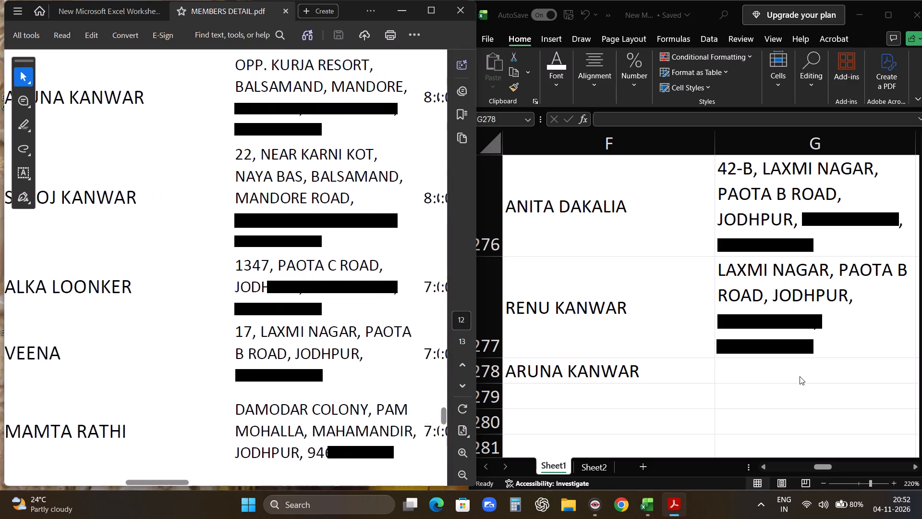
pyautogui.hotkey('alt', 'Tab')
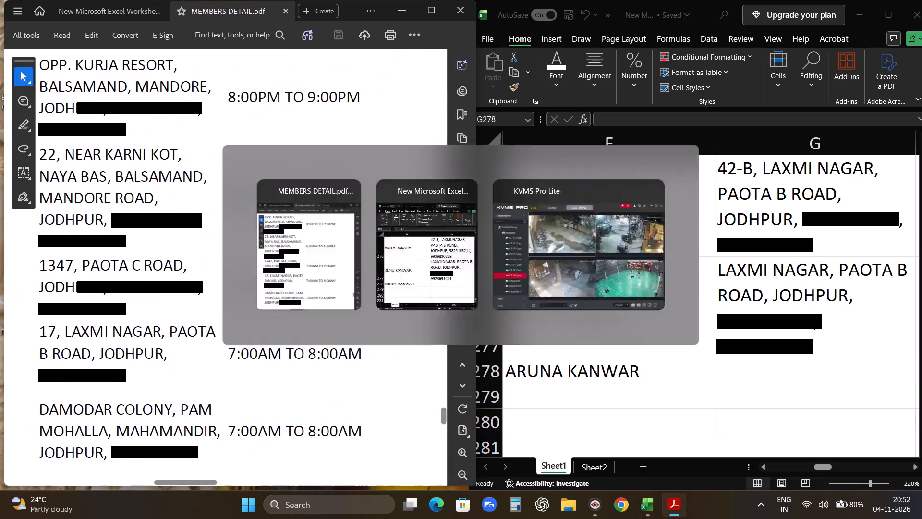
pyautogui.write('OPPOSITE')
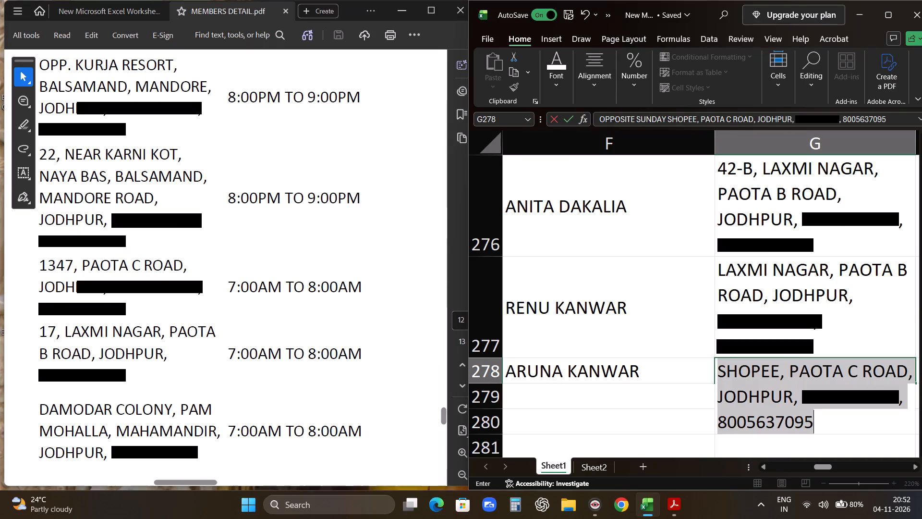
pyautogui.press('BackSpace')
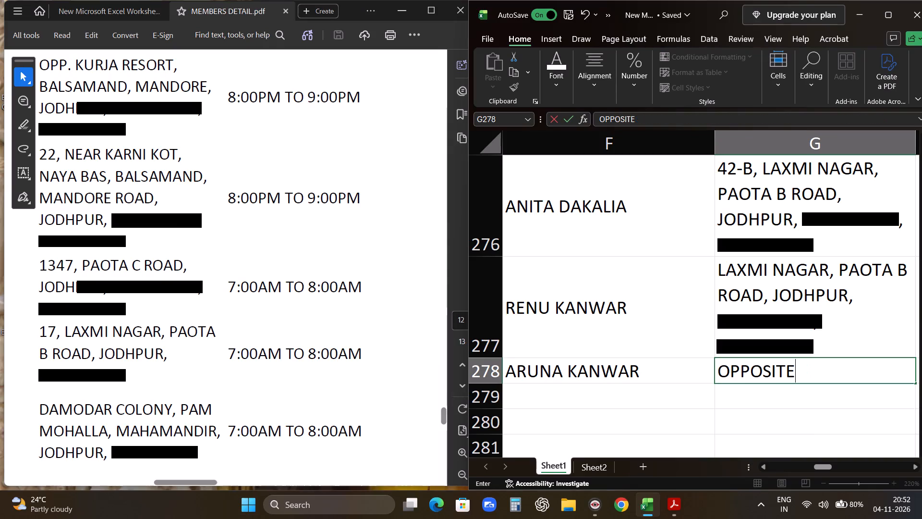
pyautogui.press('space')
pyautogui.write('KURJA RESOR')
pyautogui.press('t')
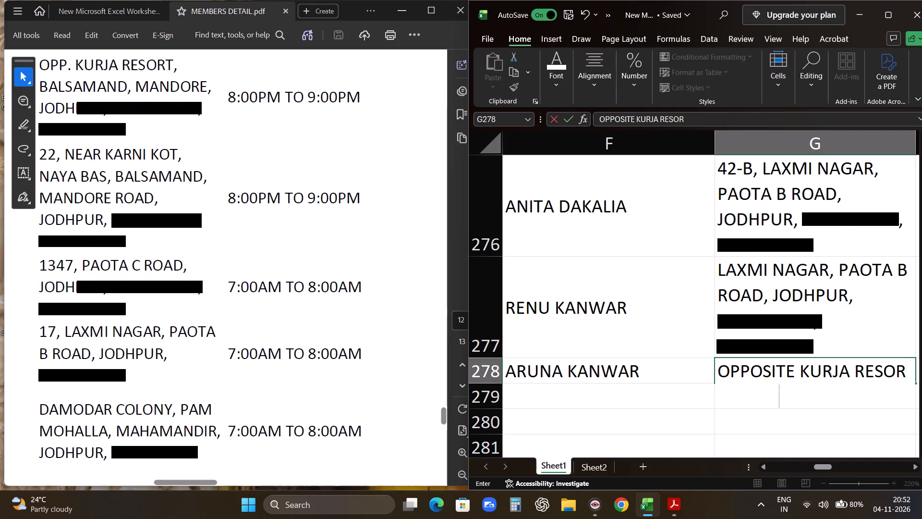
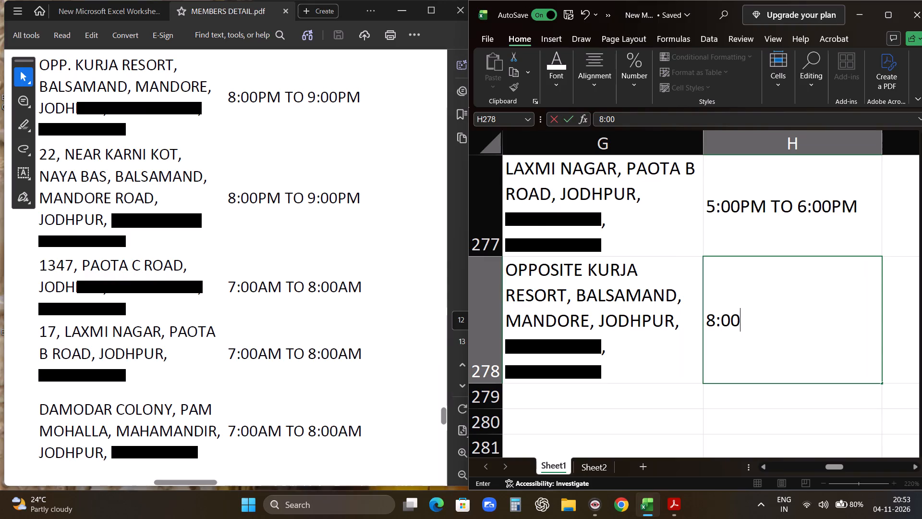
# Complete record 276's time slot in cell H278 of Sheet1 as 8:00PM TO 9:00PM.
pyautogui.write('PM TO')
pyautogui.press('space')
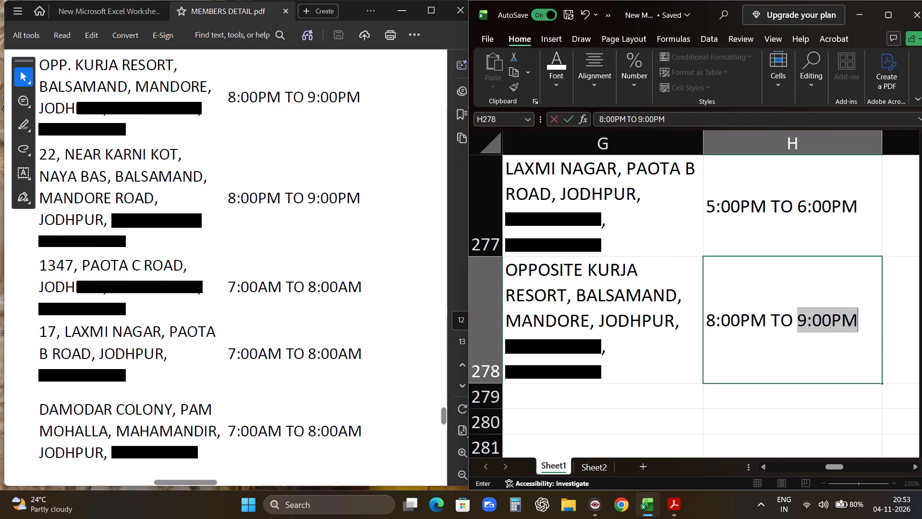
pyautogui.press('9')
pyautogui.write(':00PM')
pyautogui.press('Tab')
# Switch to the MEMBERS DETAIL PDF and look up record 276's ID number and the payment period entry beside it for row 278.
pyautogui.hotkey('alt', 'Tab')
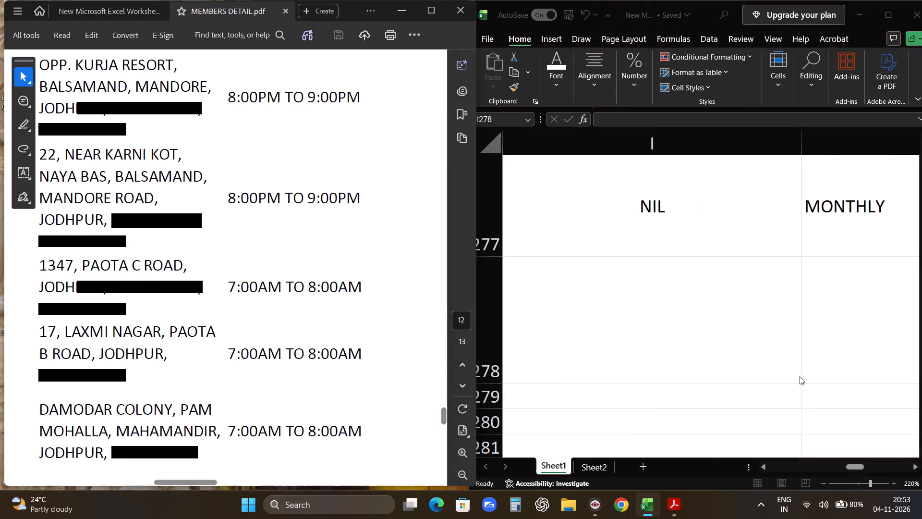
pyautogui.press('Right')
pyautogui.press('Right')
pyautogui.press('Right')
pyautogui.press('Right')
pyautogui.press('Right')
pyautogui.press('Right')
pyautogui.press('Right')
pyautogui.press('Right')
pyautogui.press('Right')
pyautogui.press('Right')
pyautogui.press('Right')
pyautogui.press('Right')
pyautogui.press('Right')
pyautogui.press('Right')
pyautogui.press('Right')
pyautogui.press('Right')
pyautogui.press('Right')
pyautogui.press('Right')
pyautogui.press('Right')
pyautogui.press('Right')
pyautogui.press('Right')
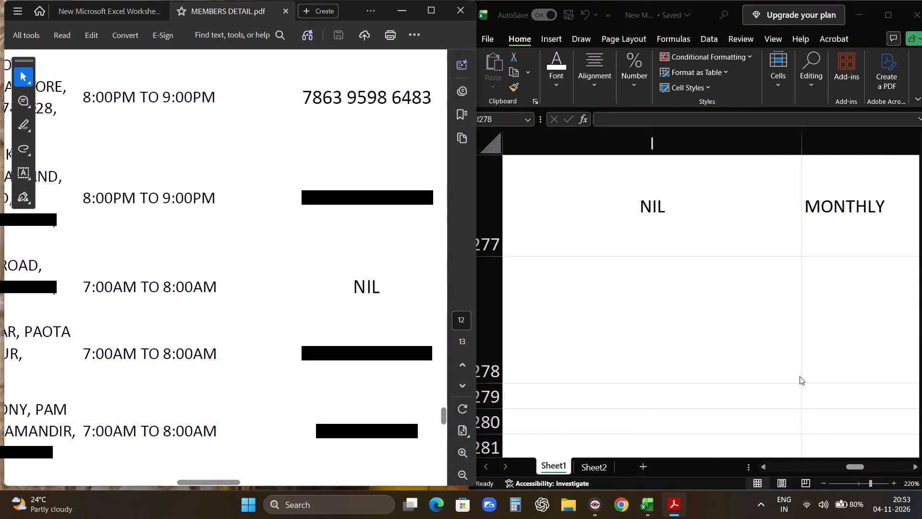
pyautogui.press('Right')
pyautogui.press('Right')
pyautogui.press('Right')
pyautogui.press('Right')
pyautogui.press('Right')
pyautogui.press('Right')
pyautogui.press('Right')
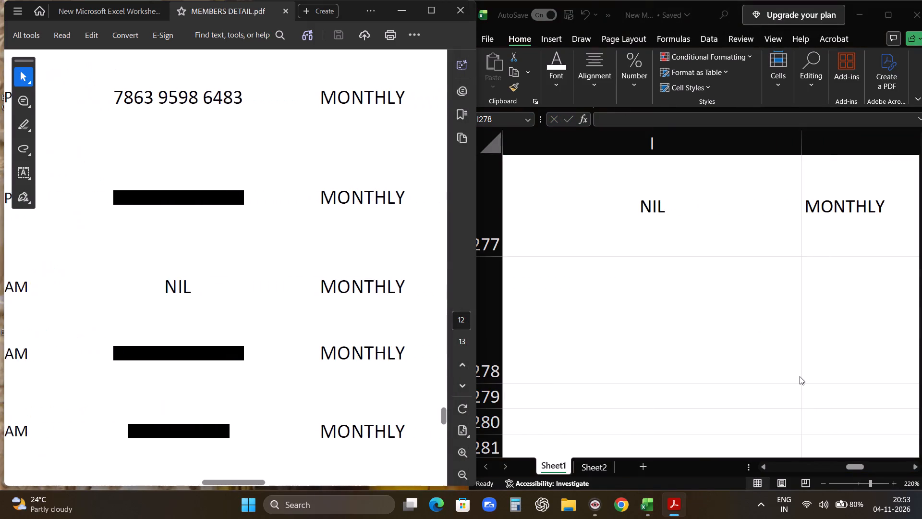
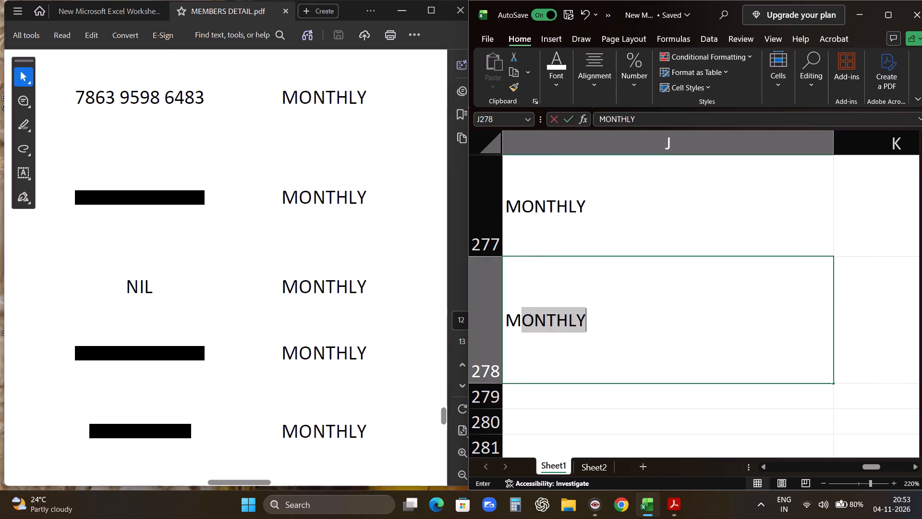
# Complete record 276's payment period in cell J278 of Sheet1 as MONTHLY.
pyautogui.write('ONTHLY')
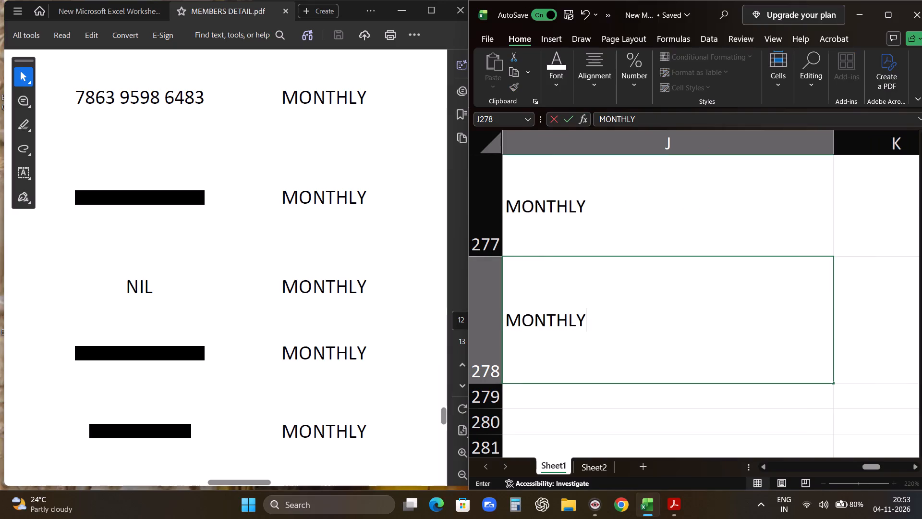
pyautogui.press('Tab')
# Look up record 276's fee in the MEMBERS DETAIL PDF and enter 2000 in cell K278 of Sheet1.
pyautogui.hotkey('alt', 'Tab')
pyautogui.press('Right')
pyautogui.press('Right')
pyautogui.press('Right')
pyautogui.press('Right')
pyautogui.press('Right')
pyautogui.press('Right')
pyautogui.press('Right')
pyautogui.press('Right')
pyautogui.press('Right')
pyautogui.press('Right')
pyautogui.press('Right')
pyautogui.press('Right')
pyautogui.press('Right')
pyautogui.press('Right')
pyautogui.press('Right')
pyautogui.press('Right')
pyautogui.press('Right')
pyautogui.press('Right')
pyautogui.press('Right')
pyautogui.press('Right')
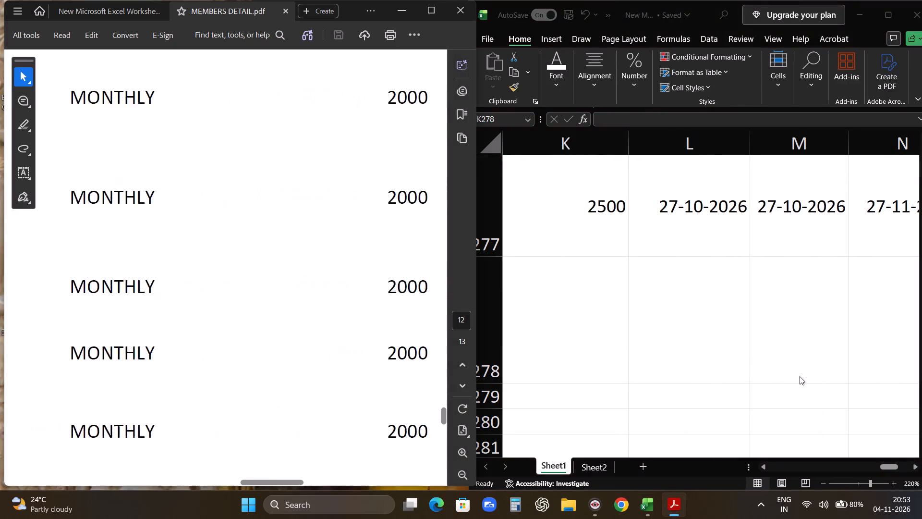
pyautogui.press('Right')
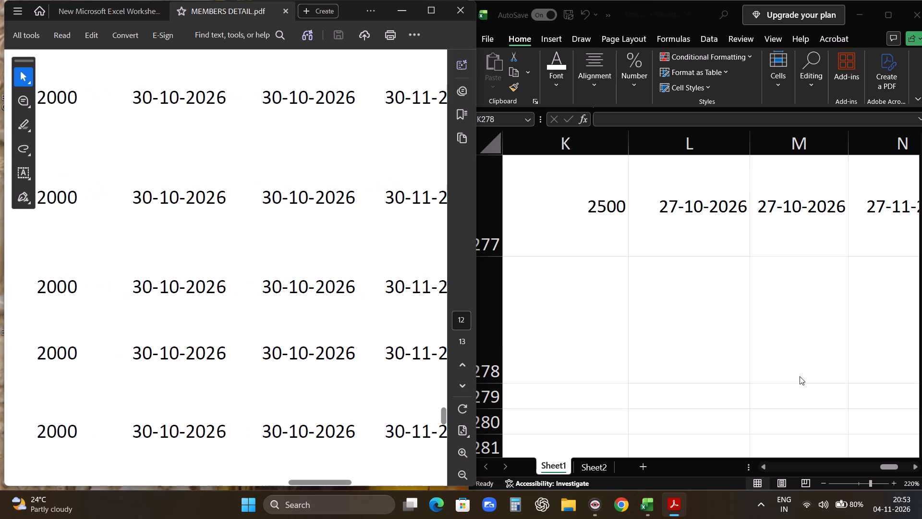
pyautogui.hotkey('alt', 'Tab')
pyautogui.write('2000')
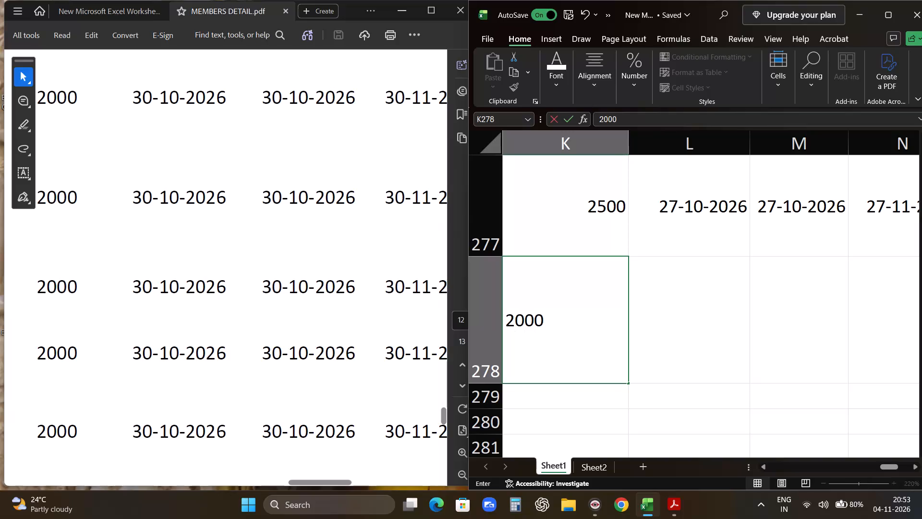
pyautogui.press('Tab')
# Enter record 276's dates in row 278: 30/10/2026 in L278, 30/10/2026 in M278 and 30/11/2026 in N278.
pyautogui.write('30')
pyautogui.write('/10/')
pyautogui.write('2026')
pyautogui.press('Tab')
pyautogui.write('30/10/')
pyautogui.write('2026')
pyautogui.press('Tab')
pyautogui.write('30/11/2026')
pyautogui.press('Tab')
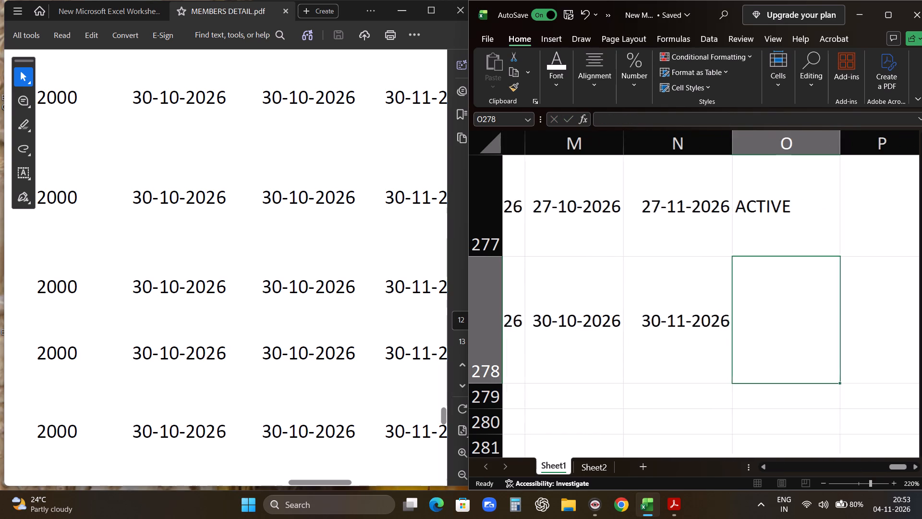
# Check record 276's status in the MEMBERS DETAIL PDF and enter ACTIVE in cell O278 of Sheet1.
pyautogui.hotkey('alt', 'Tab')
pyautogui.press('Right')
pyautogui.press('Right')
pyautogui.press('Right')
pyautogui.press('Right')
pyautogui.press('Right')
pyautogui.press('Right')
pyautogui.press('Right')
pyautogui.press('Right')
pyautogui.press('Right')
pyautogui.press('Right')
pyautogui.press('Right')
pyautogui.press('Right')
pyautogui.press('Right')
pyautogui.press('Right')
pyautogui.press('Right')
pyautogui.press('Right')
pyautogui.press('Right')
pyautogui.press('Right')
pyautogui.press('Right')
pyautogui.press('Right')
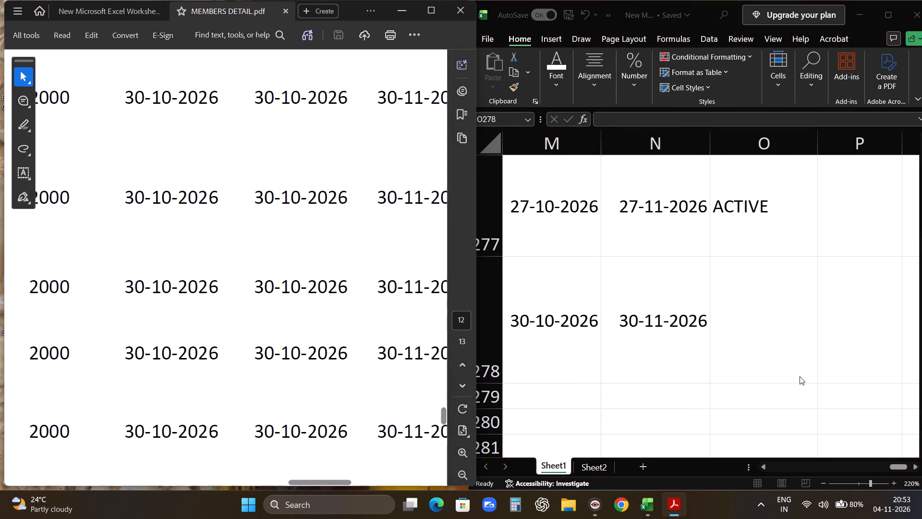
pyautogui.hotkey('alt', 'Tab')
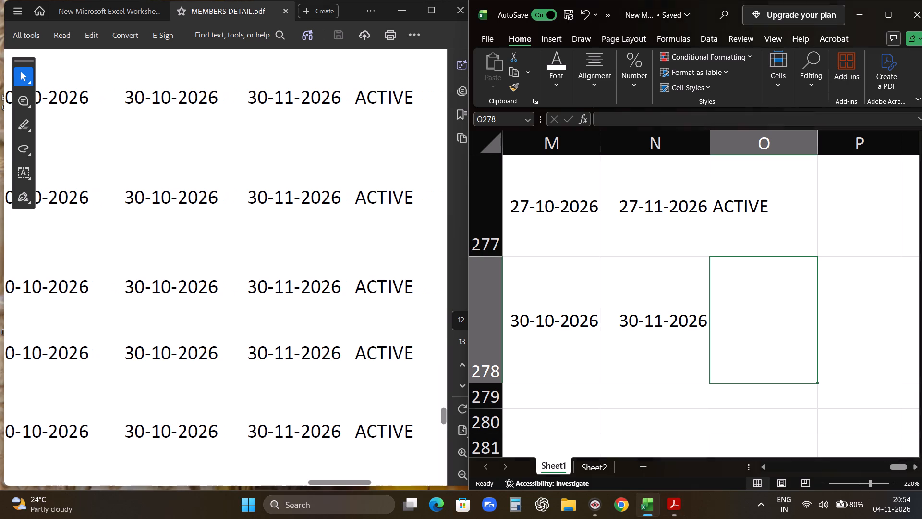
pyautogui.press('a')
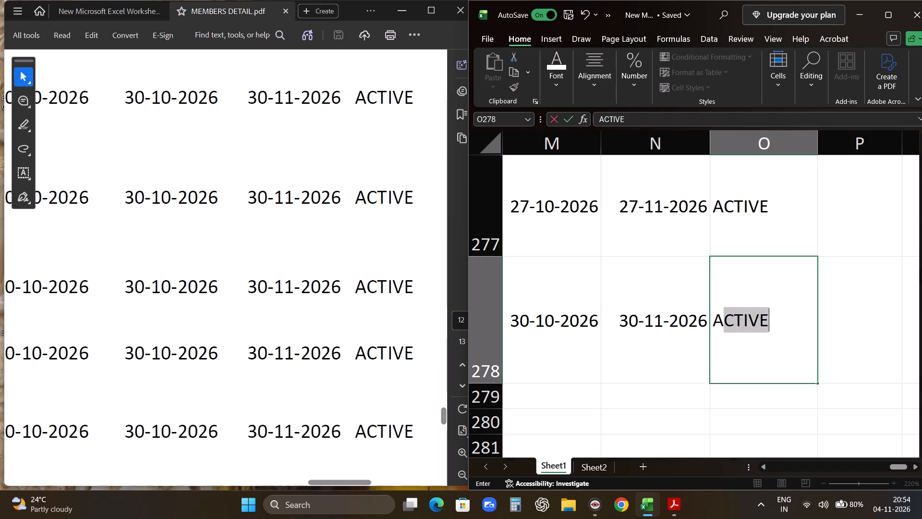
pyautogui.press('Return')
# Look up record 277 in the MEMBERS DETAIL PDF and enter the member's name in B279 and date of birth in C279 of Sheet1.
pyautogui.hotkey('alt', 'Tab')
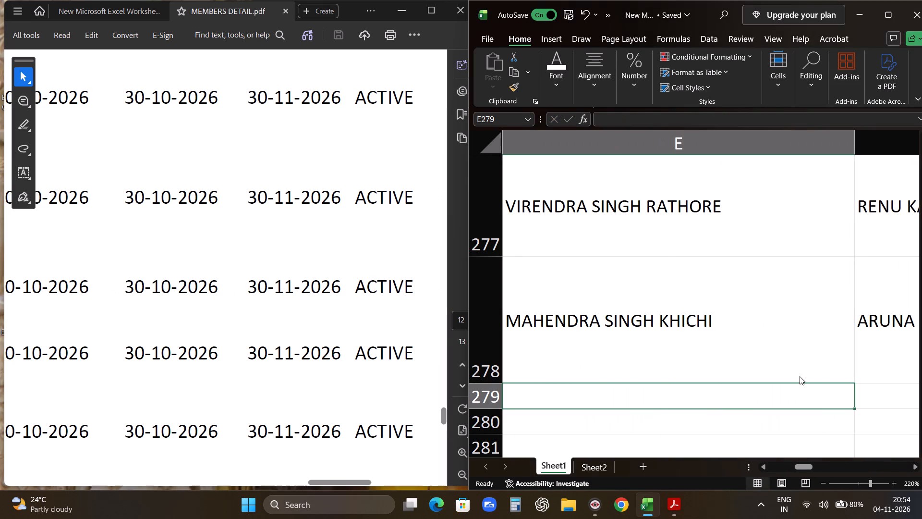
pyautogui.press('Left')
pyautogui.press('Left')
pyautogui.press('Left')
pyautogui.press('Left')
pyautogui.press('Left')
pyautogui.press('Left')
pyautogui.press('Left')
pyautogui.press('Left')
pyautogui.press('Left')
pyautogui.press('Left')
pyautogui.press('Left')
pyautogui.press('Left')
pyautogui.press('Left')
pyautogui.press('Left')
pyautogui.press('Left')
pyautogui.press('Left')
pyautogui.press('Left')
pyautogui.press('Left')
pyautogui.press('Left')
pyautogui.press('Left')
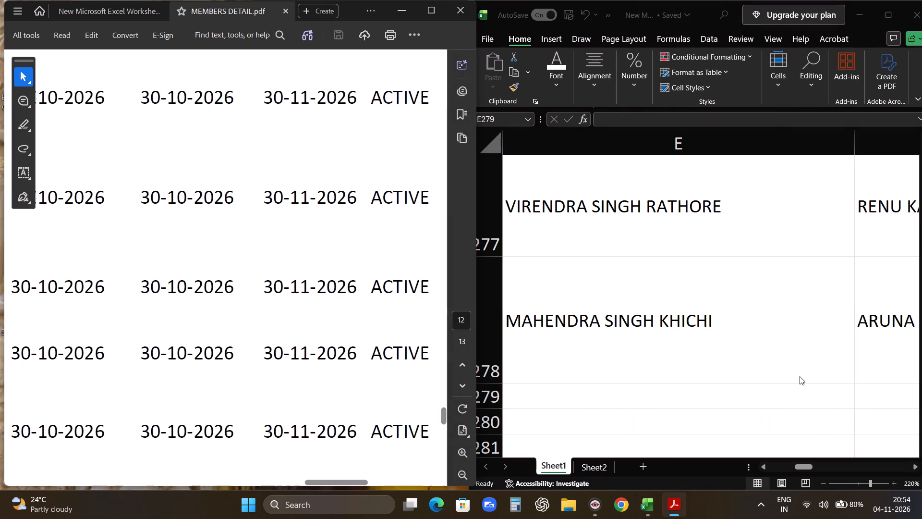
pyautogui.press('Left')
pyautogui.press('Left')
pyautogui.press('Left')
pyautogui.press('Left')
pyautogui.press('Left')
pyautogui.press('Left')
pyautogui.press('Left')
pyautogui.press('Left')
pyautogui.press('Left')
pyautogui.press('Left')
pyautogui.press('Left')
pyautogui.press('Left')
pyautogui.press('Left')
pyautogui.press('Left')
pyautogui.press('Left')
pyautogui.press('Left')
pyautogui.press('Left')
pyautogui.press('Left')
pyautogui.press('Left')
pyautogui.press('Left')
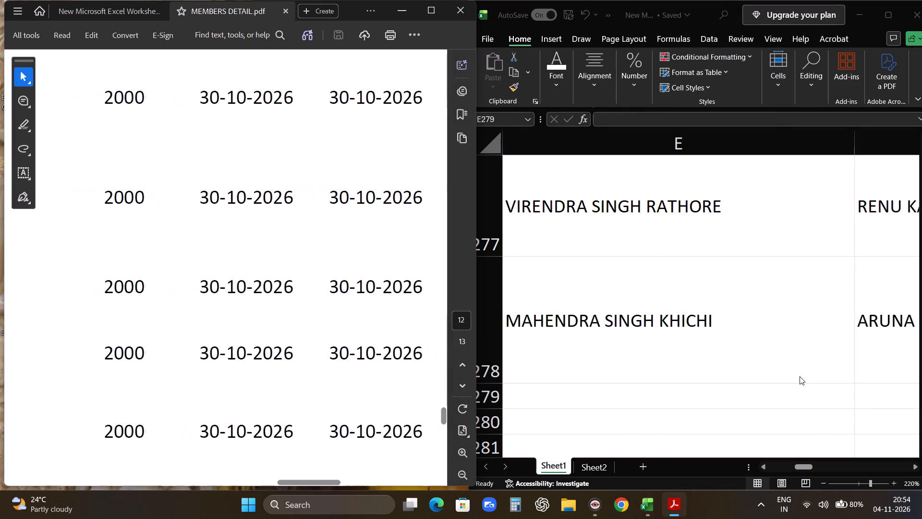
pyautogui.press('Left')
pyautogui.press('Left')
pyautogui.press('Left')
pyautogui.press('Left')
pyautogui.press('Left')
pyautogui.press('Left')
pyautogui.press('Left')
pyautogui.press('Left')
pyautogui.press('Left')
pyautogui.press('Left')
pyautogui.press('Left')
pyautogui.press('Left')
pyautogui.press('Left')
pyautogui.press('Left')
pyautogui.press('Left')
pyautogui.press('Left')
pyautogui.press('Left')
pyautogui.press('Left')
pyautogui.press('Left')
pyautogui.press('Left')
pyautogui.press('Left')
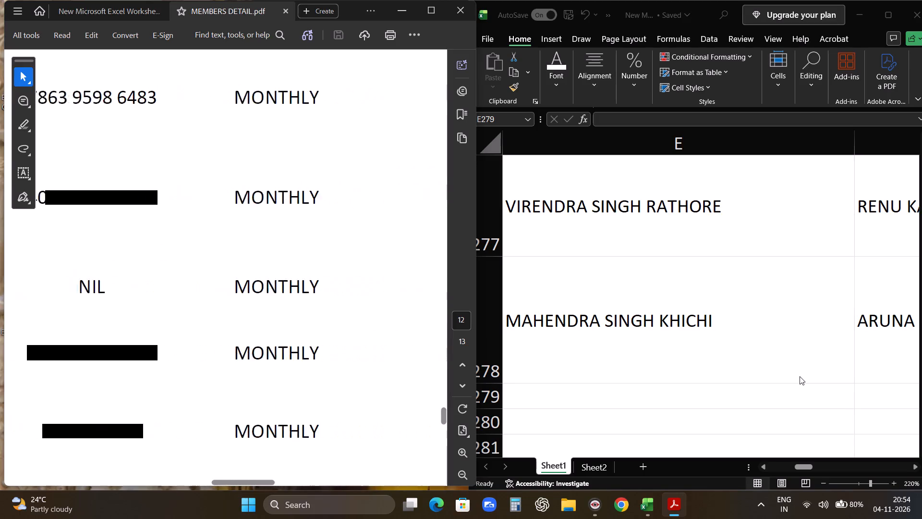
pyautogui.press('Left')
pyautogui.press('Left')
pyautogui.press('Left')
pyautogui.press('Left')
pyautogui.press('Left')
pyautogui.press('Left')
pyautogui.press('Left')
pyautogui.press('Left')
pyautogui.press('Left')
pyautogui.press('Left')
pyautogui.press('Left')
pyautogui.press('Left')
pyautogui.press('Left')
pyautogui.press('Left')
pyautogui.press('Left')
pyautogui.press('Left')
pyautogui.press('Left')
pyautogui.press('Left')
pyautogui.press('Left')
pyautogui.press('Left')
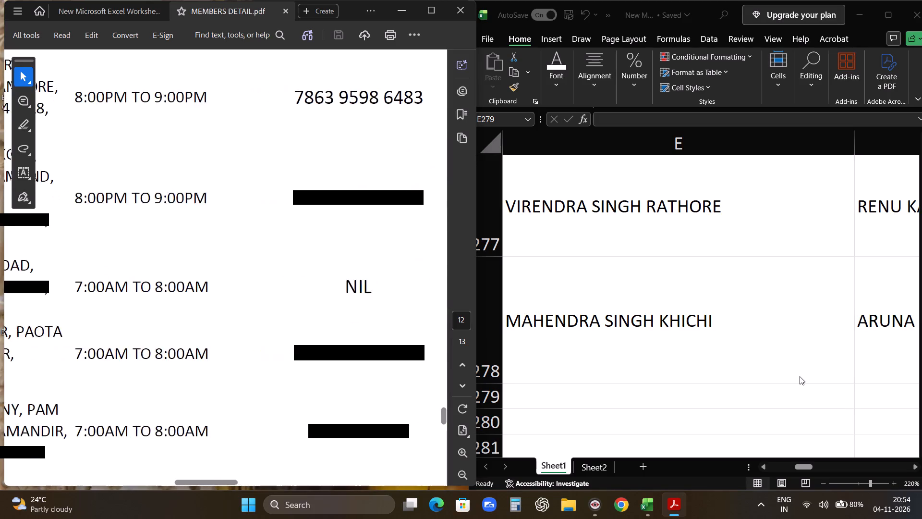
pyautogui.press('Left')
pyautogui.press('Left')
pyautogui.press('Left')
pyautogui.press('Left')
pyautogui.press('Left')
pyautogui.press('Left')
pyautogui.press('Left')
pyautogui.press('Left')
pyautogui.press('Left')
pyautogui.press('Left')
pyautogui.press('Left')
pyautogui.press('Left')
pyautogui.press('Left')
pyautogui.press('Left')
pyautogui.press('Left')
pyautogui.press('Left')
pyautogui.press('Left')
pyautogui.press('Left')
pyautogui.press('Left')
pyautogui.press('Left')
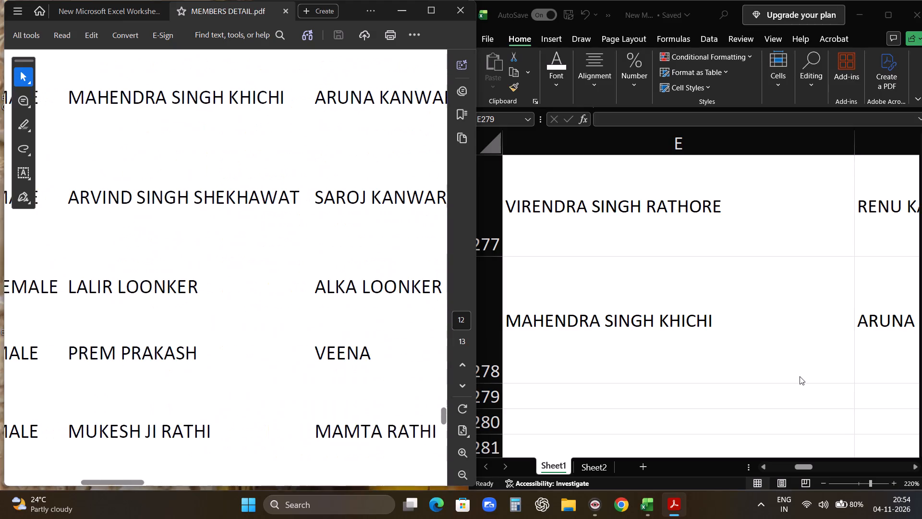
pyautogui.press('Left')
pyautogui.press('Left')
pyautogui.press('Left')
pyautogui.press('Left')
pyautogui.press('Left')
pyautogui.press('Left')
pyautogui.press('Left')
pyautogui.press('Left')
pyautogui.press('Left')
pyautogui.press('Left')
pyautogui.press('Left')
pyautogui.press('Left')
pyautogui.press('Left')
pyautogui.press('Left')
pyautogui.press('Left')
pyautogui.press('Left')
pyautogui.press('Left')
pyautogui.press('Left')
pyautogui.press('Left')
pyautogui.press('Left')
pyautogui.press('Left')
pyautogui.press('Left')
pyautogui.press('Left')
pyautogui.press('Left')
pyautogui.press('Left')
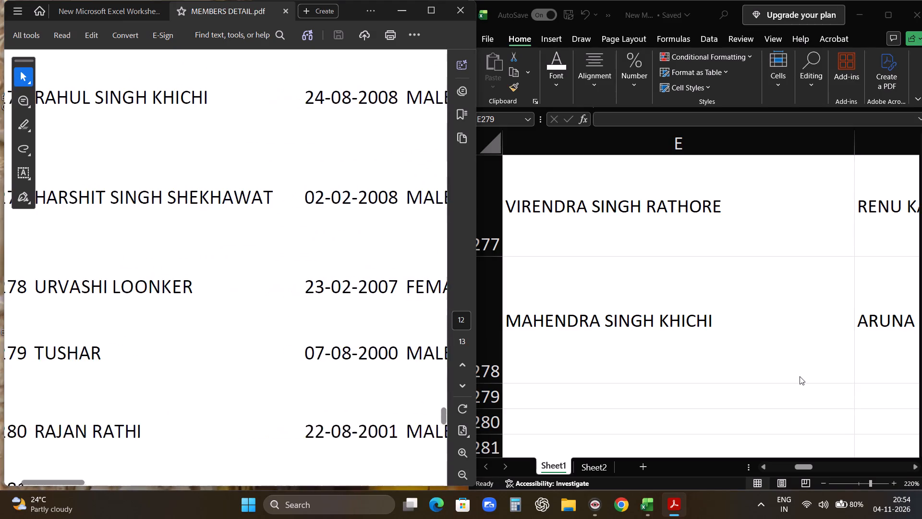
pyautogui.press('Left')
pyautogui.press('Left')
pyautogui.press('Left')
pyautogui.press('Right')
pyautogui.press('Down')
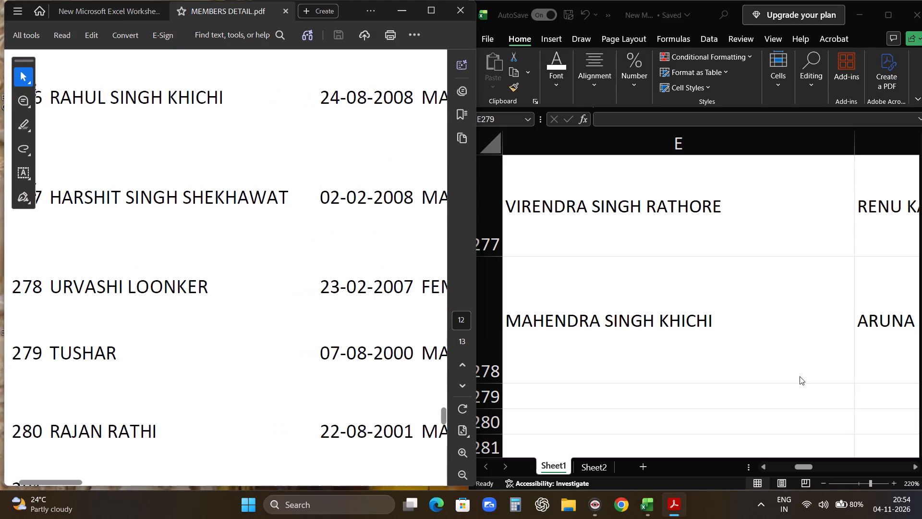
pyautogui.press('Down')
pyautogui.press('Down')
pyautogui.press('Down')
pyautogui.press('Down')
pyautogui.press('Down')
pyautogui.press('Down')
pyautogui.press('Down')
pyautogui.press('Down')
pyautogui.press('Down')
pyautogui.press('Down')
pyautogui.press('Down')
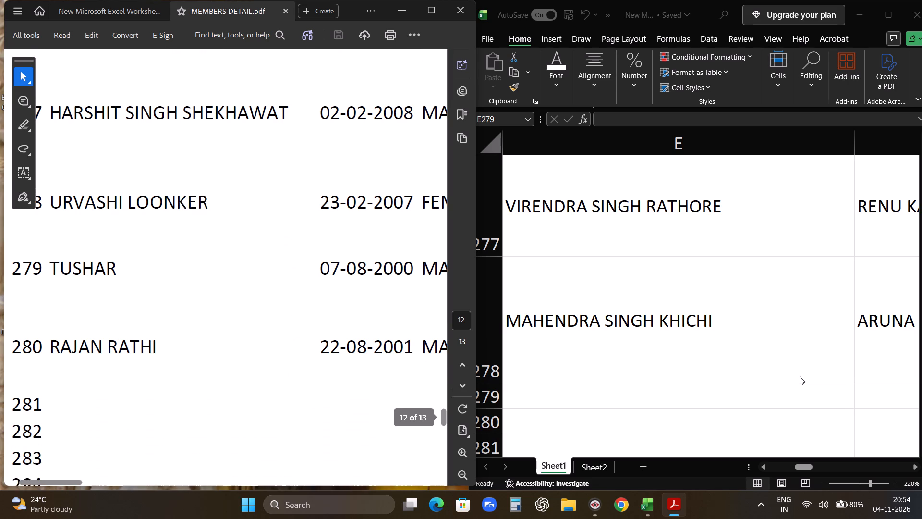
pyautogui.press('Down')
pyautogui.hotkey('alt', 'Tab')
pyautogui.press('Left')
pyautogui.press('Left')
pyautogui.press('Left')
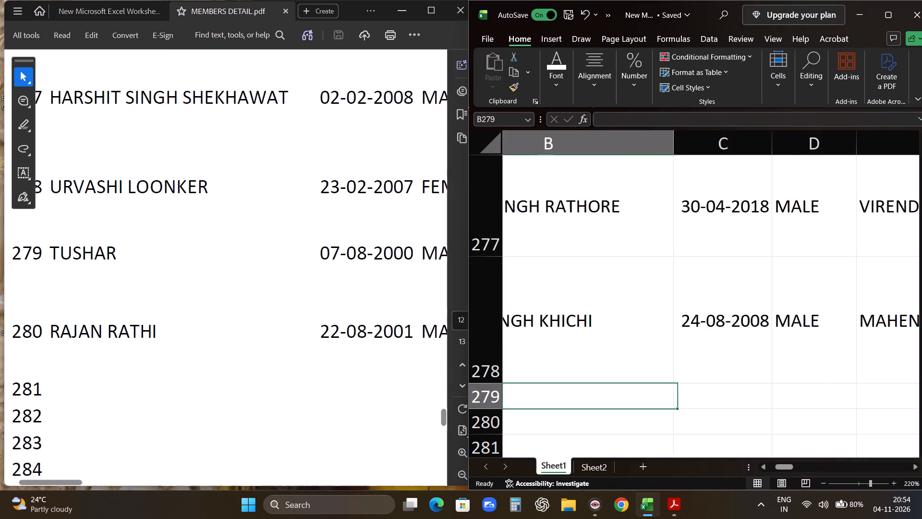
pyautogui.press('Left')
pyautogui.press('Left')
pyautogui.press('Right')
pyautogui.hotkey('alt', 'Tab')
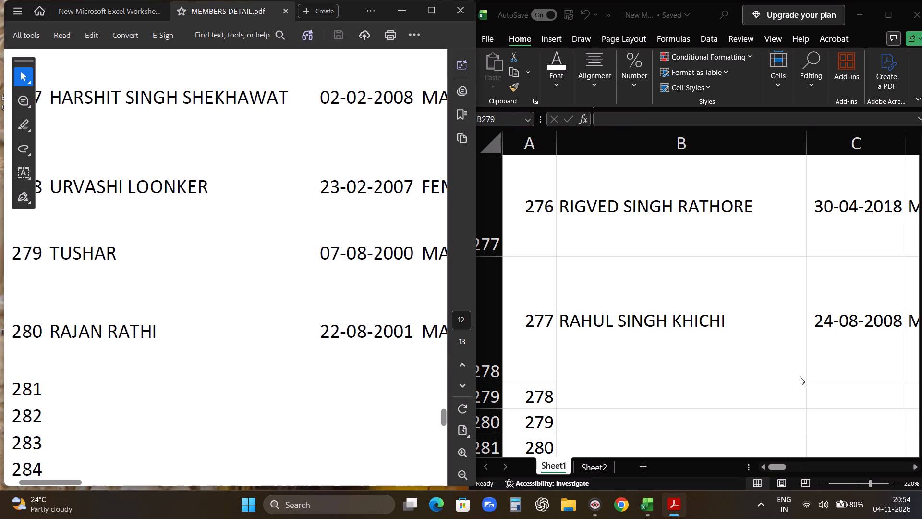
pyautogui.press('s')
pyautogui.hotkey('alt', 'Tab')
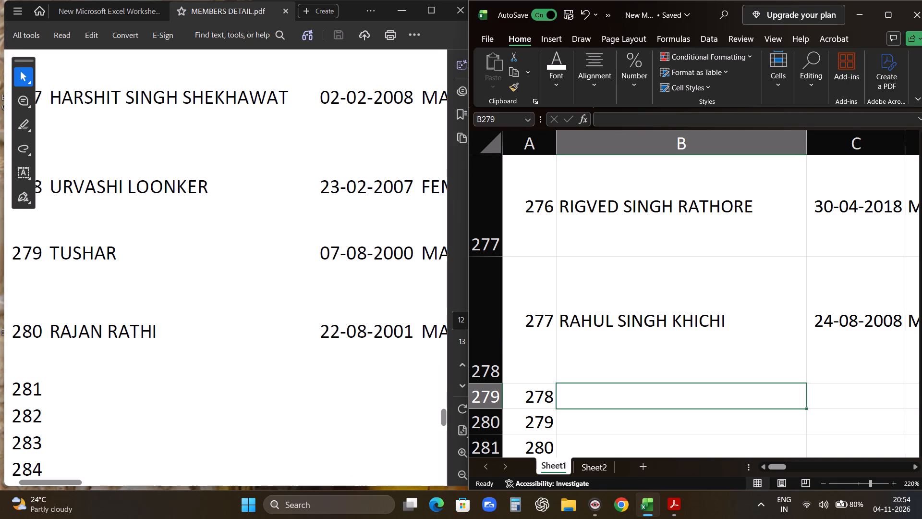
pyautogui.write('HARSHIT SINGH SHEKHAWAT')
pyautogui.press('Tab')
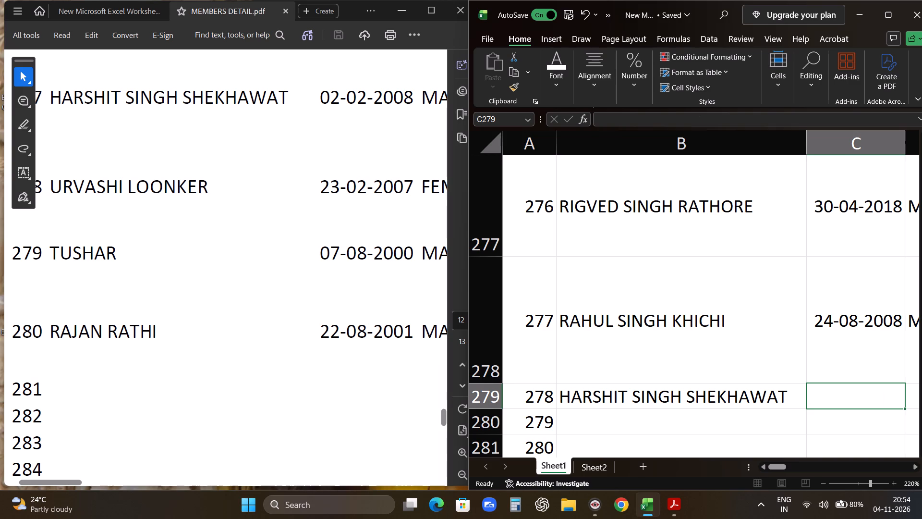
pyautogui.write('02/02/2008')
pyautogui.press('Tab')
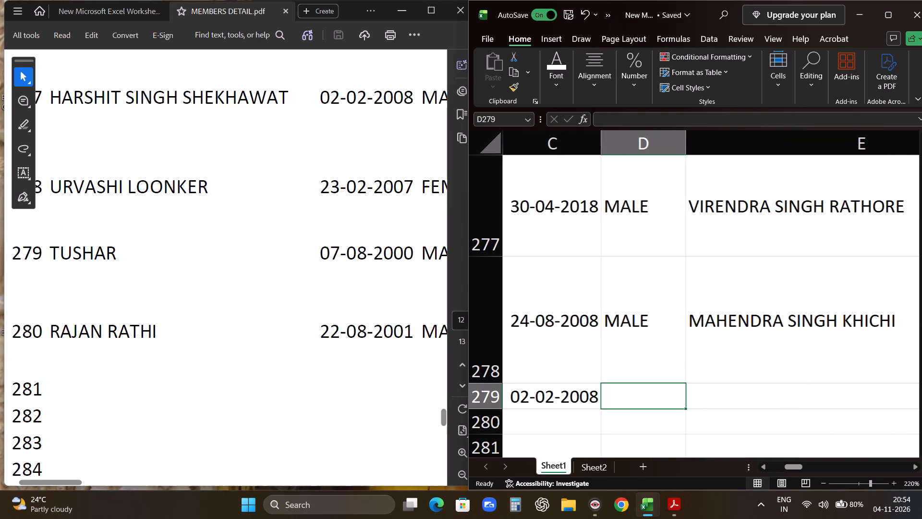
# Enter record 277's gender, MALE, in cell D279 of Sheet1.
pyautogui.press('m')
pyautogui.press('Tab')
# Look up record 277's parents in the MEMBERS DETAIL PDF and enter the father's name in E279 and mother's name in F279 of Sheet1.
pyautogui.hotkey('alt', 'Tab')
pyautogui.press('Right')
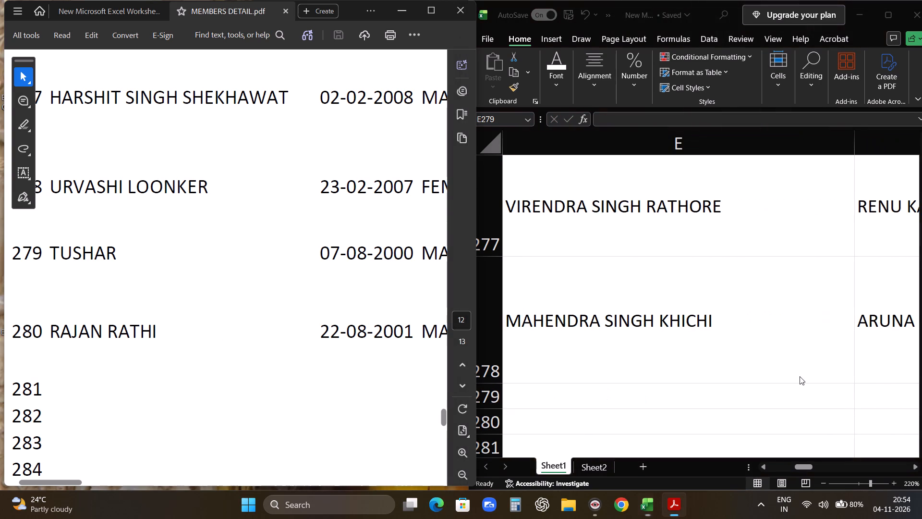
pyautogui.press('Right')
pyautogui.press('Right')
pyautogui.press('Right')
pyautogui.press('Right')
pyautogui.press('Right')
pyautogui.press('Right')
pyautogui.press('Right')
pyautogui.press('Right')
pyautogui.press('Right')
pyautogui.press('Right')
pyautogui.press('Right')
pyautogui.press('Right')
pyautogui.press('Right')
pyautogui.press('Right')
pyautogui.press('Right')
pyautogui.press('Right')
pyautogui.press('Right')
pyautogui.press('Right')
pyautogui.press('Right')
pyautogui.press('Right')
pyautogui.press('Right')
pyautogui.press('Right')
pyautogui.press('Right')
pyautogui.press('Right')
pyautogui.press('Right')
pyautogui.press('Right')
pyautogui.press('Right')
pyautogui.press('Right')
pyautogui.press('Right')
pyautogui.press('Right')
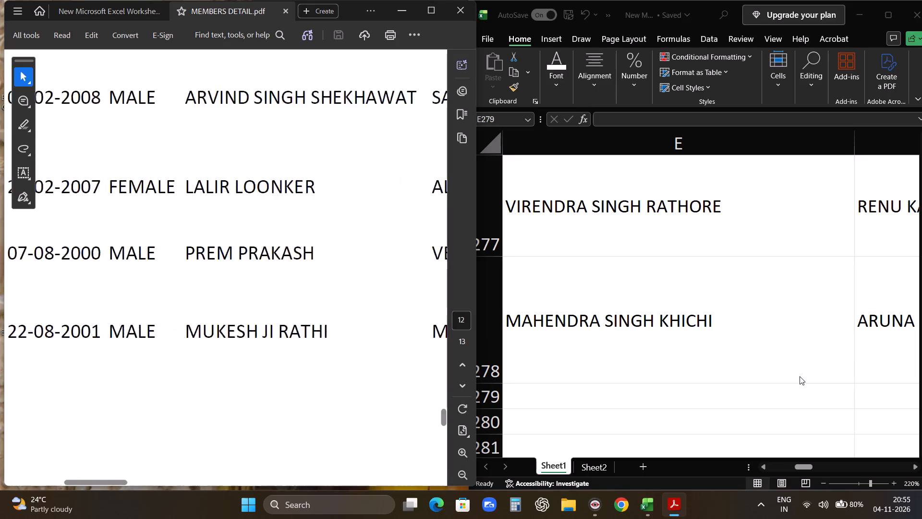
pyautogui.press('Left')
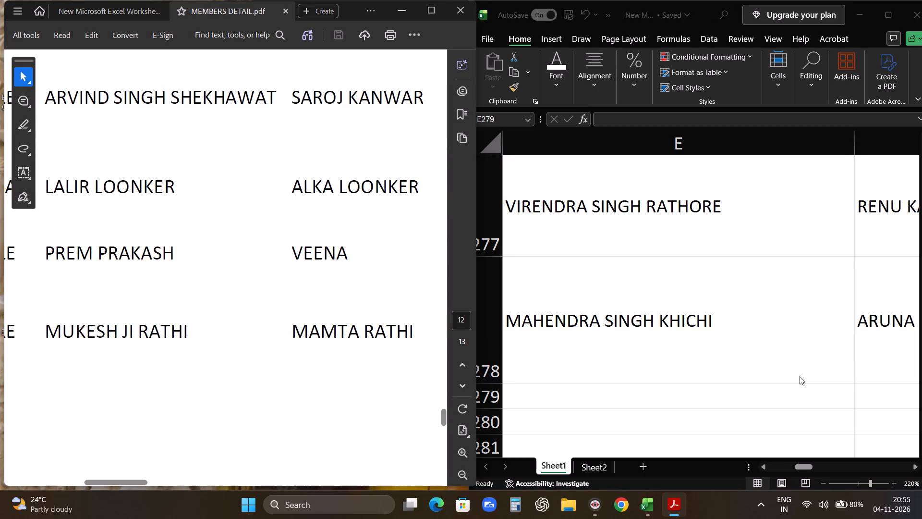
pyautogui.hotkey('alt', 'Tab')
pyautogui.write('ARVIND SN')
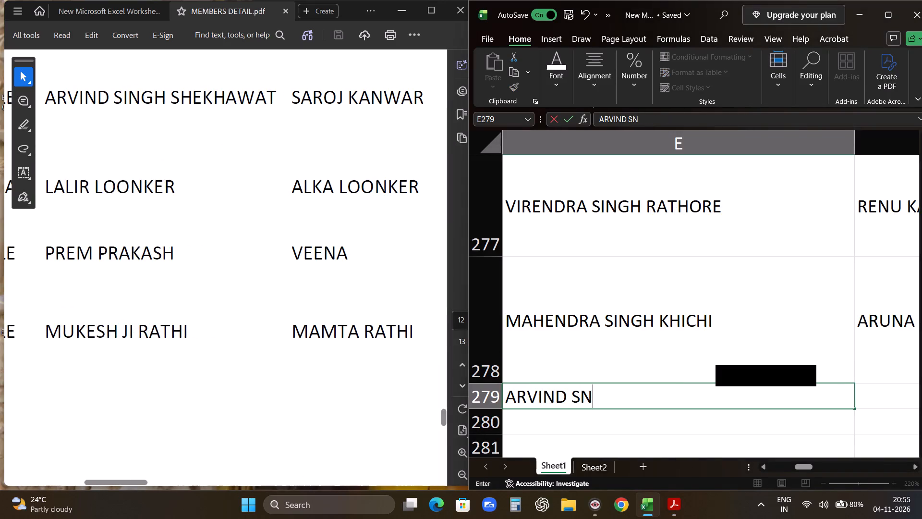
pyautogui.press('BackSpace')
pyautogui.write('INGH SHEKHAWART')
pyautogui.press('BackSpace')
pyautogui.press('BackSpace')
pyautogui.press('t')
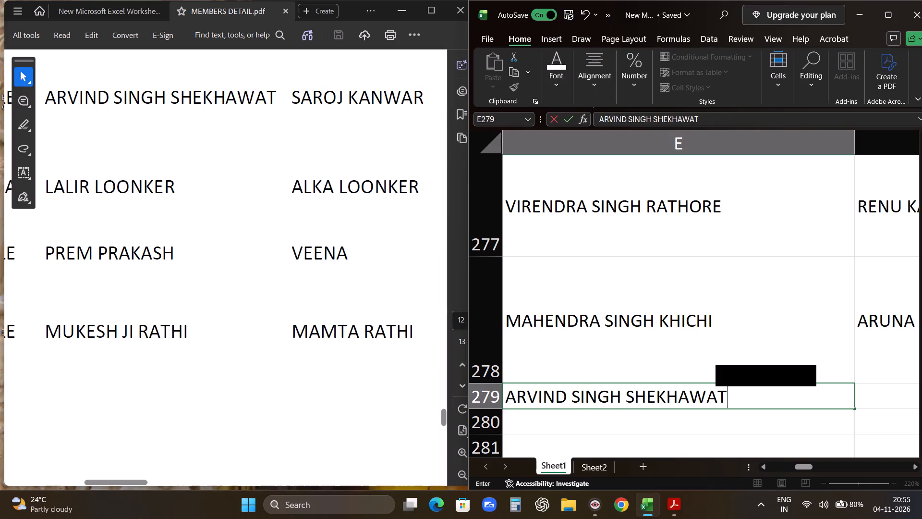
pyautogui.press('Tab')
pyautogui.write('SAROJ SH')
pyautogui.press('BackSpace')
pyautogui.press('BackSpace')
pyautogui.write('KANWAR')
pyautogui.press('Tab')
# Look up record 277's address in the MEMBERS DETAIL PDF and enter it in cell G279 of Sheet1.
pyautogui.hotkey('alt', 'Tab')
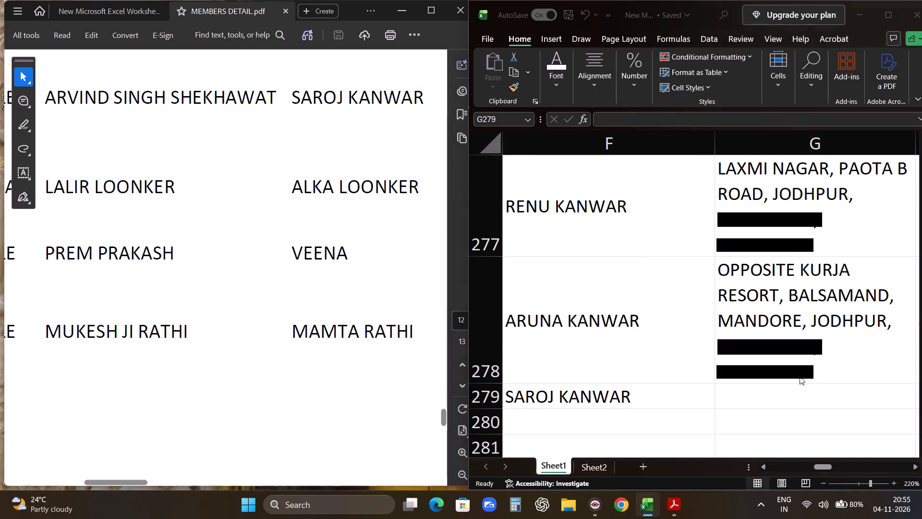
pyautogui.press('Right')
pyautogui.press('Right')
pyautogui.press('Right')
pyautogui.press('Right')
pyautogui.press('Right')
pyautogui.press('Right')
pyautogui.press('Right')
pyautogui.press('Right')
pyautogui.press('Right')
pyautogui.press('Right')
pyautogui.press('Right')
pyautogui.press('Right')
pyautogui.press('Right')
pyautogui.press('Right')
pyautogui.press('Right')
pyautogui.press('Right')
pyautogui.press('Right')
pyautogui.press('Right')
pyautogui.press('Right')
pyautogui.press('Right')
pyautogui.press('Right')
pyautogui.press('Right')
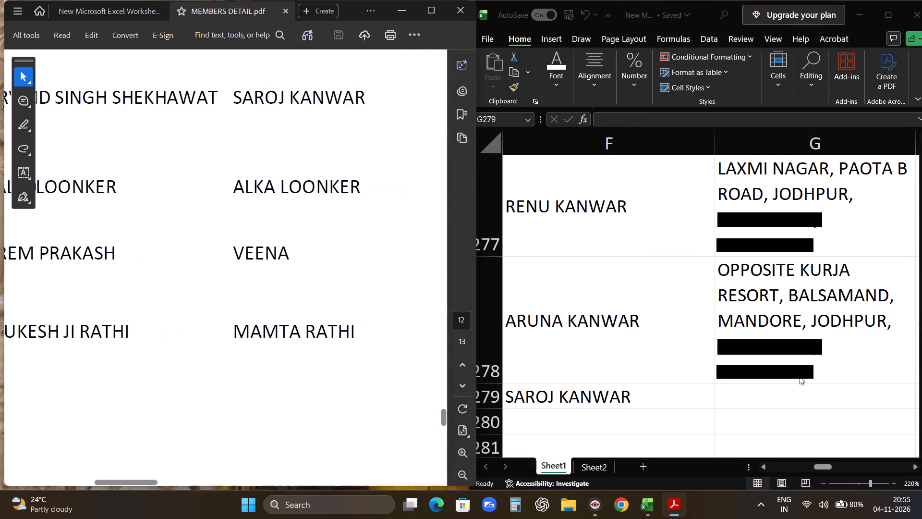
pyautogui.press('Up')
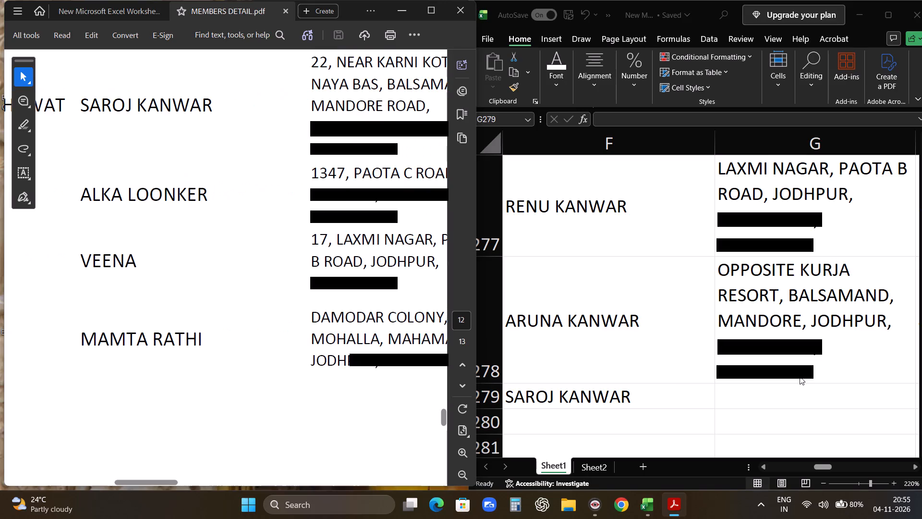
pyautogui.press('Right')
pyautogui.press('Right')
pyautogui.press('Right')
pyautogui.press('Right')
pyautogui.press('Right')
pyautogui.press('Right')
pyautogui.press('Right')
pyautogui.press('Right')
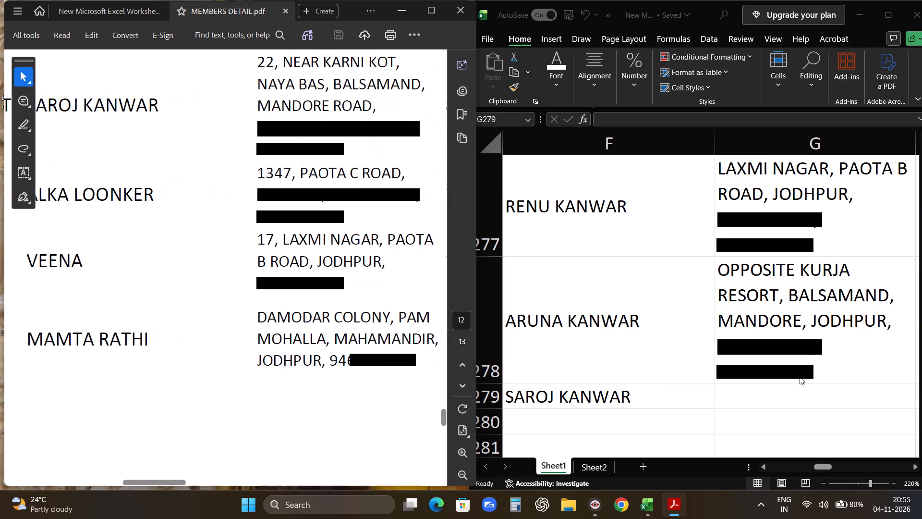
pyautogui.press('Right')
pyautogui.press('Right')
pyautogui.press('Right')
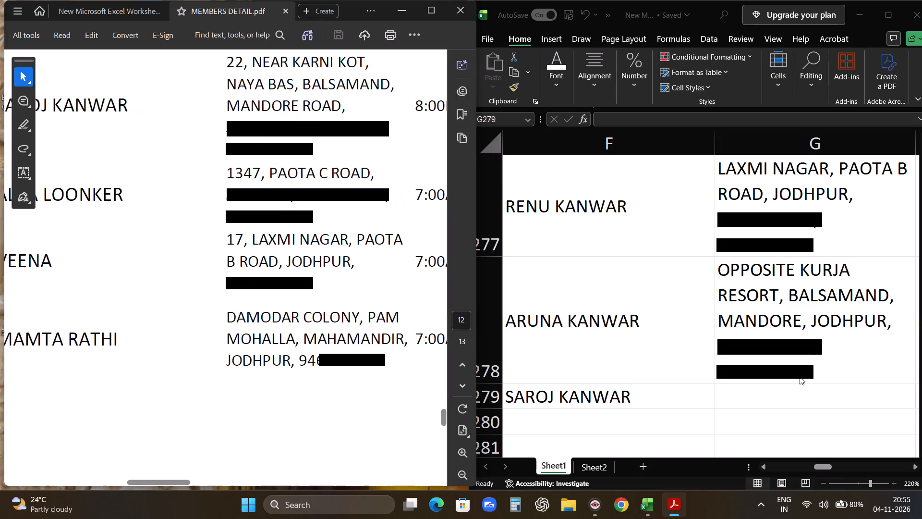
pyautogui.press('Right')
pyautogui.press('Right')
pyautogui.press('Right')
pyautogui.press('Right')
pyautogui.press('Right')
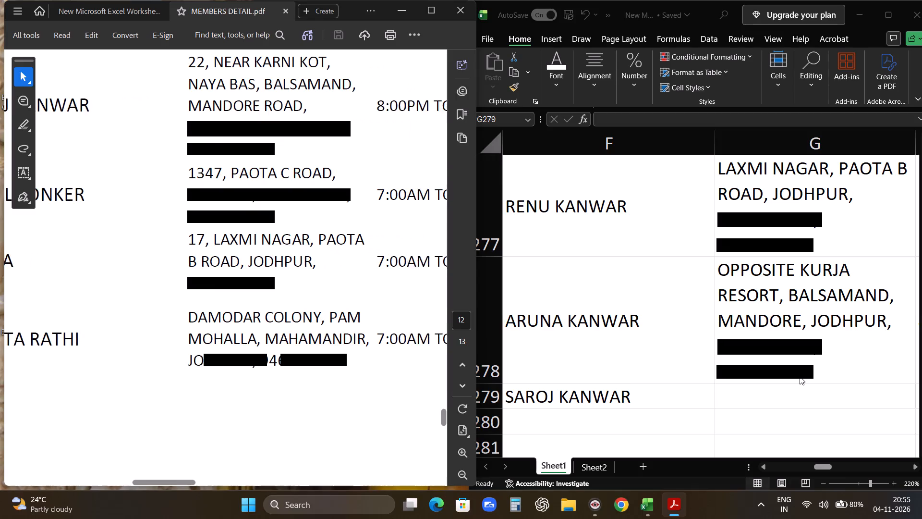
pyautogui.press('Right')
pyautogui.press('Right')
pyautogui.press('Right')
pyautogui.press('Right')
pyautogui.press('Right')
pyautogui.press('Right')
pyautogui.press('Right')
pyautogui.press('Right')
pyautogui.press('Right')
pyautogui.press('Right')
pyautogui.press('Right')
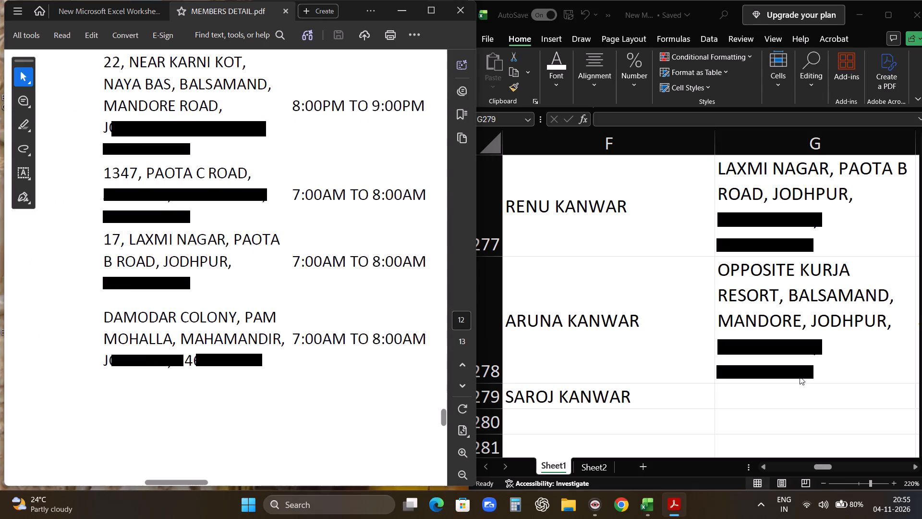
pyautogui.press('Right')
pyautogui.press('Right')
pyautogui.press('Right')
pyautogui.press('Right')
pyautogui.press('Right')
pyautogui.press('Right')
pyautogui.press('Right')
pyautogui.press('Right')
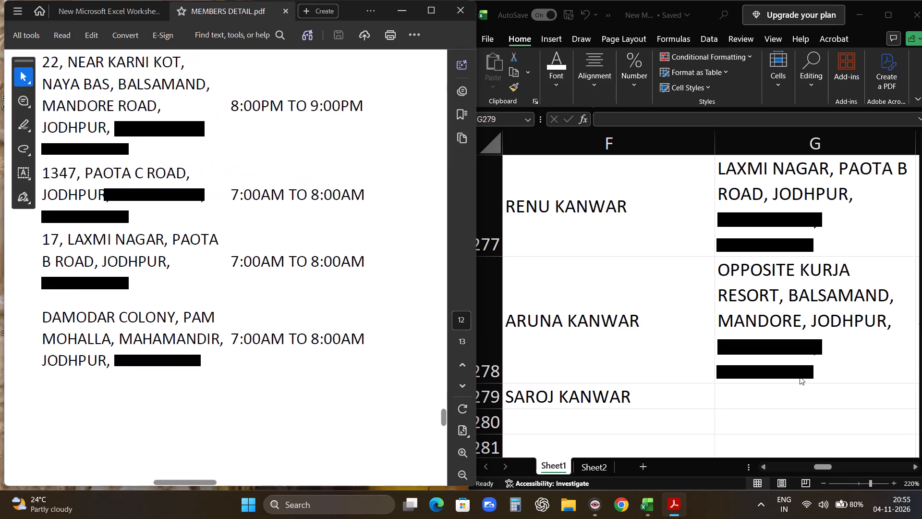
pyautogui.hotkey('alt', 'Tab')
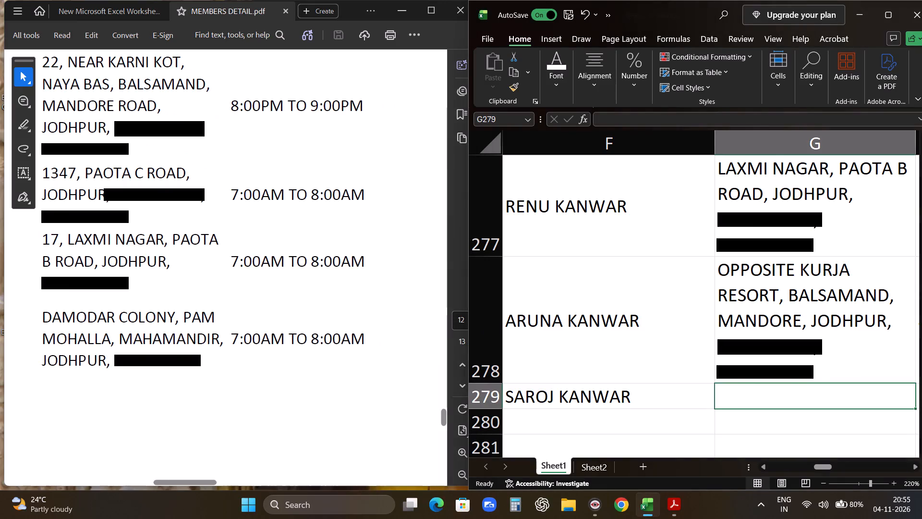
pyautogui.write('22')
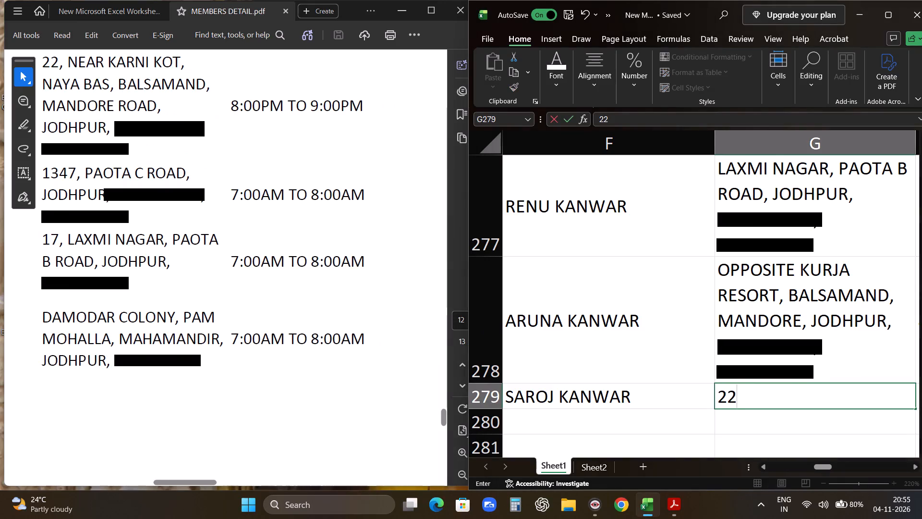
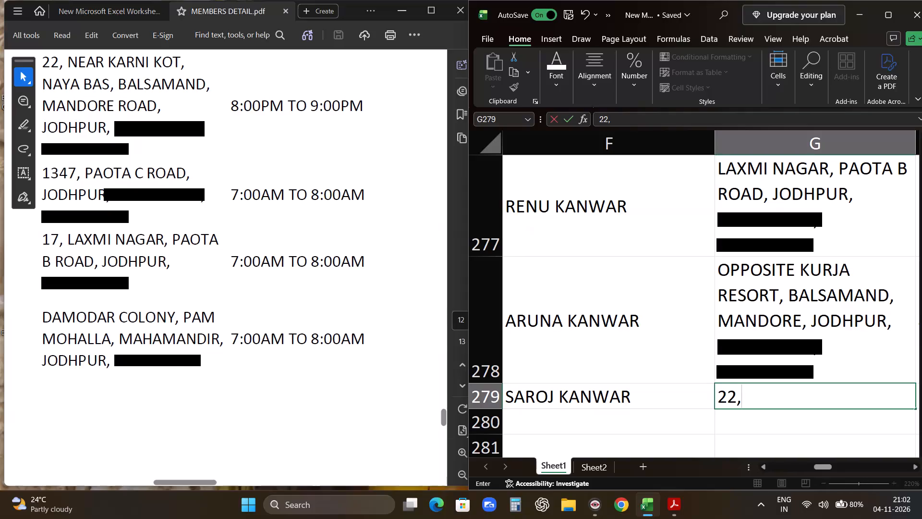
# Continue record 277's address entry in cell G279, copying the remaining address text and the number following it from the MEMBERS DETAIL PDF.
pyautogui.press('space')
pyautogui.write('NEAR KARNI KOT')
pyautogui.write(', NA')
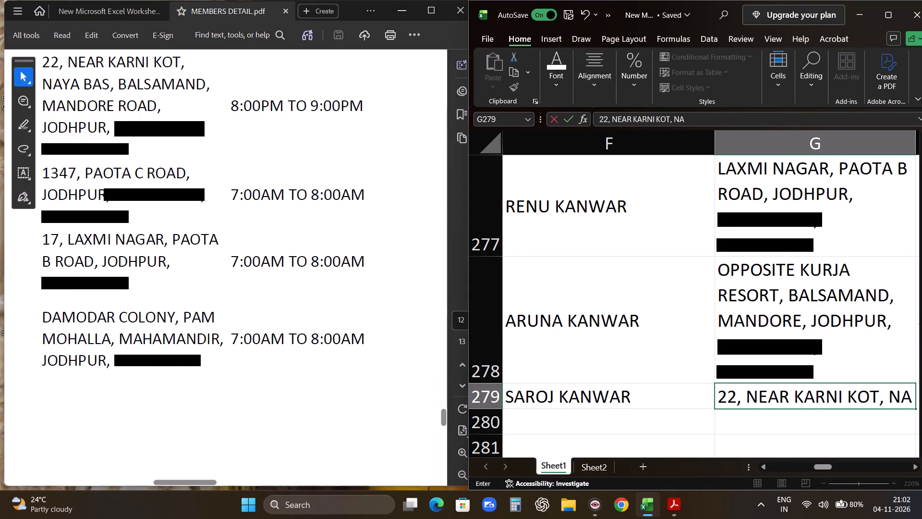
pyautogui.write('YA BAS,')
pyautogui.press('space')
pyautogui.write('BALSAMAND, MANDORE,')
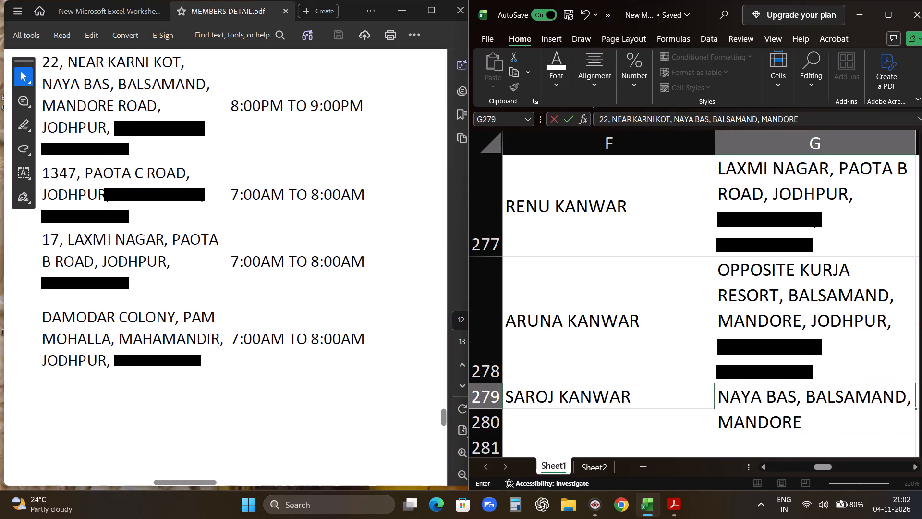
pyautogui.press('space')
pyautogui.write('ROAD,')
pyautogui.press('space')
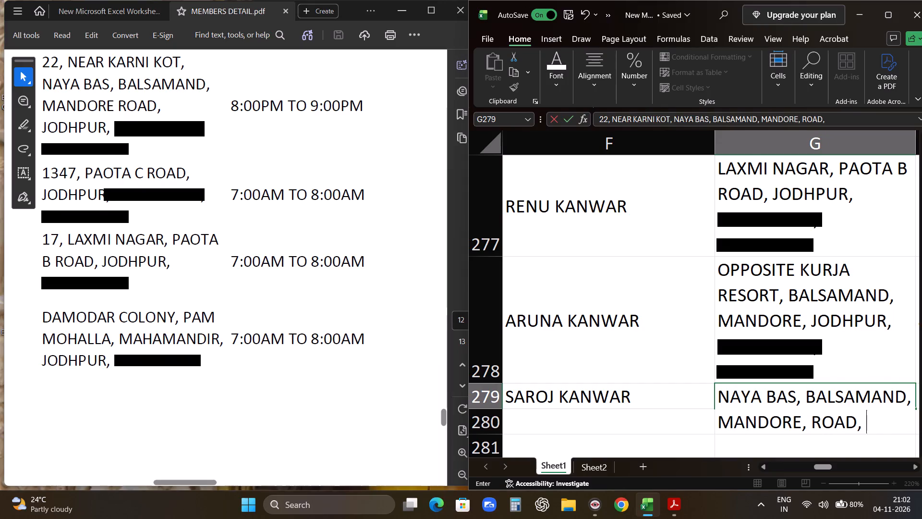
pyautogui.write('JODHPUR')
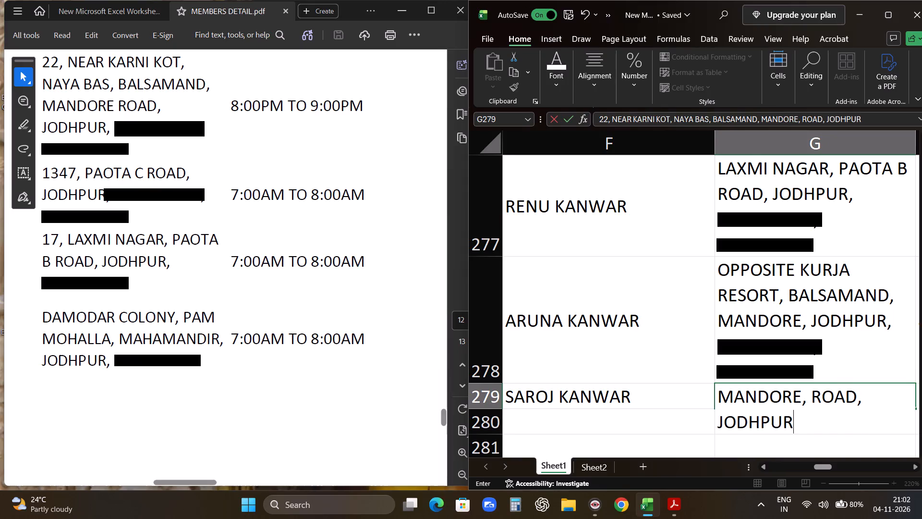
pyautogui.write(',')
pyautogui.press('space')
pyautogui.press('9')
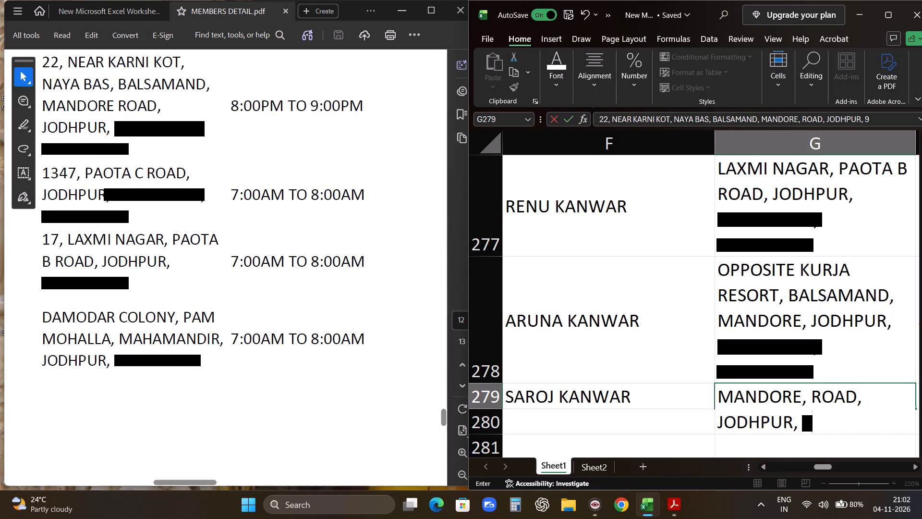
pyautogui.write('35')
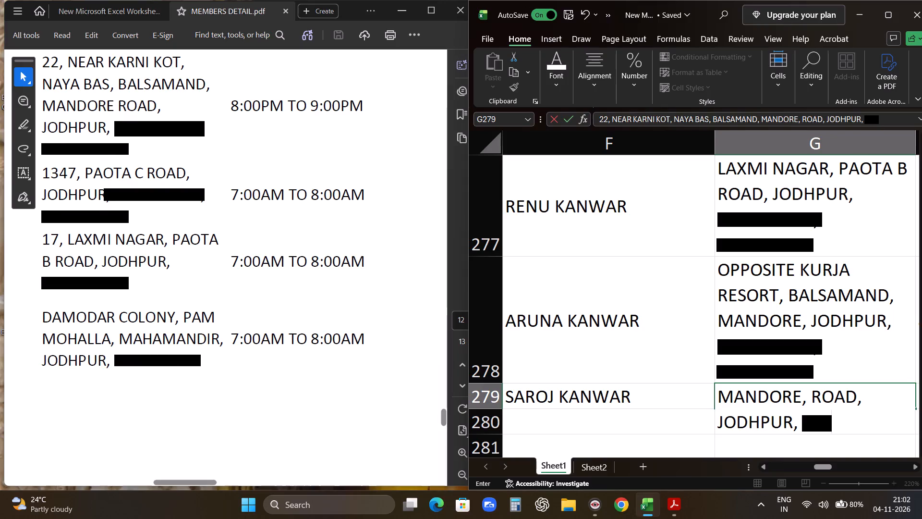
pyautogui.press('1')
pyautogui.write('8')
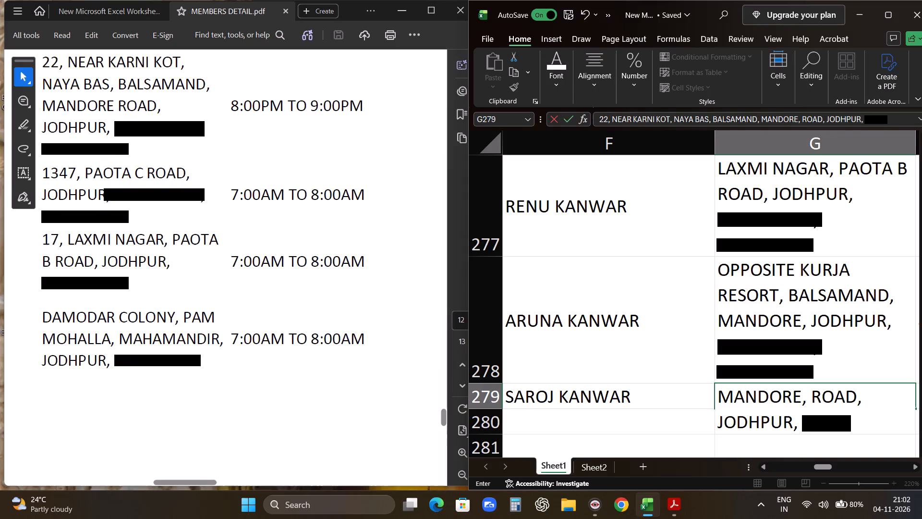
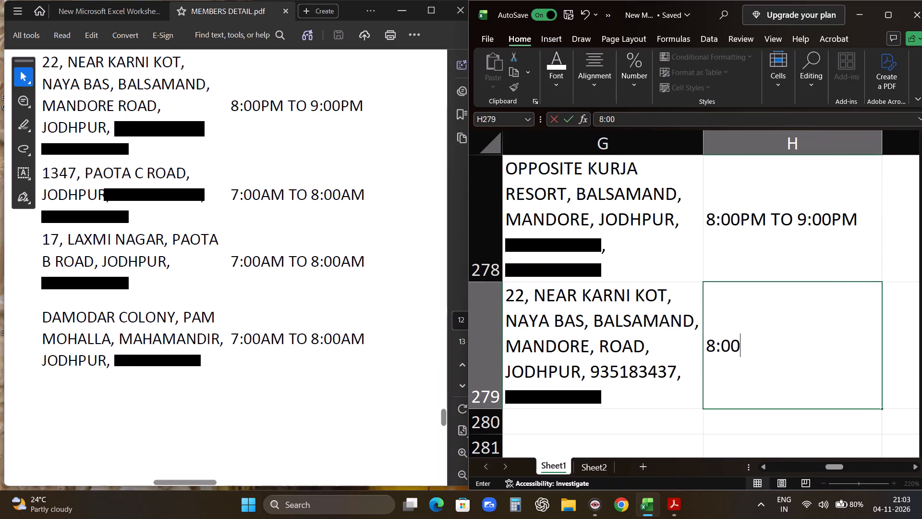
# Complete record 277's timing entry in cell H279 as 8:00PM TO 9:00PM.
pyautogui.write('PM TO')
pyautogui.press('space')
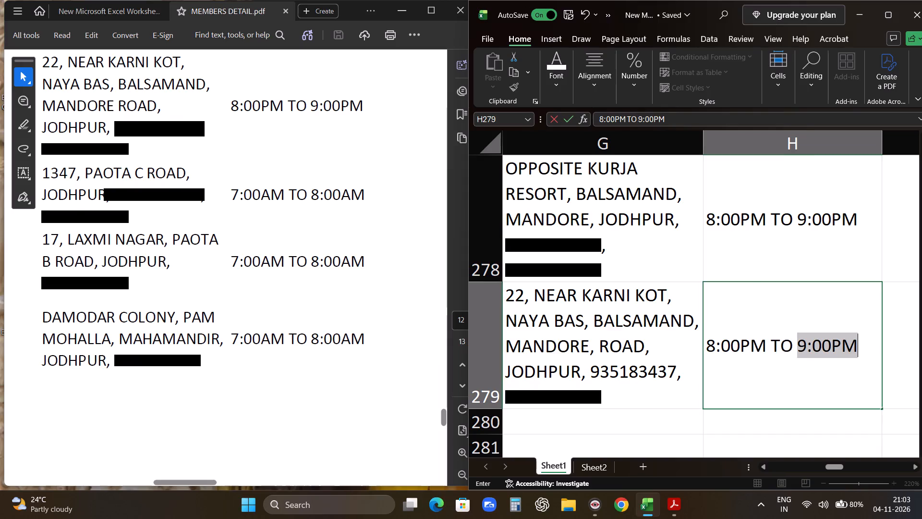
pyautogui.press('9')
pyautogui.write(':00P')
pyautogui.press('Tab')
# Switch to the MEMBERS DETAIL PDF and look up record 277's ID number in the column after the timings, for cell I279.
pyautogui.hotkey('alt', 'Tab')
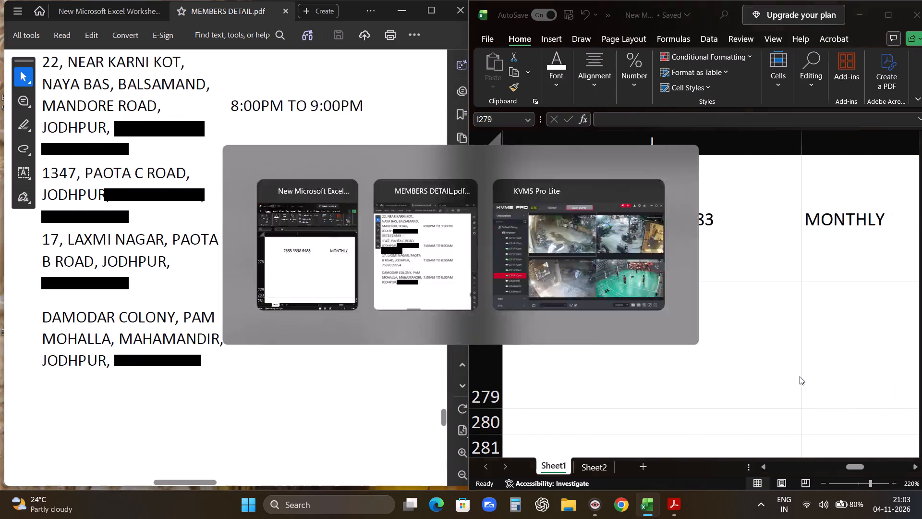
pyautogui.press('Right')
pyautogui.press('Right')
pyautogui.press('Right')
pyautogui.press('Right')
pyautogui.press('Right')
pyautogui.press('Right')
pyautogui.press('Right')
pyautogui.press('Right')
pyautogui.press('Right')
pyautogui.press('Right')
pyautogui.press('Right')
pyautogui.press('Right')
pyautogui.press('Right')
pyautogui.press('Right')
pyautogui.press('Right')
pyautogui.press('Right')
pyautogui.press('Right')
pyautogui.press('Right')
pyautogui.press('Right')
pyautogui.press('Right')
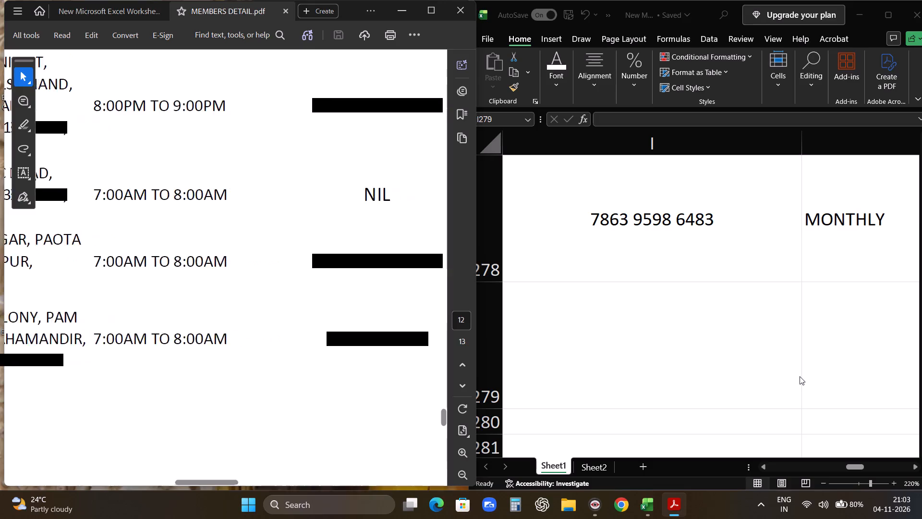
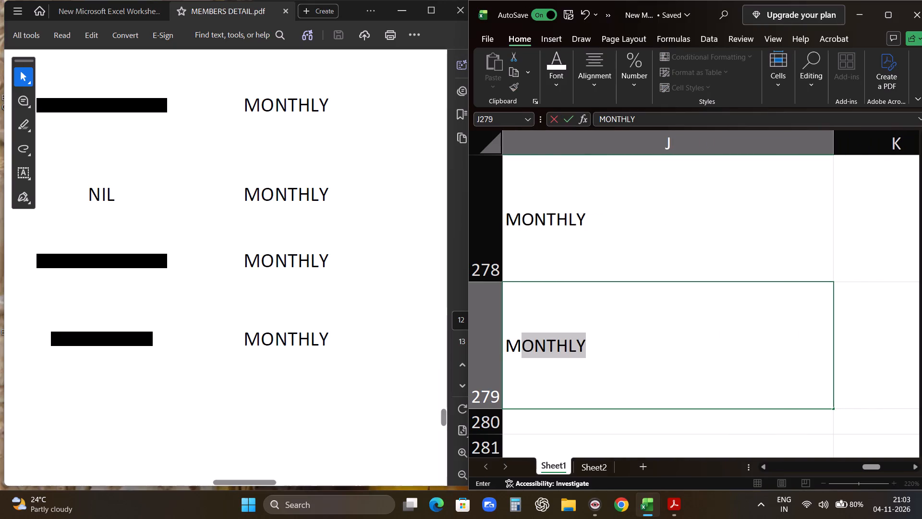
# Complete record 277's membership plan entry in cell J279 as MONTHLY.
pyautogui.write('ONTHLY')
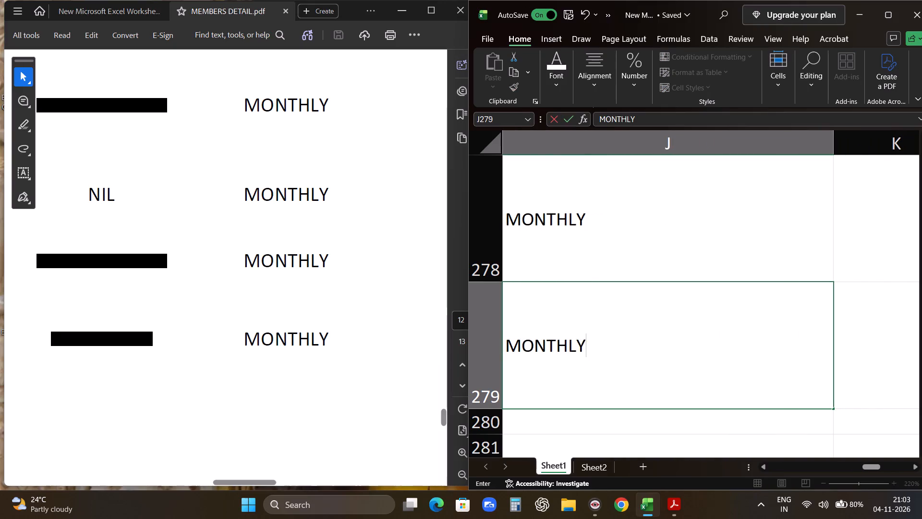
pyautogui.press('Tab')
# Find record 277's fee in the MEMBERS DETAIL PDF and enter 2000 in cell K279 of Sheet1.
pyautogui.hotkey('alt', 'Tab')
pyautogui.press('Right')
pyautogui.press('Right')
pyautogui.press('Right')
pyautogui.press('Right')
pyautogui.press('Right')
pyautogui.press('Right')
pyautogui.press('Right')
pyautogui.press('Right')
pyautogui.press('Right')
pyautogui.press('Right')
pyautogui.press('Right')
pyautogui.press('Right')
pyautogui.press('Right')
pyautogui.press('Right')
pyautogui.press('Right')
pyautogui.press('Right')
pyautogui.press('Right')
pyautogui.press('Right')
pyautogui.press('Right')
pyautogui.press('Right')
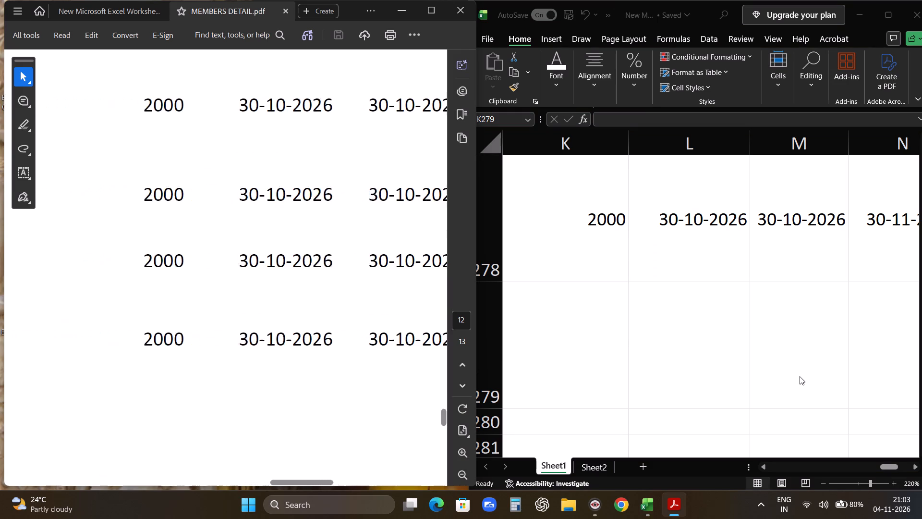
pyautogui.press('Right')
pyautogui.press('Right')
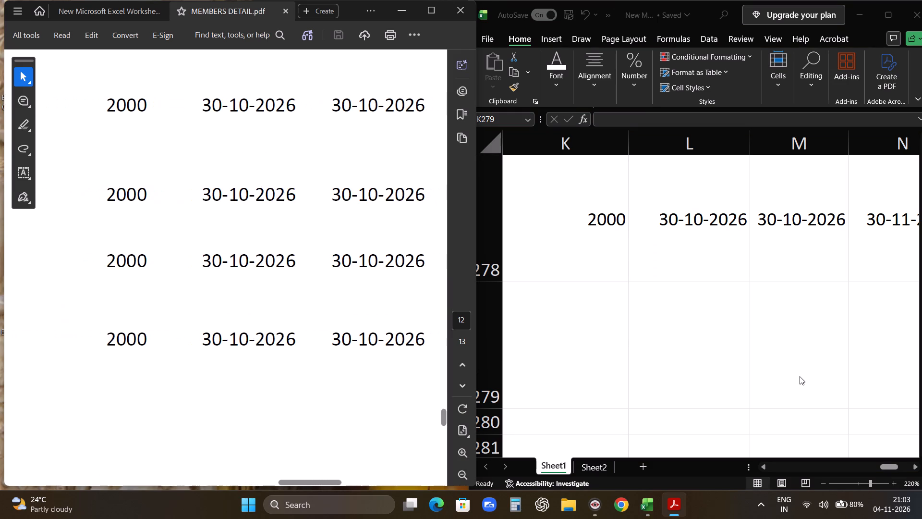
pyautogui.hotkey('alt', 'Tab')
pyautogui.hotkey('alt', 'Tab')
pyautogui.press('Right')
pyautogui.press('Right')
pyautogui.press('Right')
pyautogui.press('Right')
pyautogui.press('Right')
pyautogui.press('Right')
pyautogui.press('Right')
pyautogui.press('Right')
pyautogui.press('Right')
pyautogui.press('Right')
pyautogui.press('Right')
pyautogui.press('Right')
pyautogui.hotkey('alt', 'Tab')
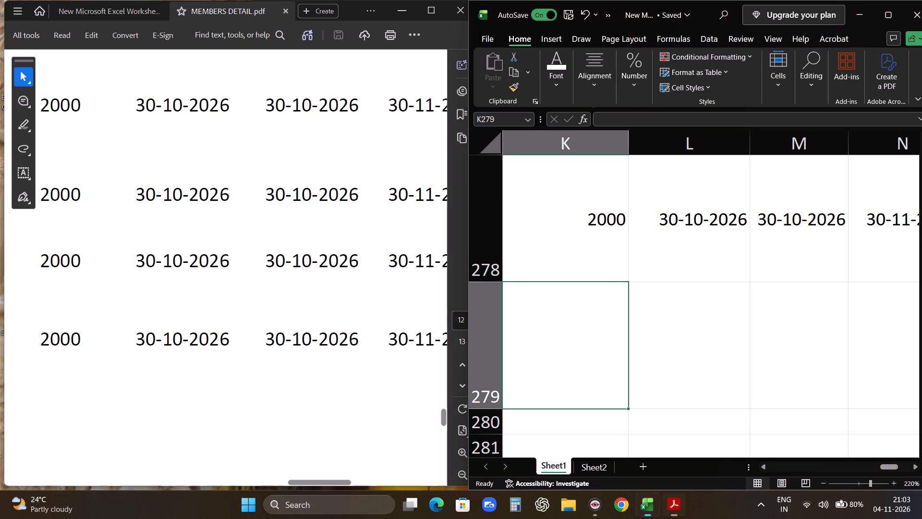
pyautogui.write('2000')
pyautogui.press('Tab')
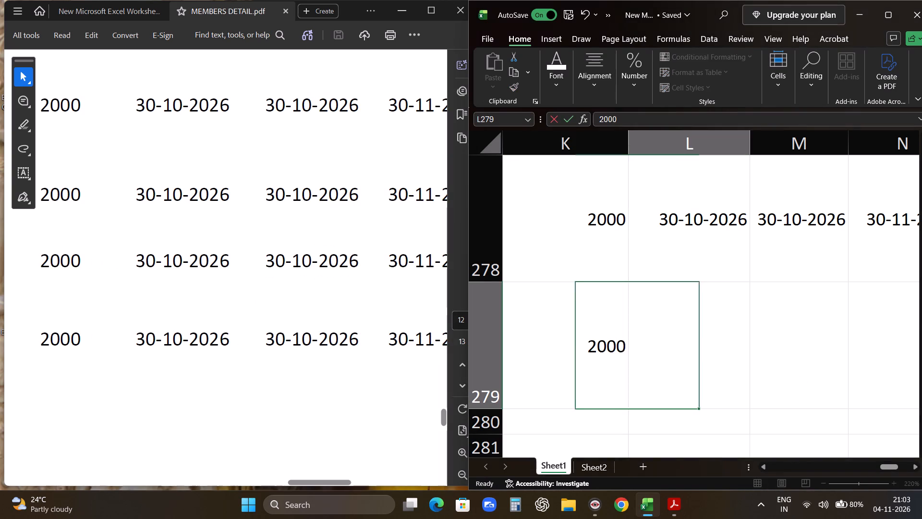
# Finish record 277 with dates 30/10/2026 in L279 and M279, 30/11/2026 in N279, and status ACTIVE in O279.
pyautogui.write('30/10/2026')
pyautogui.press('Tab')
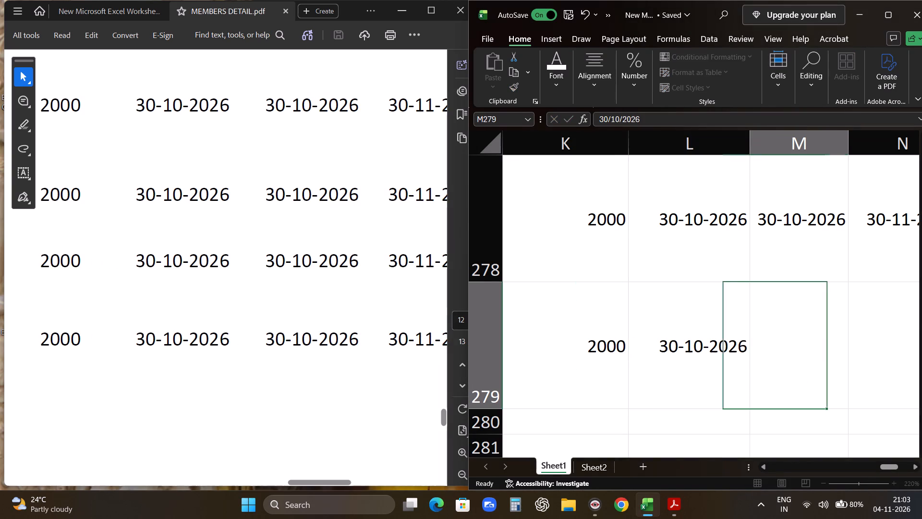
pyautogui.write('30/10/2026')
pyautogui.press('Tab')
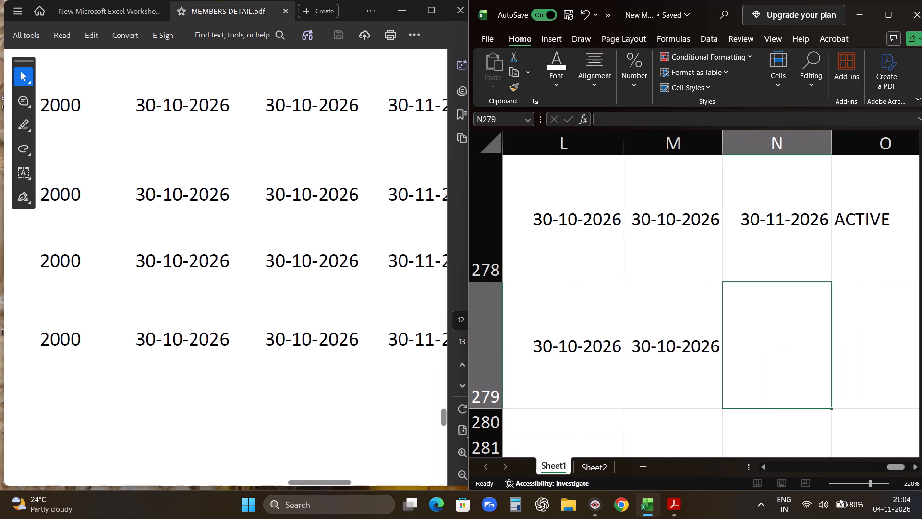
pyautogui.write('30/11/2026')
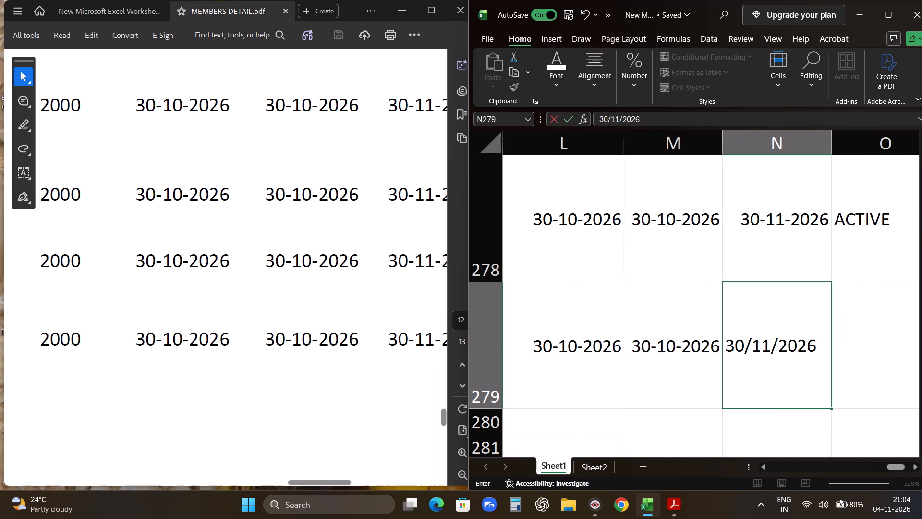
pyautogui.press('Tab')
pyautogui.press('a')
pyautogui.press('Return')
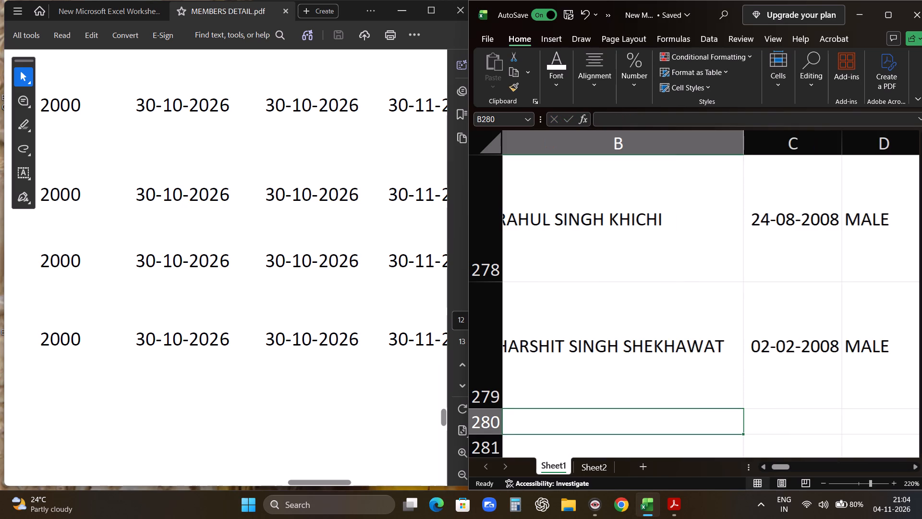
# Return to the MEMBERS DETAIL PDF and examine the address, parents' names, gender and birth date columns on page 12.
pyautogui.hotkey('alt', 'Tab')
pyautogui.press('Left')
pyautogui.press('Left')
pyautogui.press('Left')
pyautogui.press('Left')
pyautogui.press('Left')
pyautogui.press('Left')
pyautogui.press('Left')
pyautogui.press('Left')
pyautogui.press('Left')
pyautogui.press('Left')
pyautogui.press('Left')
pyautogui.press('Left')
pyautogui.press('Left')
pyautogui.press('Left')
pyautogui.press('Left')
pyautogui.press('Left')
pyautogui.press('Left')
pyautogui.press('Left')
pyautogui.press('Left')
pyautogui.press('Left')
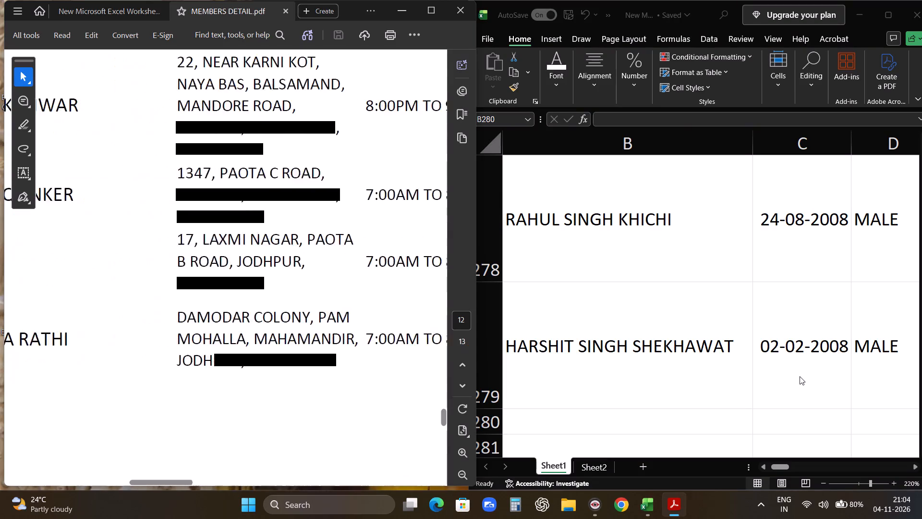
pyautogui.press('Left')
pyautogui.press('Left')
pyautogui.press('Left')
pyautogui.press('Left')
pyautogui.press('Left')
pyautogui.press('Left')
pyautogui.press('Left')
pyautogui.press('Left')
pyautogui.press('Left')
pyautogui.press('Left')
pyautogui.press('Left')
pyautogui.press('Left')
pyautogui.press('Left')
pyautogui.press('Left')
pyautogui.press('Left')
pyautogui.press('Left')
pyautogui.press('Left')
pyautogui.press('Left')
pyautogui.press('Left')
pyautogui.press('Left')
pyautogui.press('Left')
pyautogui.press('Left')
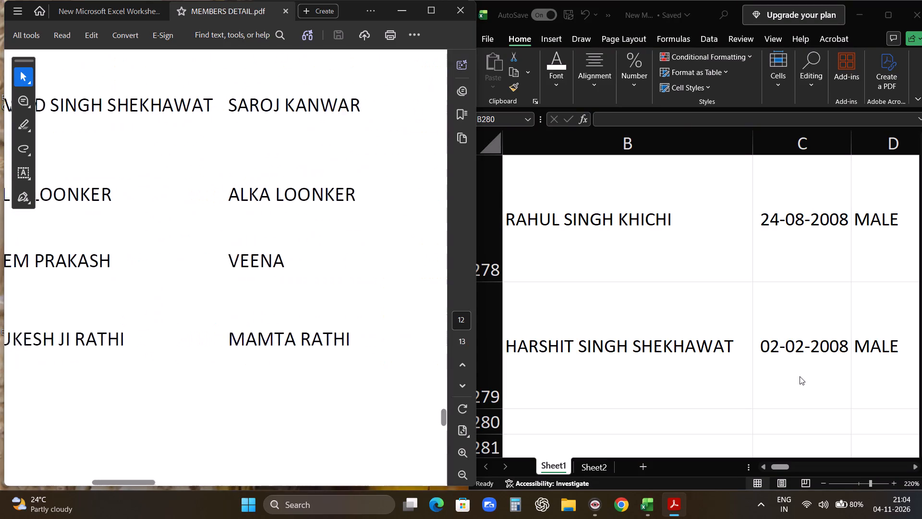
pyautogui.press('Left')
pyautogui.press('Left')
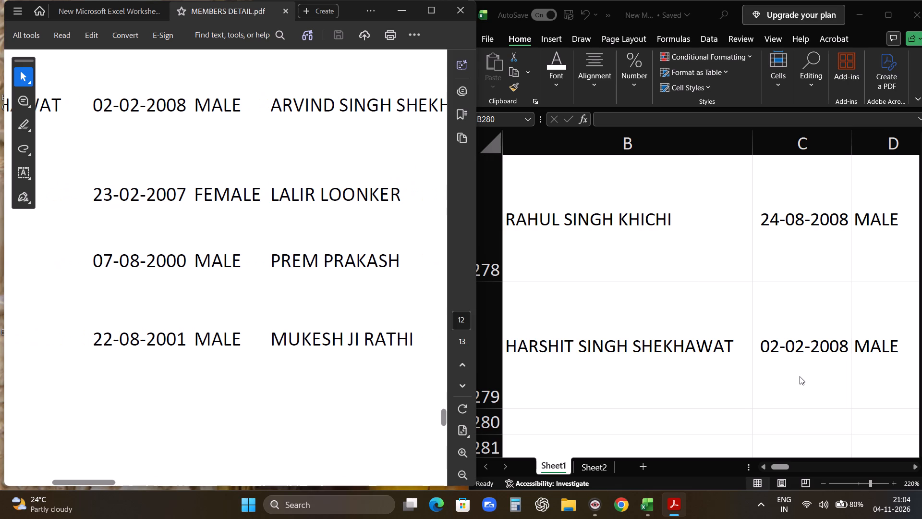
# Switch to the New Microsoft Excel Worksheet PDF and open Sheet2 in the Excel workbook.
pyautogui.hotkey('alt', 'Tab')
pyautogui.hotkey('alt', 'Tab')
pyautogui.hotkey('alt', 'Tab')
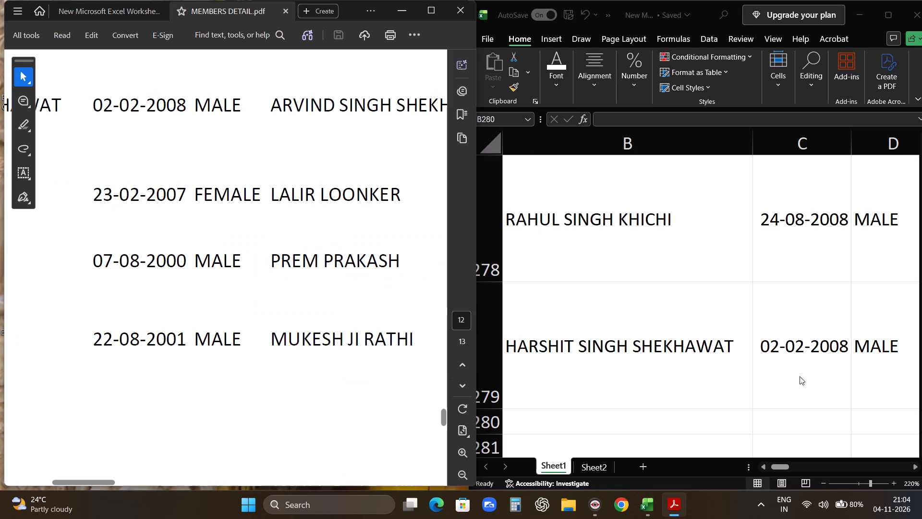
pyautogui.hotkey('alt', 'Tab')
pyautogui.hotkey('alt', 'Tab')
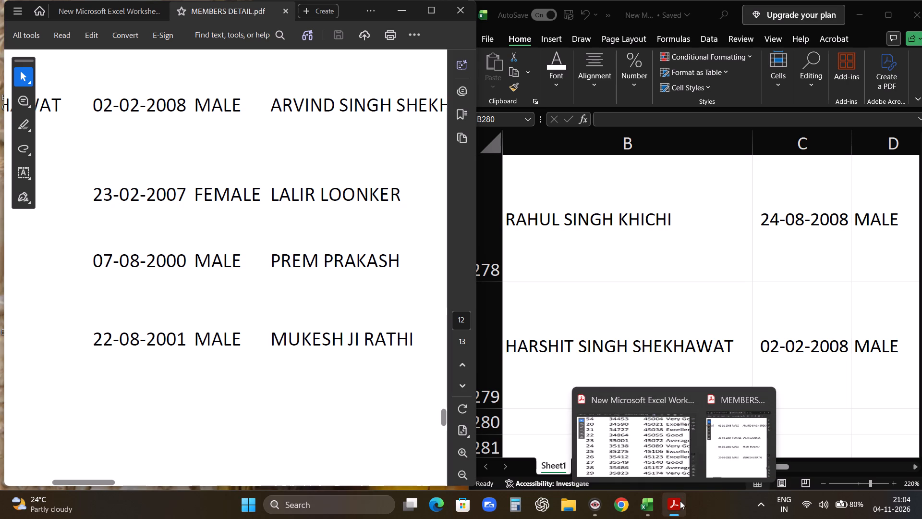
pyautogui.click(653, 434)
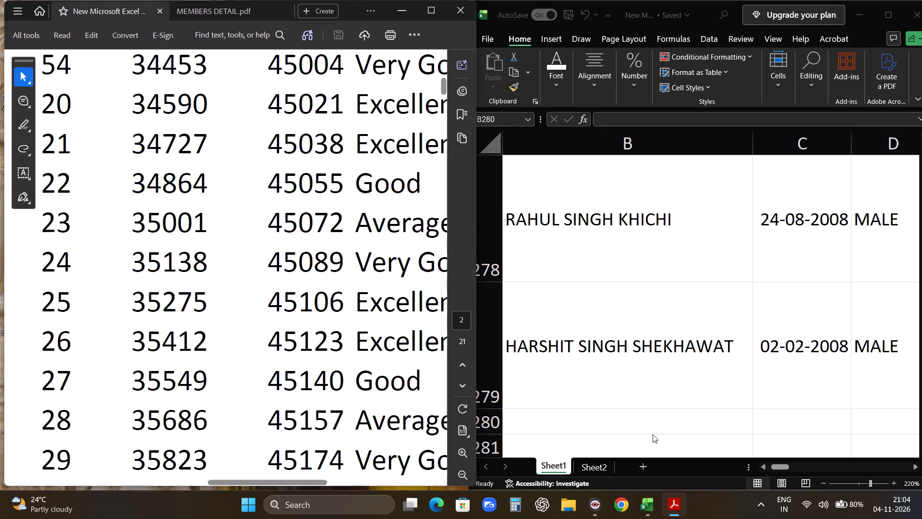
pyautogui.click(607, 462)
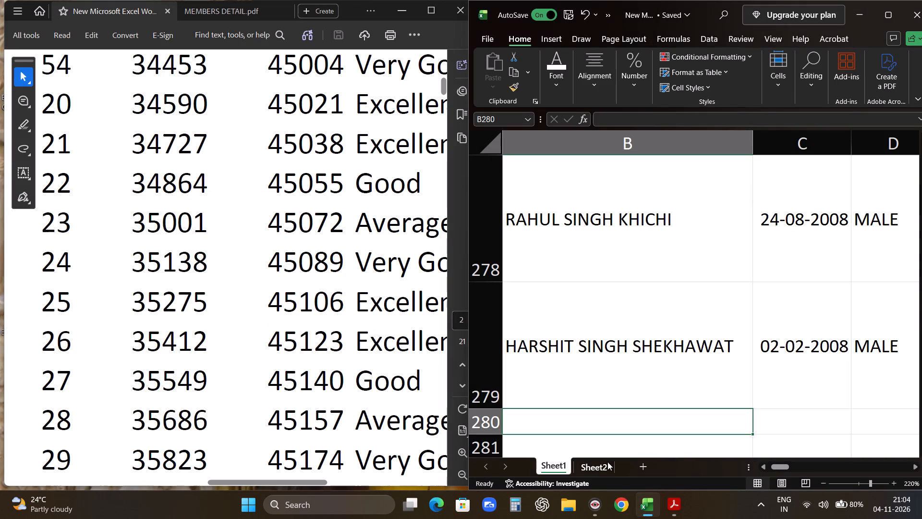
pyautogui.click(604, 470)
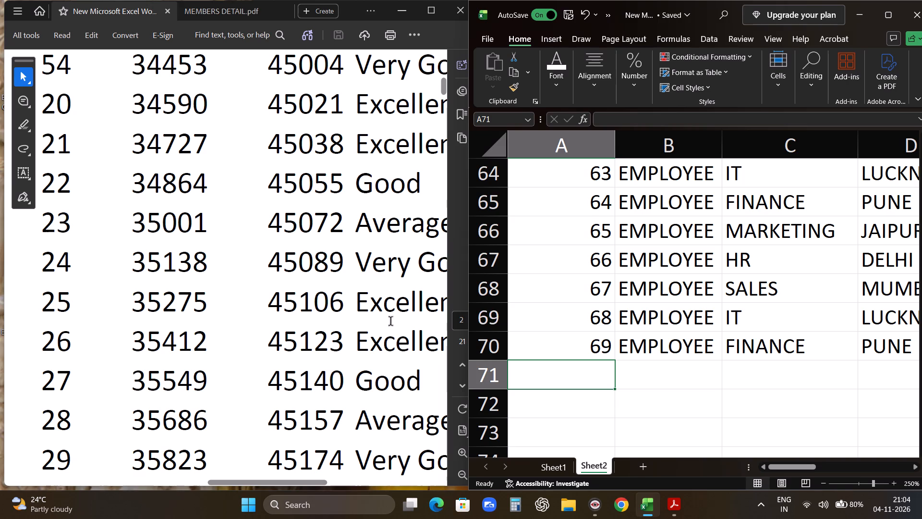
# Find record 70 in the New Microsoft Excel Worksheet PDF and enter 70, EMPLOYEE, MARKETING and JAIPUR in cells A71 to D71 of Sheet2.
pyautogui.click(244, 324)
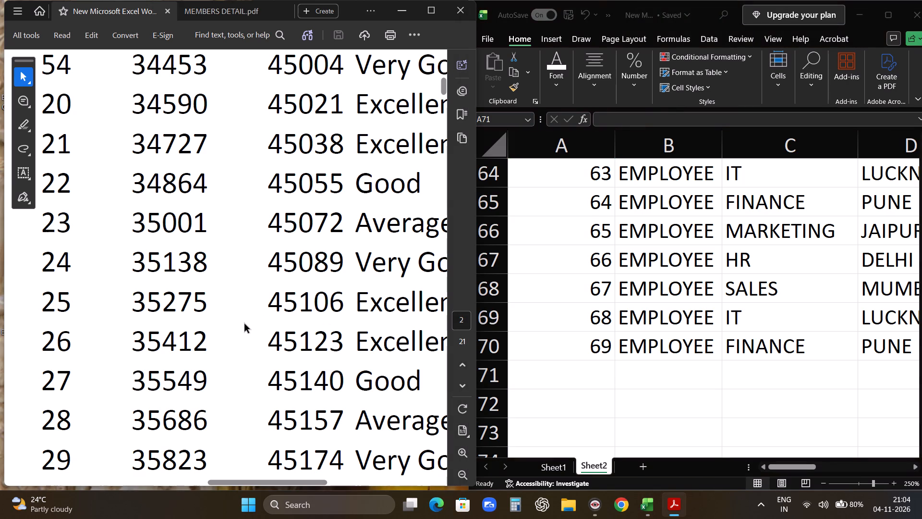
pyautogui.press('Left')
pyautogui.press('Left')
pyautogui.press('Left')
pyautogui.press('Left')
pyautogui.press('Left')
pyautogui.press('Left')
pyautogui.press('Left')
pyautogui.press('Left')
pyautogui.press('Left')
pyautogui.press('Left')
pyautogui.press('Left')
pyautogui.press('Left')
pyautogui.press('Left')
pyautogui.press('Left')
pyautogui.press('Left')
pyautogui.press('Left')
pyautogui.press('Left')
pyautogui.press('Left')
pyautogui.press('Left')
pyautogui.press('Left')
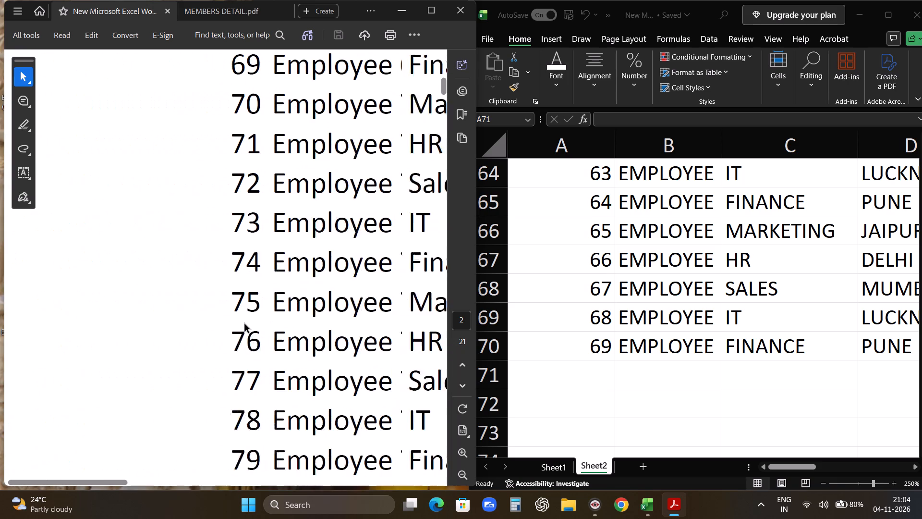
pyautogui.press('Right')
pyautogui.press('Right')
pyautogui.press('Right')
pyautogui.press('Right')
pyautogui.press('Right')
pyautogui.press('Right')
pyautogui.press('Right')
pyautogui.press('Right')
pyautogui.press('Right')
pyautogui.press('Right')
pyautogui.press('Right')
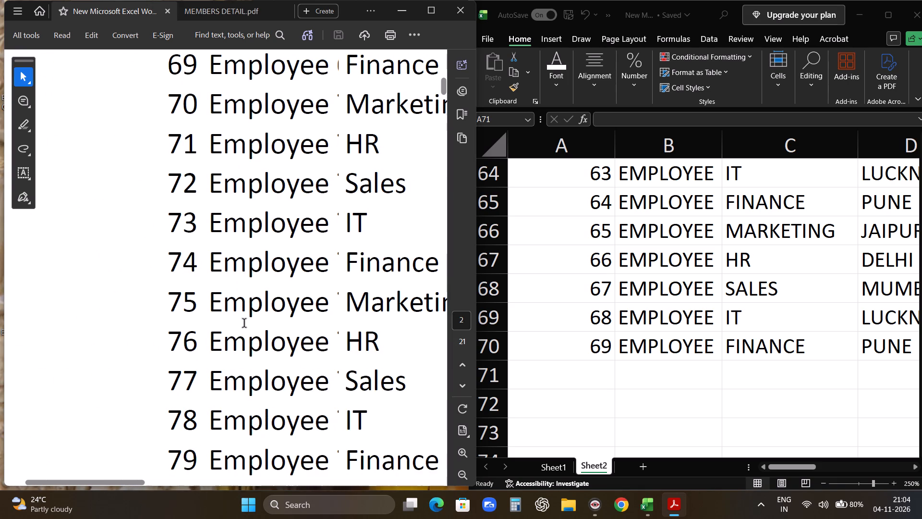
pyautogui.press('Right')
pyautogui.press('Right')
pyautogui.press('Right')
pyautogui.press('Right')
pyautogui.press('Right')
pyautogui.press('Right')
pyautogui.press('Right')
pyautogui.press('Right')
pyautogui.press('Right')
pyautogui.press('Right')
pyautogui.press('Right')
pyautogui.press('Right')
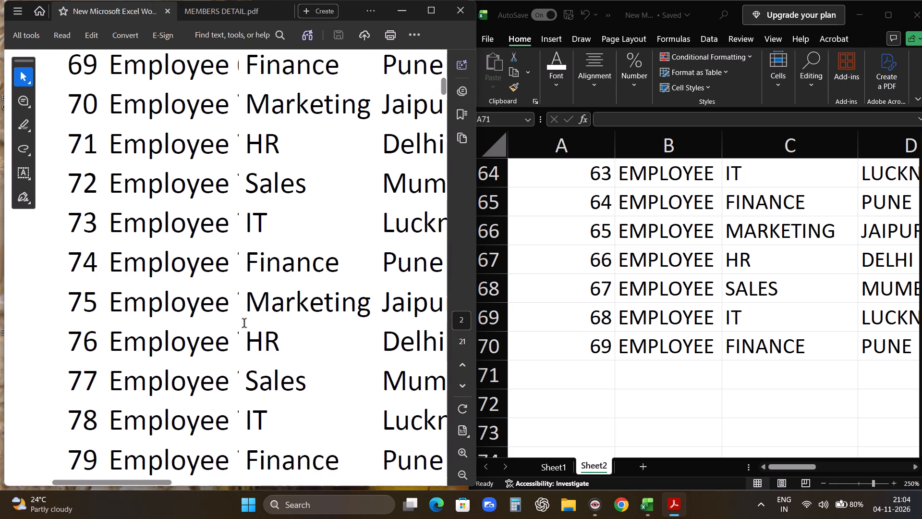
pyautogui.press('Right')
pyautogui.press('Right')
pyautogui.press('Right')
pyautogui.press('Right')
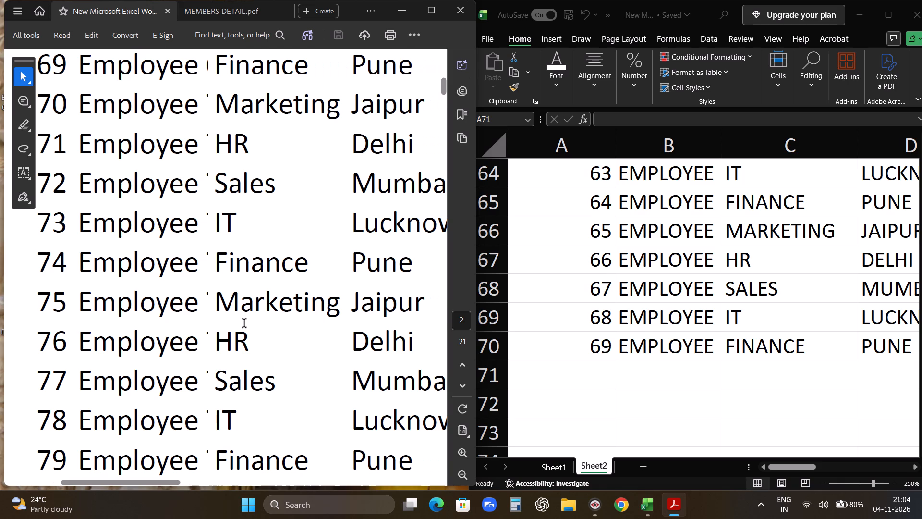
pyautogui.press('Down')
pyautogui.press('Down')
pyautogui.press('Down')
pyautogui.press('Down')
pyautogui.press('Down')
pyautogui.press('Up')
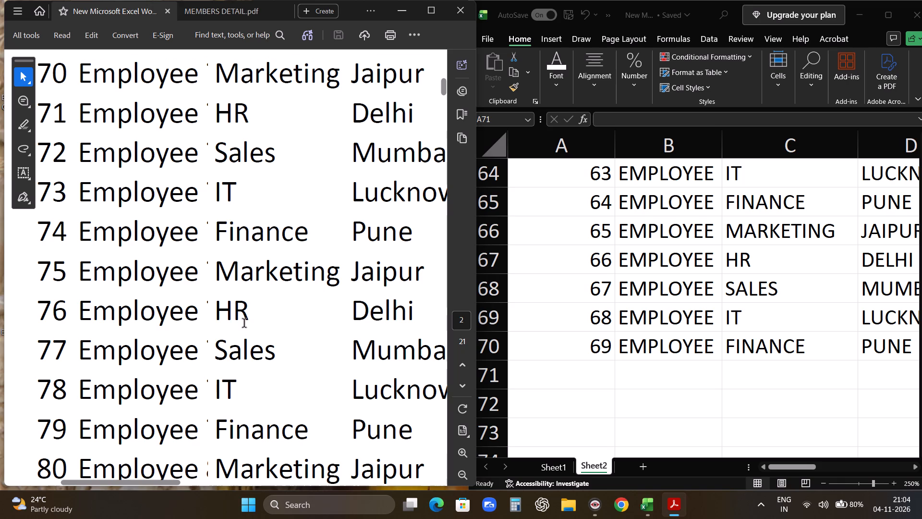
pyautogui.hotkey('alt', 'Tab')
pyautogui.write('70')
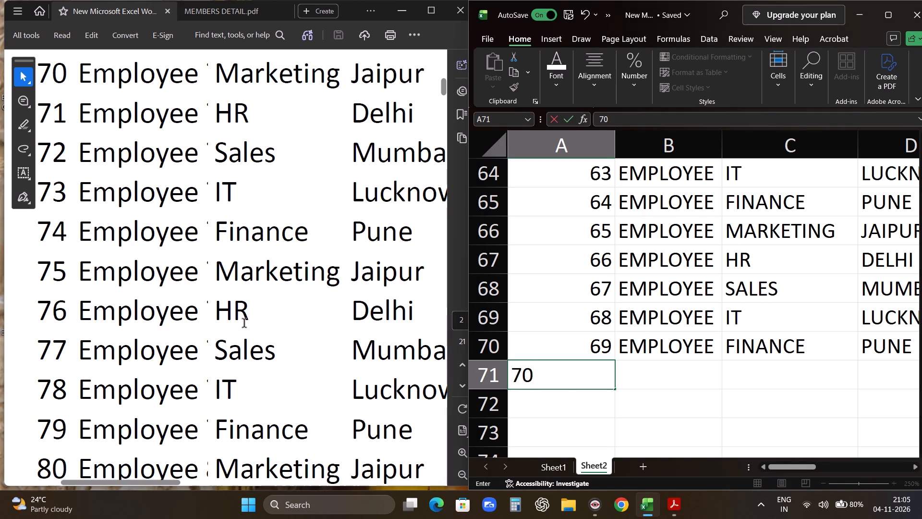
pyautogui.press('Tab')
pyautogui.write('EMPLOYEE')
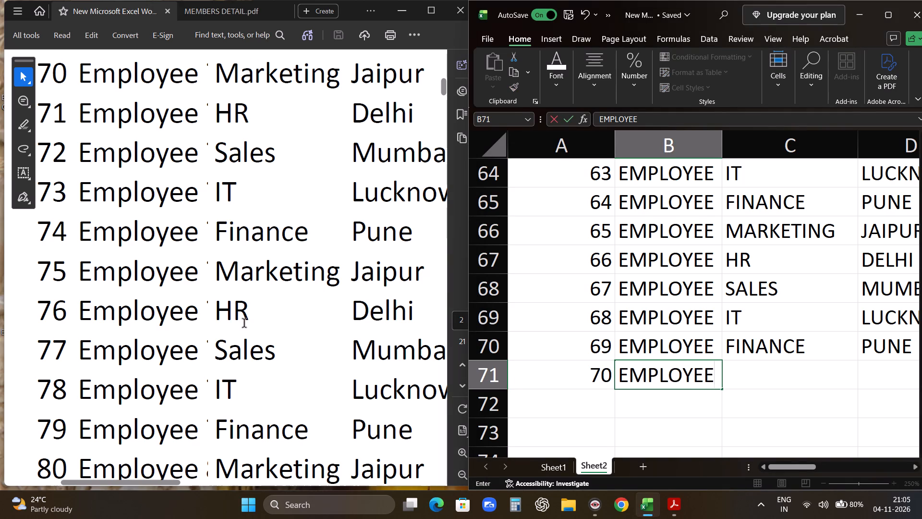
pyautogui.press('Tab')
pyautogui.write('MARKETING')
pyautogui.press('Tab')
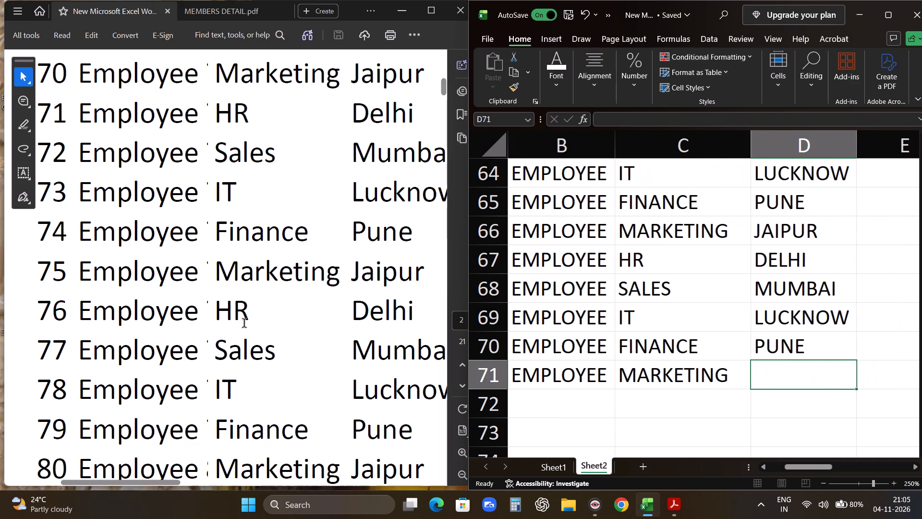
pyautogui.write('JAIPUR')
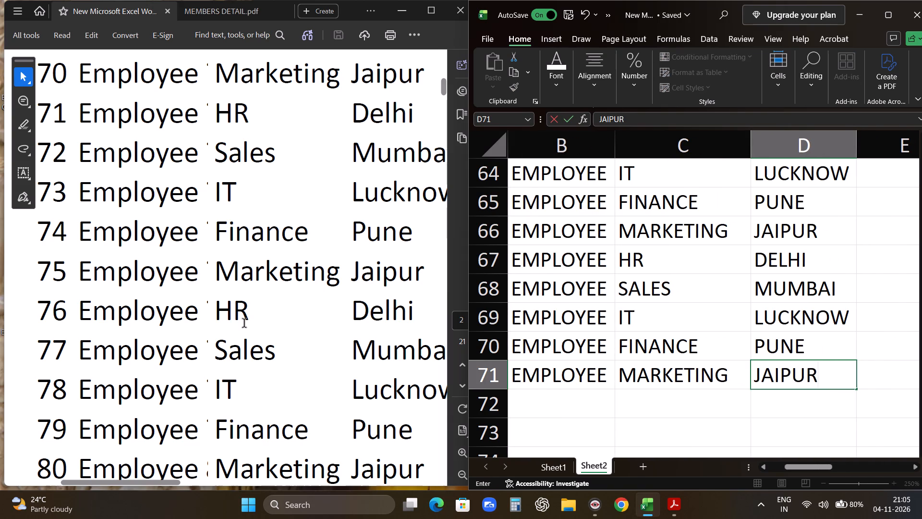
pyautogui.press('Tab')
# Look up record 70's remaining columns in the PDF and enter 20, 34590, 45021 and EXCELLENT in cells E71 to H71 of Sheet2.
pyautogui.hotkey('alt', 'Tab')
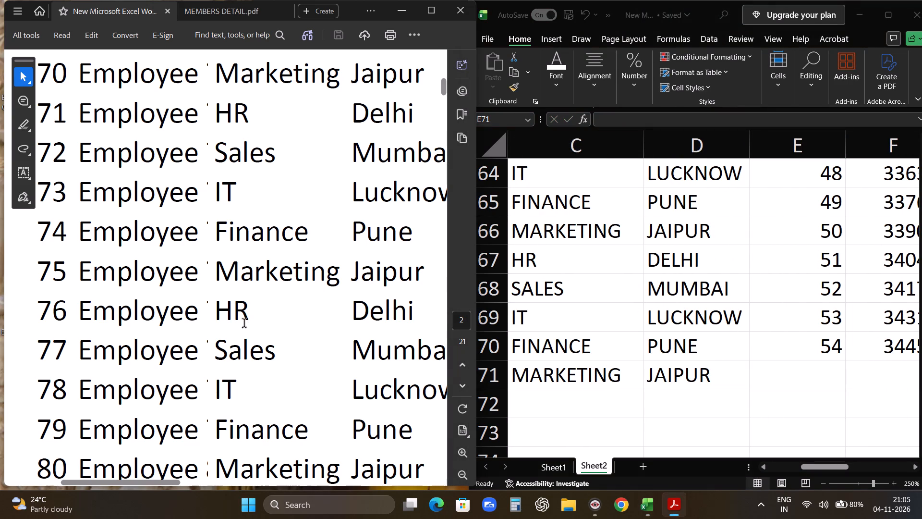
pyautogui.press('Right')
pyautogui.press('Right')
pyautogui.press('Right')
pyautogui.press('Right')
pyautogui.press('Right')
pyautogui.press('Right')
pyautogui.press('Right')
pyautogui.press('Right')
pyautogui.press('Right')
pyautogui.press('Right')
pyautogui.press('Right')
pyautogui.press('Right')
pyautogui.press('Right')
pyautogui.press('Right')
pyautogui.press('Right')
pyautogui.press('Right')
pyautogui.press('Right')
pyautogui.press('Right')
pyautogui.press('Right')
pyautogui.press('Right')
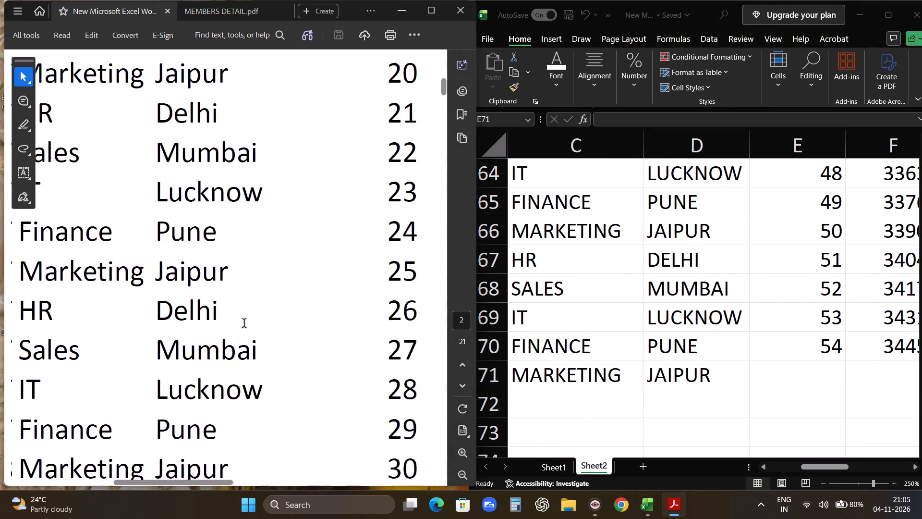
pyautogui.press('Right')
pyautogui.press('Right')
pyautogui.press('Right')
pyautogui.press('Right')
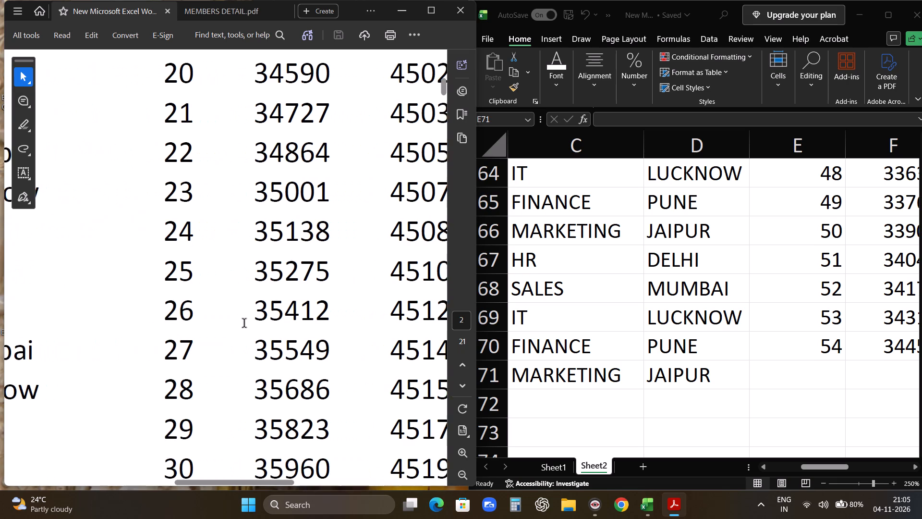
pyautogui.press('Right')
pyautogui.press('Right')
pyautogui.press('Right')
pyautogui.press('Right')
pyautogui.press('Right')
pyautogui.press('Right')
pyautogui.press('Right')
pyautogui.press('Right')
pyautogui.press('Right')
pyautogui.press('Right')
pyautogui.press('Right')
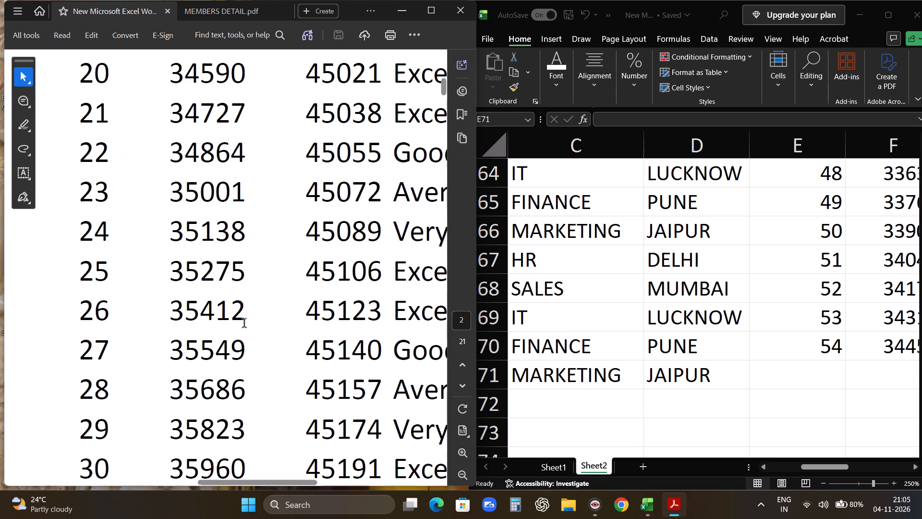
pyautogui.press('Right')
pyautogui.press('Right')
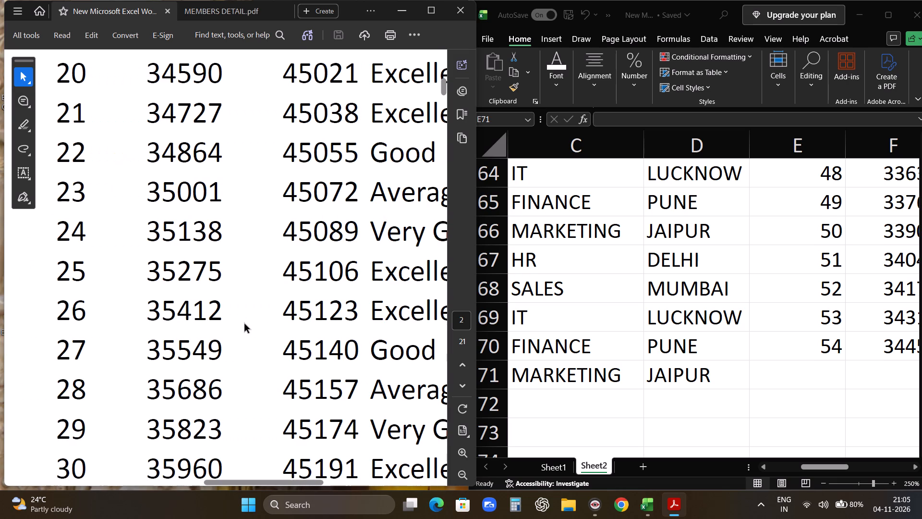
pyautogui.press('Up')
pyautogui.press('Up')
pyautogui.press('Up')
pyautogui.press('Up')
pyautogui.press('Down')
pyautogui.press('Down')
pyautogui.press('Down')
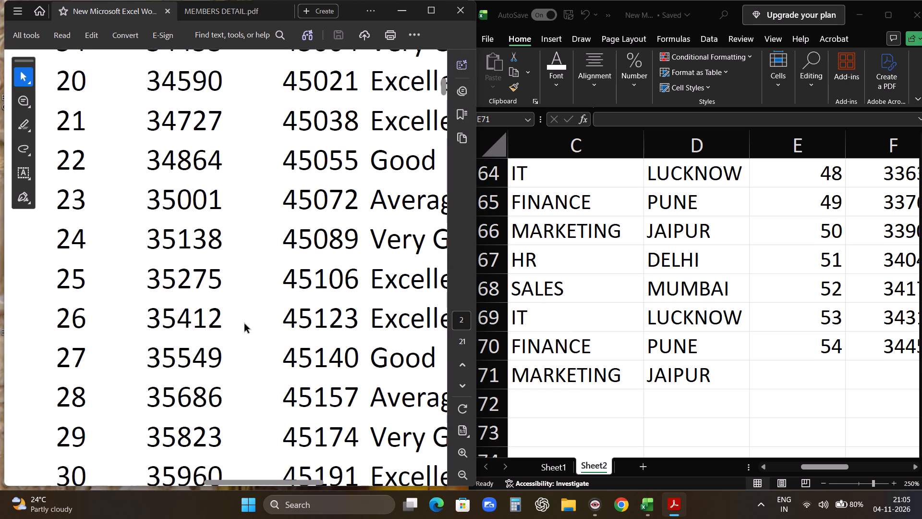
pyautogui.press('Down')
pyautogui.press('Right')
pyautogui.hotkey('alt', 'Tab')
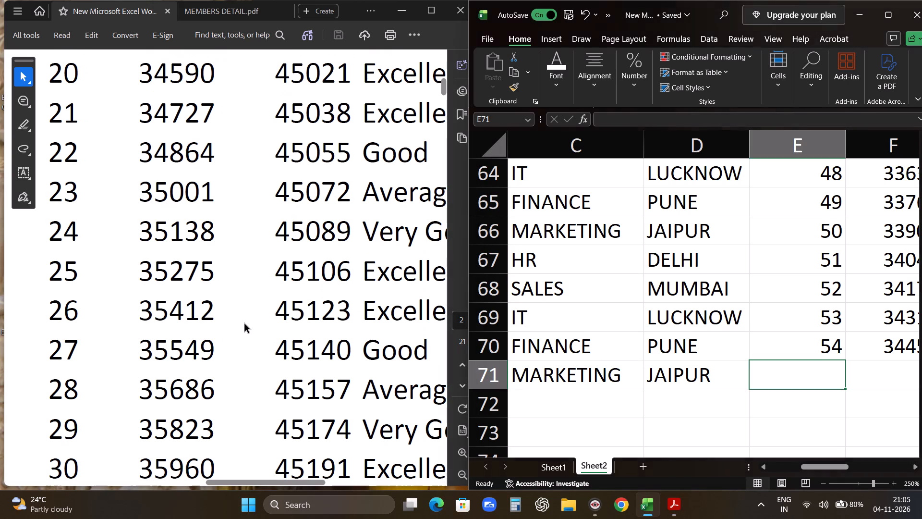
pyautogui.write('20')
pyautogui.press('Tab')
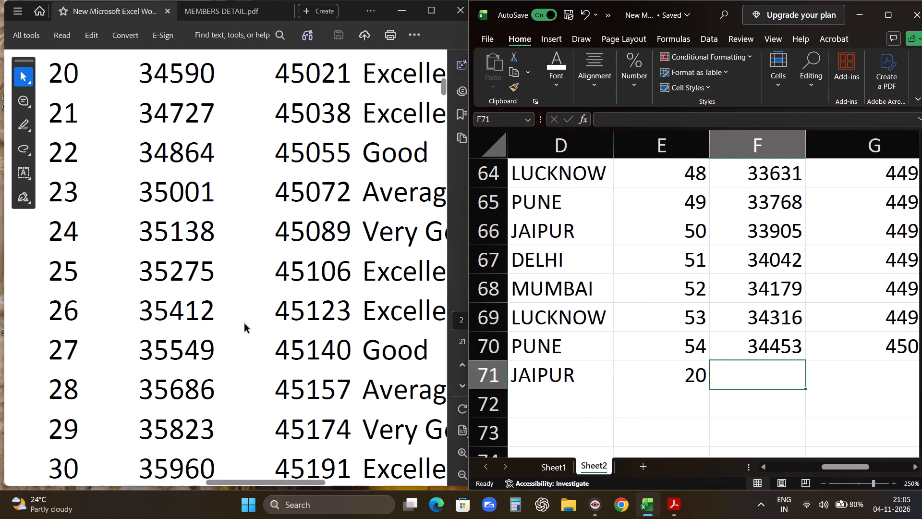
pyautogui.write('34590')
pyautogui.press('Tab')
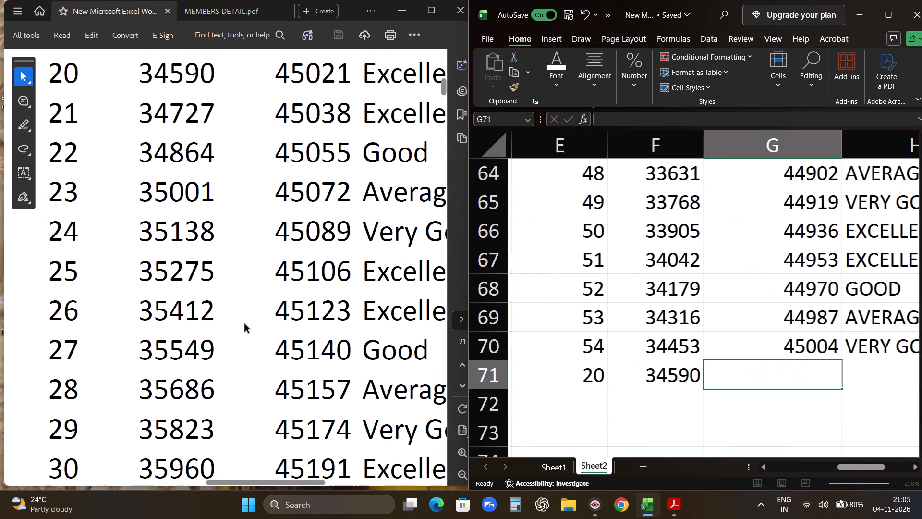
pyautogui.write('45021')
pyautogui.press('Tab')
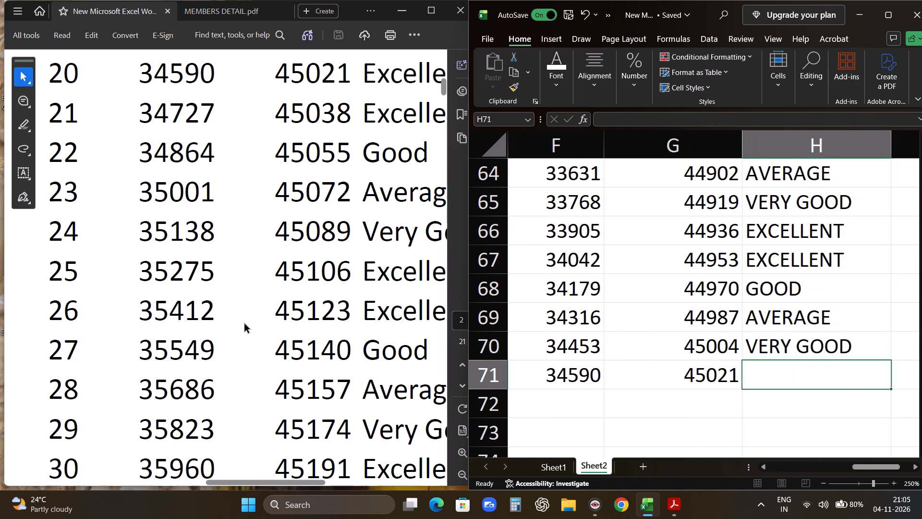
pyautogui.write('EXCELLENT')
pyautogui.press('Return')
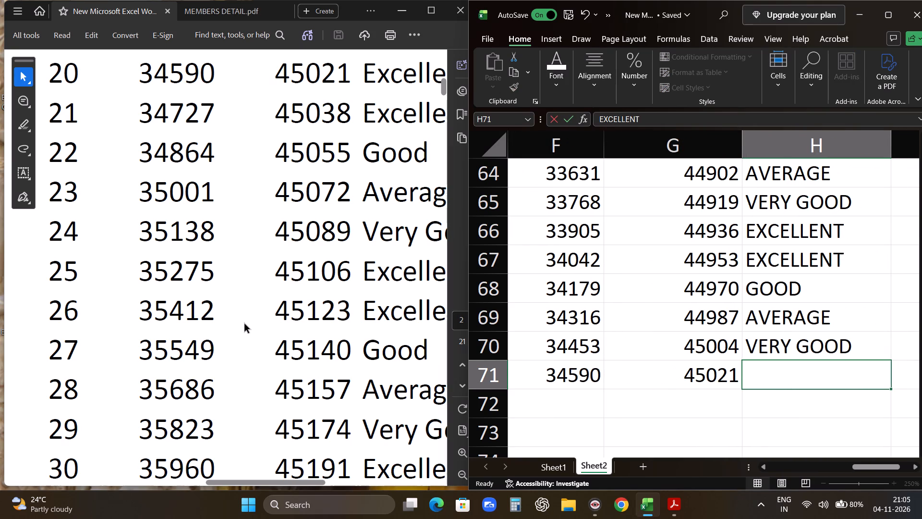
# Look up record 71 in the New Microsoft Excel Worksheet PDF and enter 71, EMPLOYEE, HR and DELHI in cells A72 to D72 of Sheet2.
pyautogui.hotkey('alt', 'Tab')
pyautogui.press('Left')
pyautogui.press('Left')
pyautogui.press('Left')
pyautogui.press('Left')
pyautogui.press('Left')
pyautogui.press('Left')
pyautogui.press('Left')
pyautogui.press('Left')
pyautogui.press('Left')
pyautogui.press('Left')
pyautogui.press('Left')
pyautogui.press('Left')
pyautogui.press('Left')
pyautogui.press('Left')
pyautogui.press('Left')
pyautogui.press('Left')
pyautogui.press('Left')
pyautogui.press('Left')
pyautogui.press('Left')
pyautogui.press('Left')
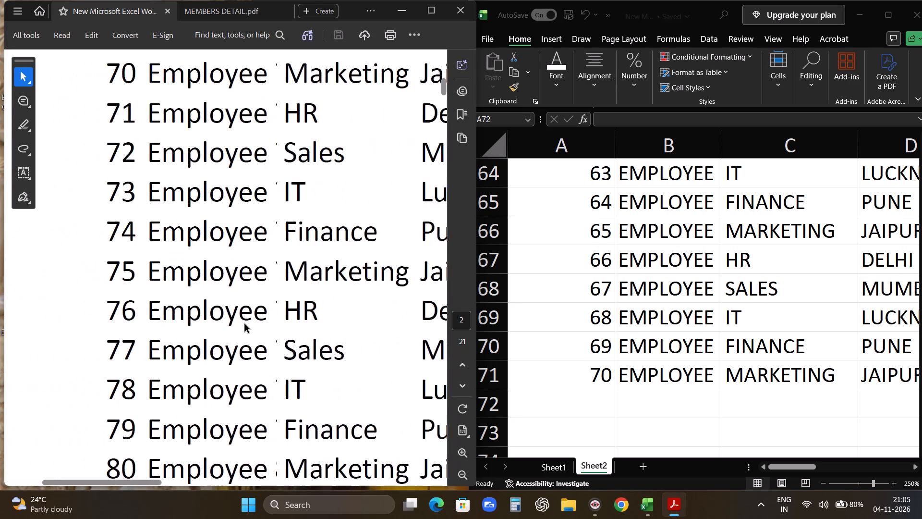
pyautogui.press('Right')
pyautogui.press('Right')
pyautogui.press('Right')
pyautogui.press('Right')
pyautogui.press('Right')
pyautogui.press('Right')
pyautogui.press('Right')
pyautogui.press('Right')
pyautogui.press('Right')
pyautogui.press('Right')
pyautogui.press('Right')
pyautogui.press('Right')
pyautogui.press('Right')
pyautogui.press('Right')
pyautogui.press('Right')
pyautogui.press('Right')
pyautogui.press('Right')
pyautogui.press('Right')
pyautogui.press('Right')
pyautogui.press('Right')
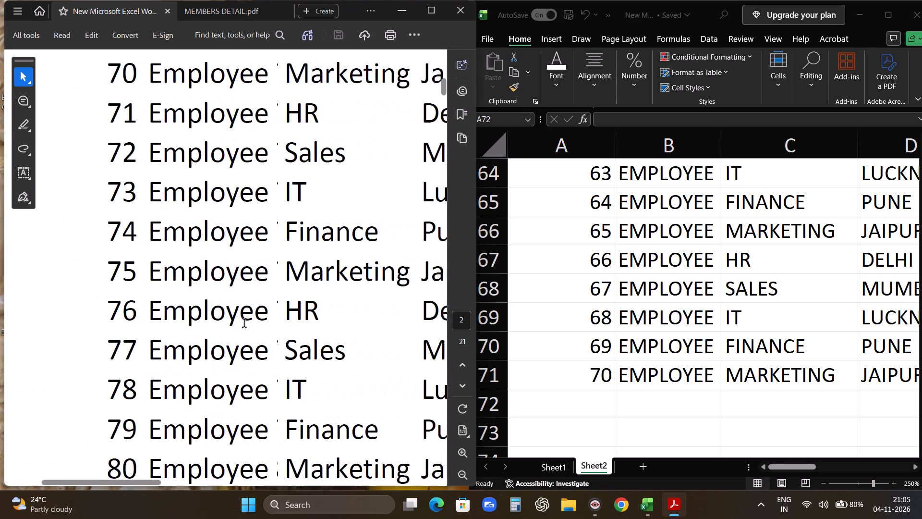
pyautogui.press('Right')
pyautogui.press('Right')
pyautogui.press('Right')
pyautogui.press('Right')
pyautogui.press('Right')
pyautogui.press('Right')
pyautogui.press('Right')
pyautogui.press('Down')
pyautogui.press('Down')
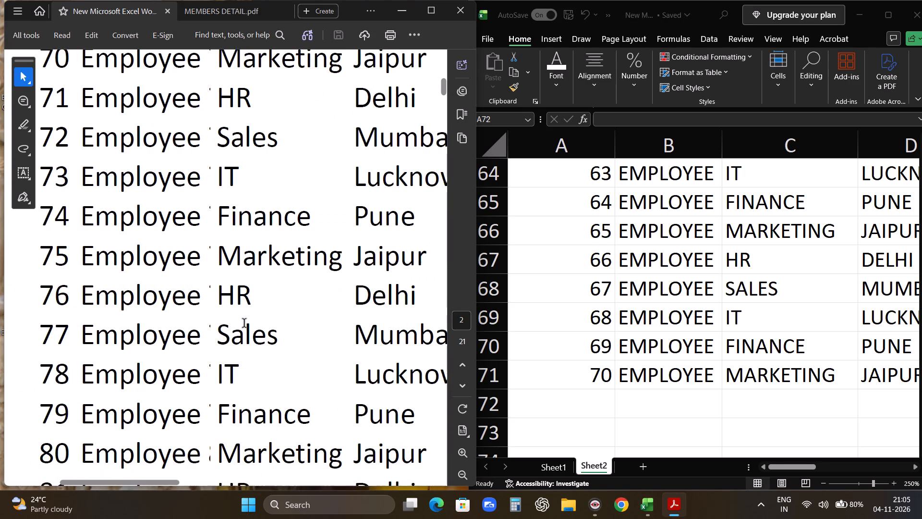
pyautogui.press('Down')
pyautogui.press('Down')
pyautogui.press('Down')
pyautogui.press('Down')
pyautogui.hotkey('alt', 'Tab')
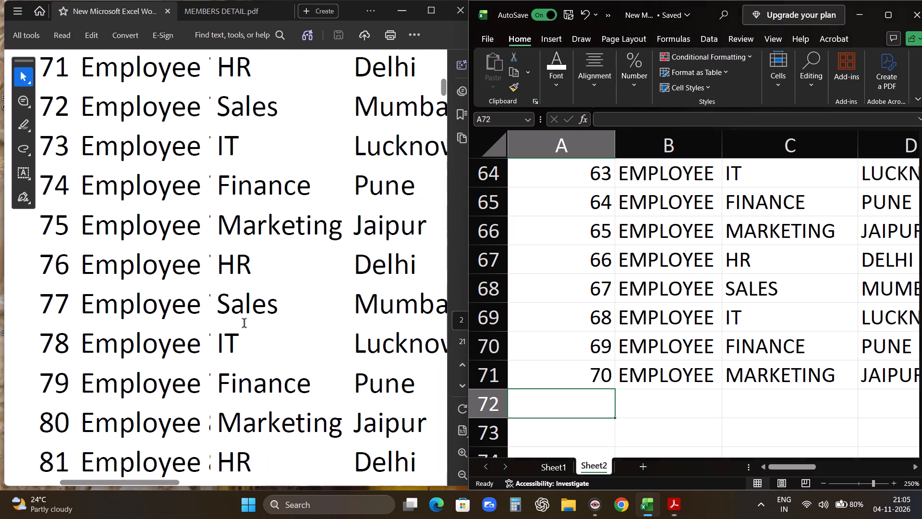
pyautogui.write('71')
pyautogui.press('Tab')
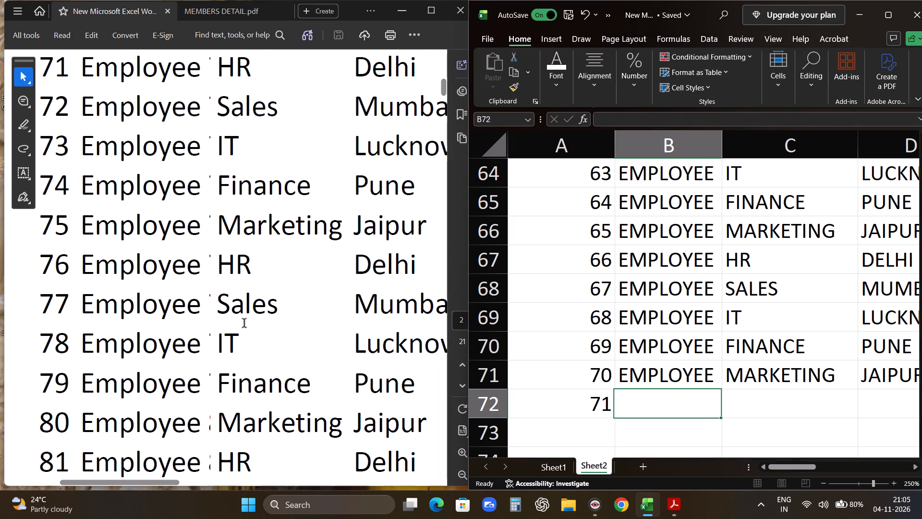
pyautogui.write('EMPLOYEE')
pyautogui.press('Tab')
pyautogui.write('HR')
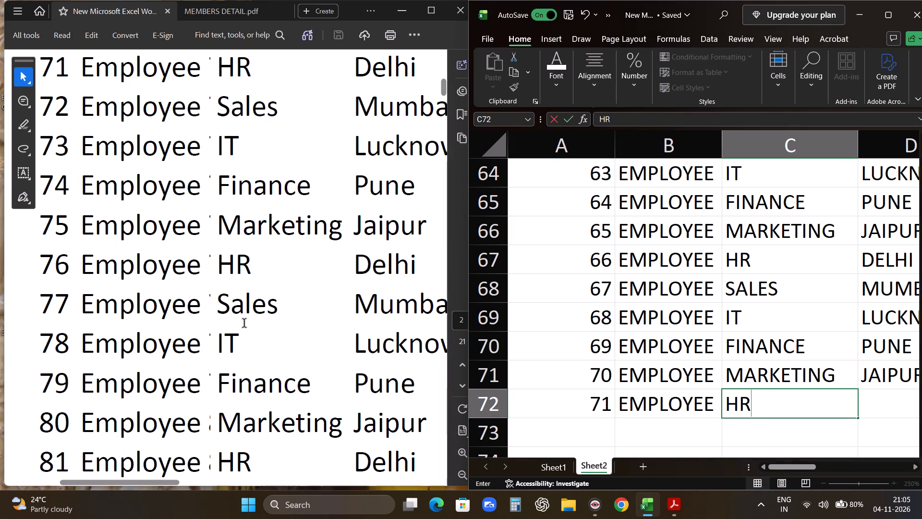
pyautogui.press('Tab')
pyautogui.write('DELHI')
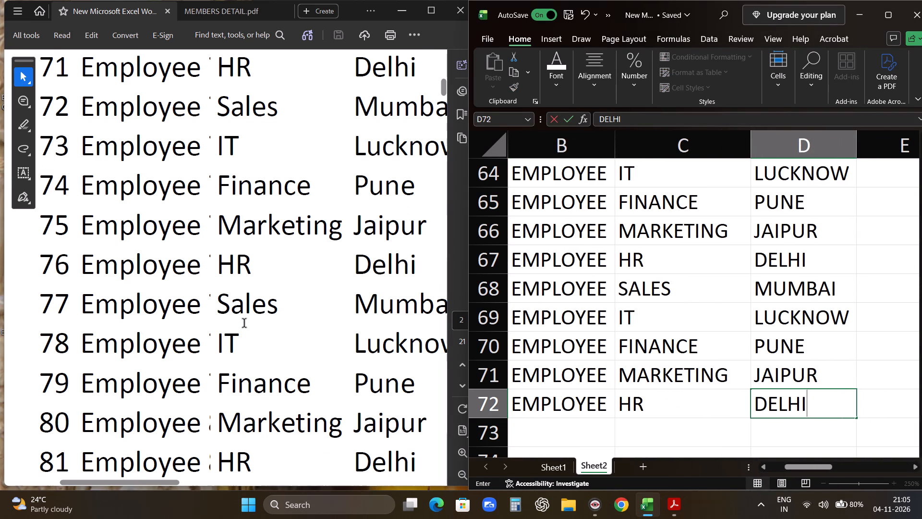
pyautogui.press('Tab')
# Look up record 71's remaining columns in the PDF and enter 21, 34727, 45038 and EXCELLENT in cells E72 to H72 of Sheet2.
pyautogui.hotkey('alt', 'Tab')
pyautogui.press('Right')
pyautogui.press('Right')
pyautogui.press('Right')
pyautogui.press('Right')
pyautogui.press('Right')
pyautogui.press('Right')
pyautogui.press('Right')
pyautogui.press('Right')
pyautogui.press('Right')
pyautogui.press('Right')
pyautogui.press('Right')
pyautogui.press('Right')
pyautogui.press('Right')
pyautogui.press('Right')
pyautogui.press('Right')
pyautogui.press('Right')
pyautogui.press('Right')
pyautogui.press('Right')
pyautogui.press('Right')
pyautogui.press('Right')
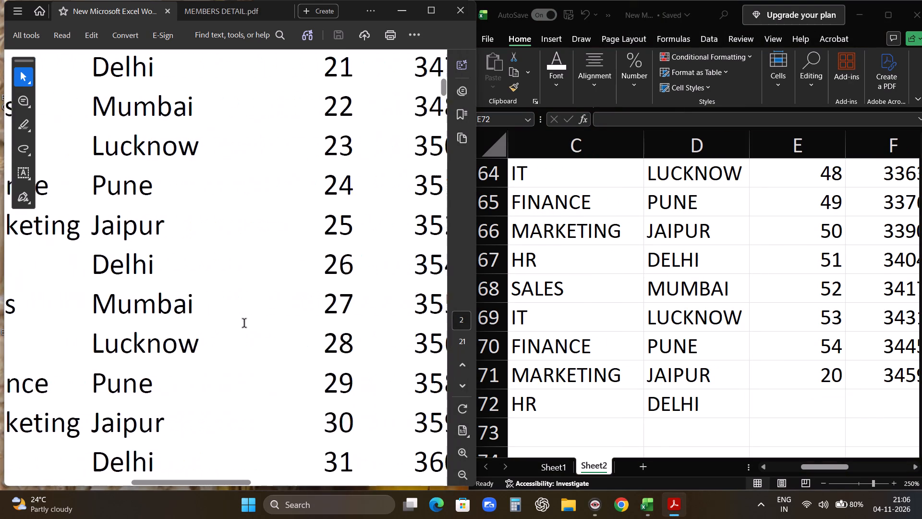
pyautogui.press('Right')
pyautogui.press('Right')
pyautogui.press('Right')
pyautogui.press('Right')
pyautogui.press('Right')
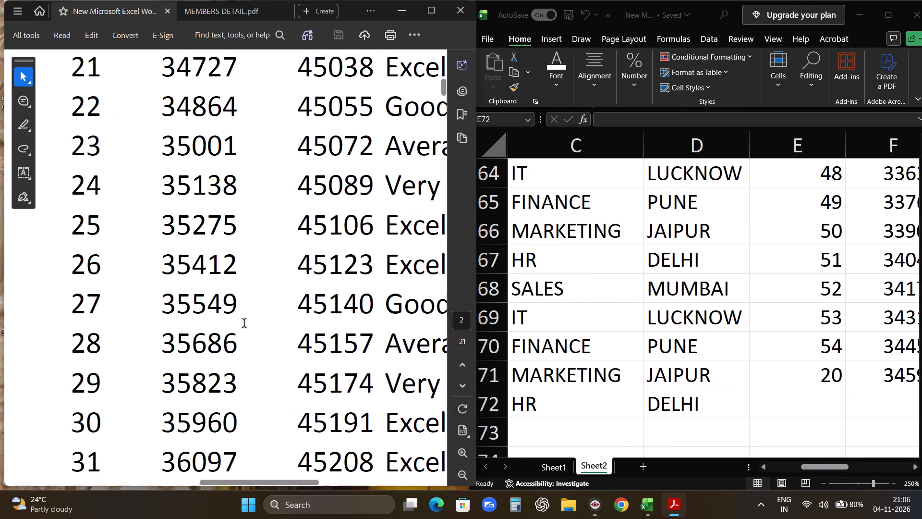
pyautogui.press('Right')
pyautogui.press('Right')
pyautogui.press('Right')
pyautogui.hotkey('alt', 'Tab')
pyautogui.write('21')
pyautogui.press('Tab')
pyautogui.write('34')
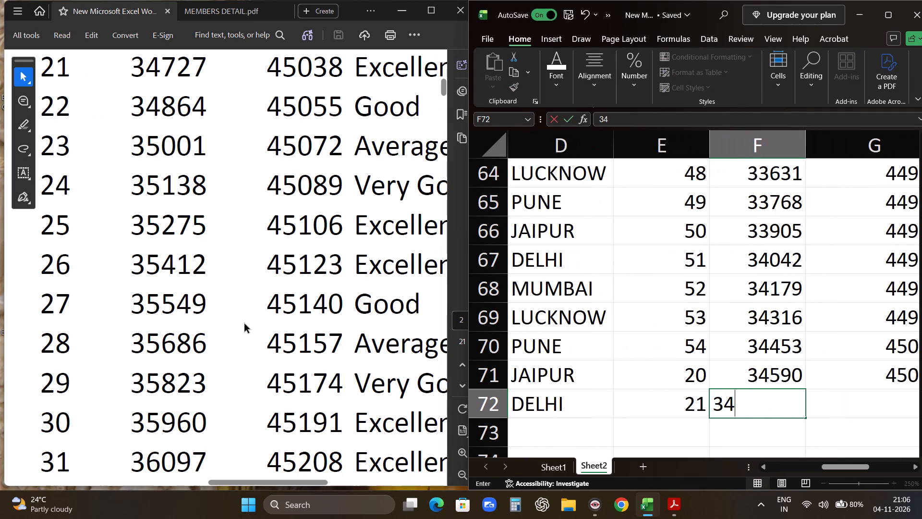
pyautogui.write('727')
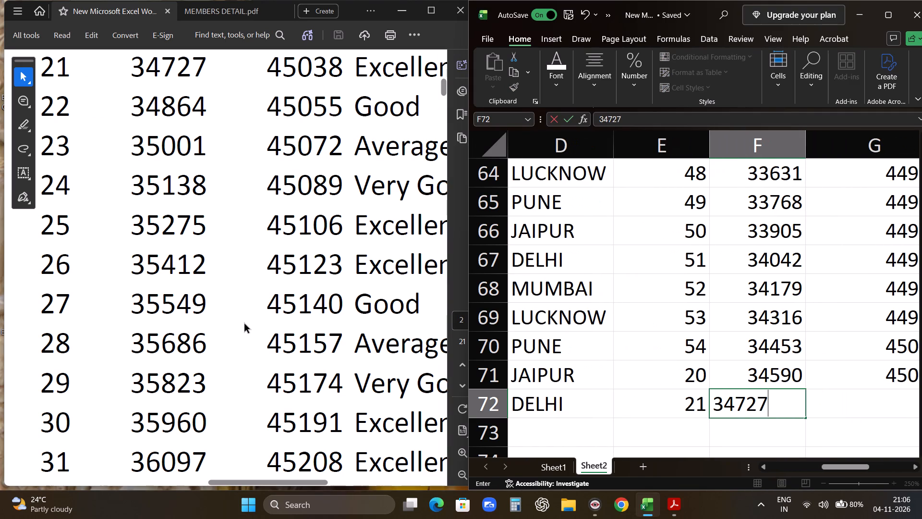
pyautogui.press('Tab')
pyautogui.write('45')
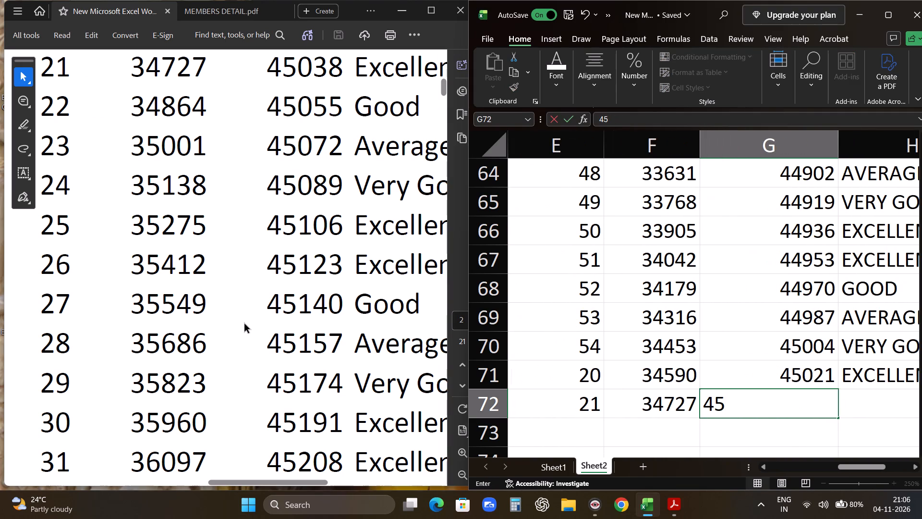
pyautogui.write('038')
pyautogui.press('Tab')
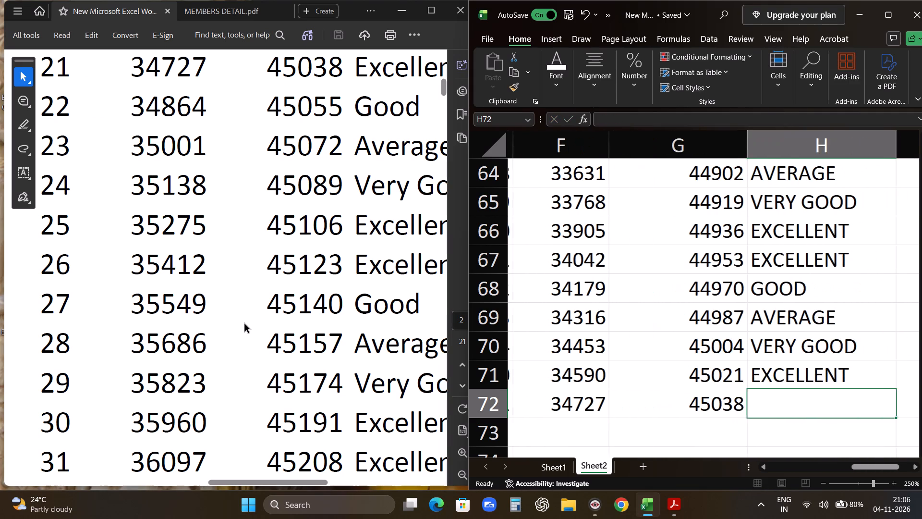
pyautogui.write('EXCELLENT')
pyautogui.press('Return')
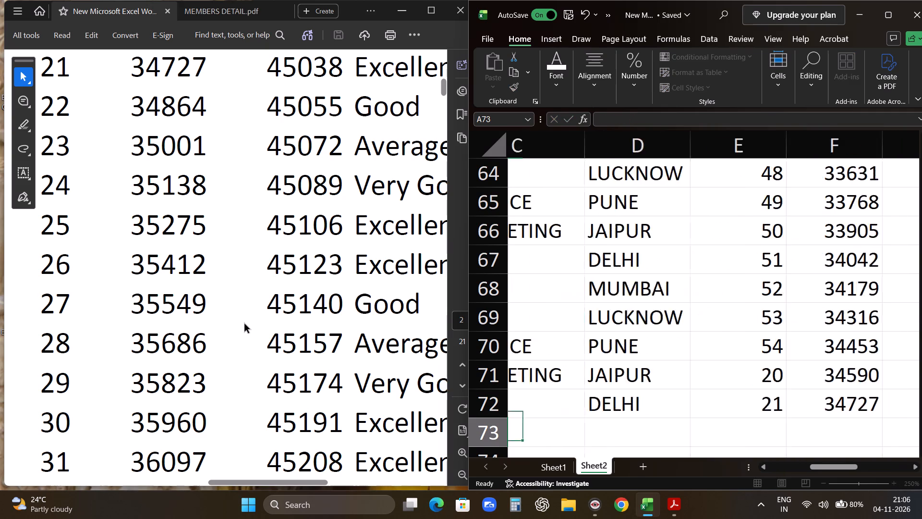
# Look up record 72 in the New Microsoft Excel Worksheet PDF and enter 72, EMPLOYEE, SALES and MUMBAI in cells A73 to D73 of Sheet2.
pyautogui.hotkey('alt', 'Tab')
pyautogui.press('Left')
pyautogui.press('Left')
pyautogui.press('Left')
pyautogui.press('Left')
pyautogui.press('Left')
pyautogui.press('Left')
pyautogui.press('Left')
pyautogui.press('Left')
pyautogui.press('Left')
pyautogui.press('Left')
pyautogui.press('Left')
pyautogui.press('Left')
pyautogui.press('Left')
pyautogui.press('Left')
pyautogui.press('Left')
pyautogui.press('Left')
pyautogui.press('Left')
pyautogui.press('Left')
pyautogui.press('Left')
pyautogui.press('Left')
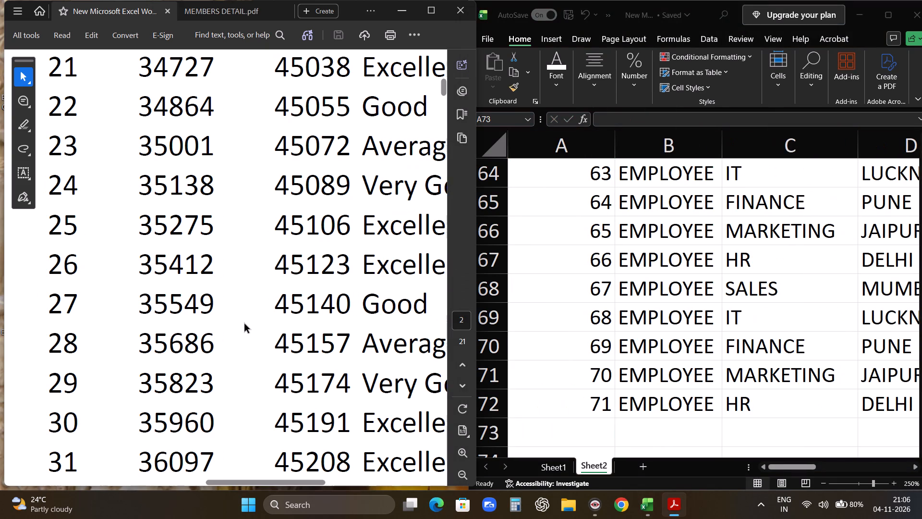
pyautogui.press('Left')
pyautogui.press('Left')
pyautogui.press('Left')
pyautogui.press('Left')
pyautogui.press('Left')
pyautogui.press('Left')
pyautogui.press('Left')
pyautogui.press('Left')
pyautogui.press('Left')
pyautogui.press('Left')
pyautogui.press('Left')
pyautogui.press('Left')
pyautogui.press('Left')
pyautogui.press('Left')
pyautogui.press('Left')
pyautogui.press('Left')
pyautogui.press('Left')
pyautogui.press('Left')
pyautogui.press('Left')
pyautogui.press('Left')
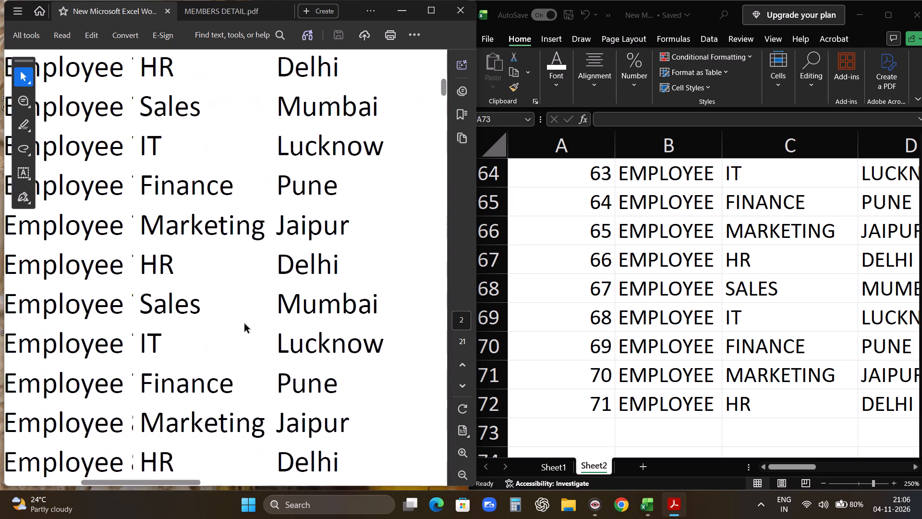
pyautogui.press('Left')
pyautogui.press('Left')
pyautogui.press('Left')
pyautogui.press('Left')
pyautogui.press('Left')
pyautogui.press('Left')
pyautogui.press('Left')
pyautogui.press('Left')
pyautogui.press('Left')
pyautogui.press('Left')
pyautogui.press('Left')
pyautogui.press('Left')
pyautogui.press('Left')
pyautogui.press('Left')
pyautogui.press('Left')
pyautogui.press('Left')
pyautogui.press('Left')
pyautogui.press('Left')
pyautogui.press('Left')
pyautogui.press('Left')
pyautogui.press('Right')
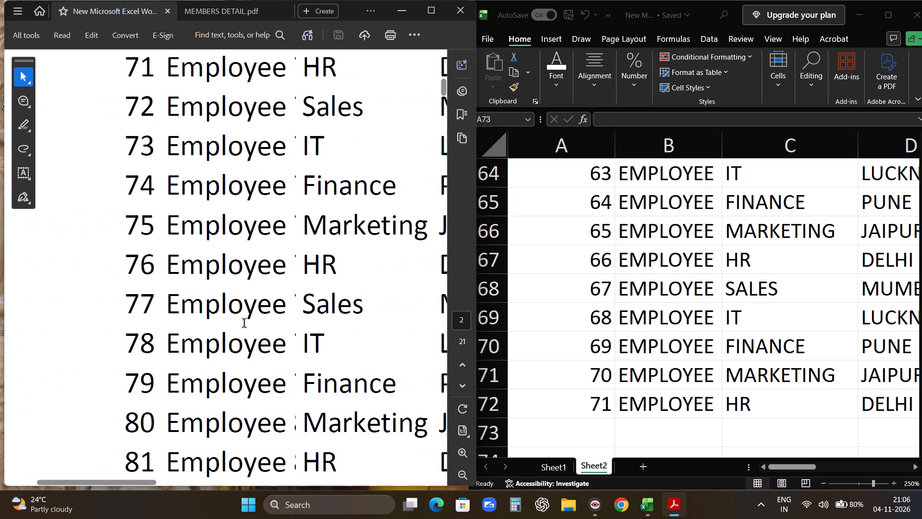
pyautogui.press('Right')
pyautogui.press('Right')
pyautogui.press('Right')
pyautogui.press('Right')
pyautogui.press('Right')
pyautogui.press('Right')
pyautogui.press('Right')
pyautogui.press('Right')
pyautogui.press('Right')
pyautogui.press('Right')
pyautogui.press('Right')
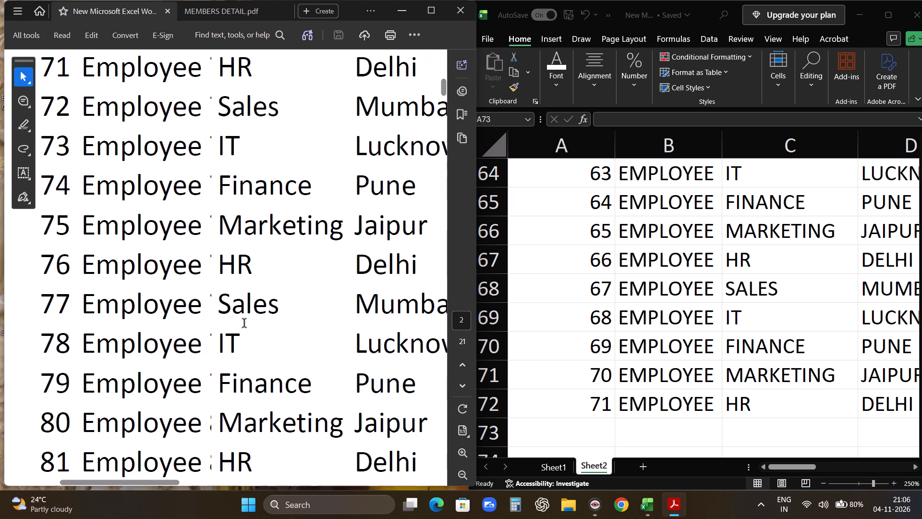
pyautogui.press('Down')
pyautogui.press('Down')
pyautogui.press('Down')
pyautogui.press('Down')
pyautogui.press('Down')
pyautogui.hotkey('alt', 'Tab')
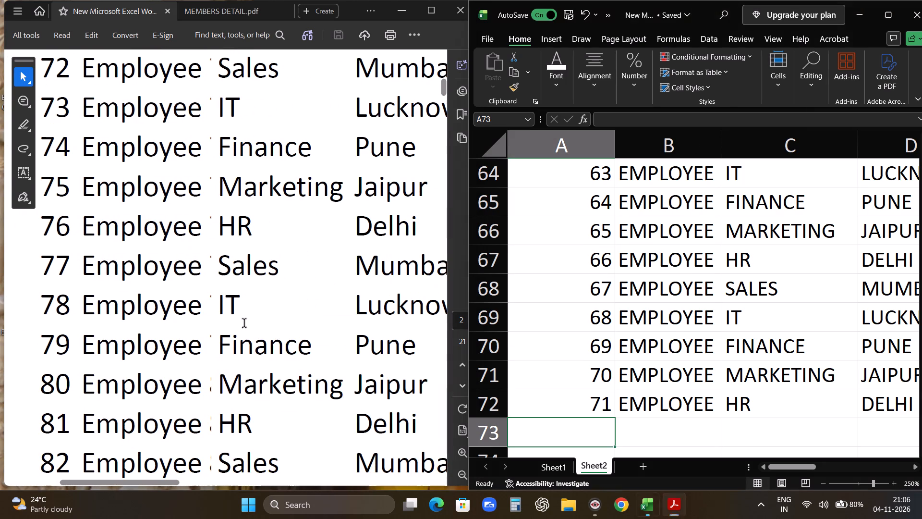
pyautogui.write('72')
pyautogui.press('Tab')
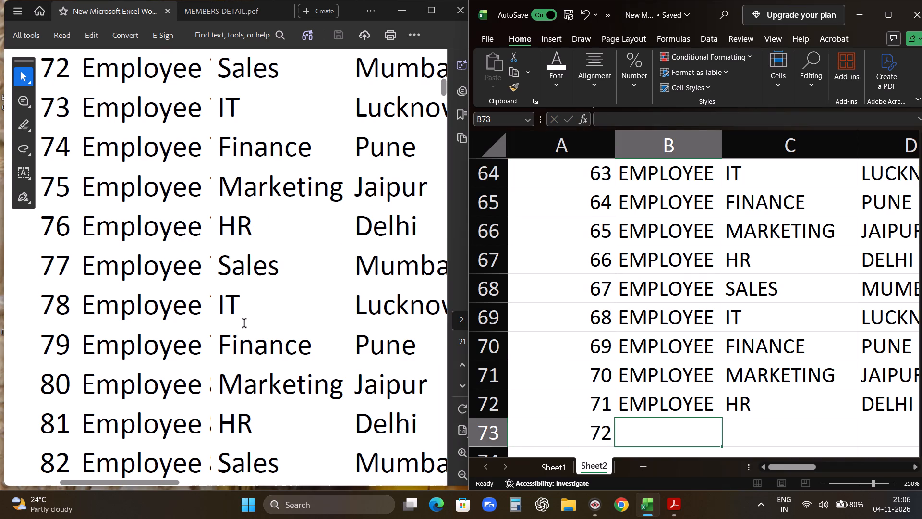
pyautogui.write('EMPLOYEE')
pyautogui.press('Tab')
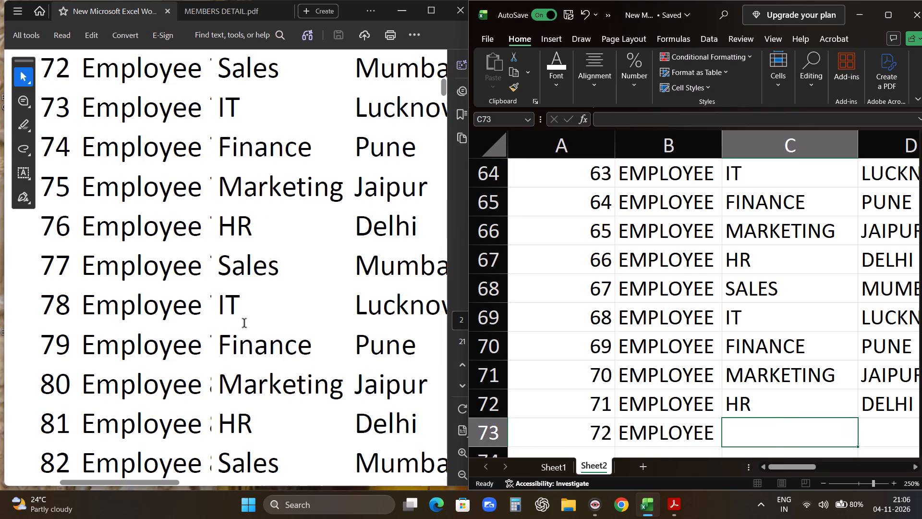
pyautogui.write('SALES')
pyautogui.press('Tab')
pyautogui.write('MUMBAI')
pyautogui.press('Tab')
# Look up record 72's remaining columns in the PDF and enter 22, 34864, 45055 and GOOD in cells E73 to H73 of Sheet2.
pyautogui.hotkey('alt', 'Tab')
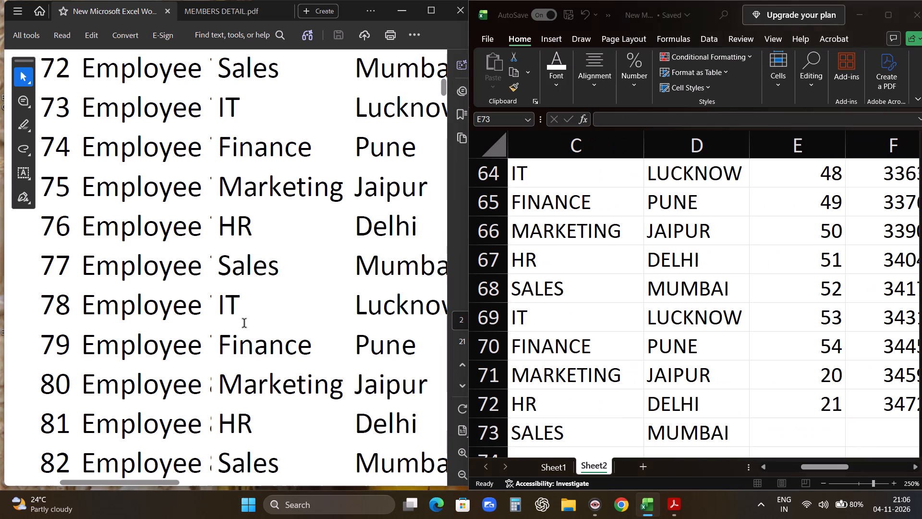
pyautogui.press('Right')
pyautogui.press('Right')
pyautogui.press('Right')
pyautogui.press('Right')
pyautogui.press('Right')
pyautogui.press('Right')
pyautogui.press('Right')
pyautogui.press('Right')
pyautogui.press('Right')
pyautogui.press('Right')
pyautogui.press('Right')
pyautogui.press('Right')
pyautogui.press('Right')
pyautogui.press('Right')
pyautogui.press('Right')
pyautogui.press('Right')
pyautogui.press('Right')
pyautogui.press('Right')
pyautogui.press('Right')
pyautogui.press('Right')
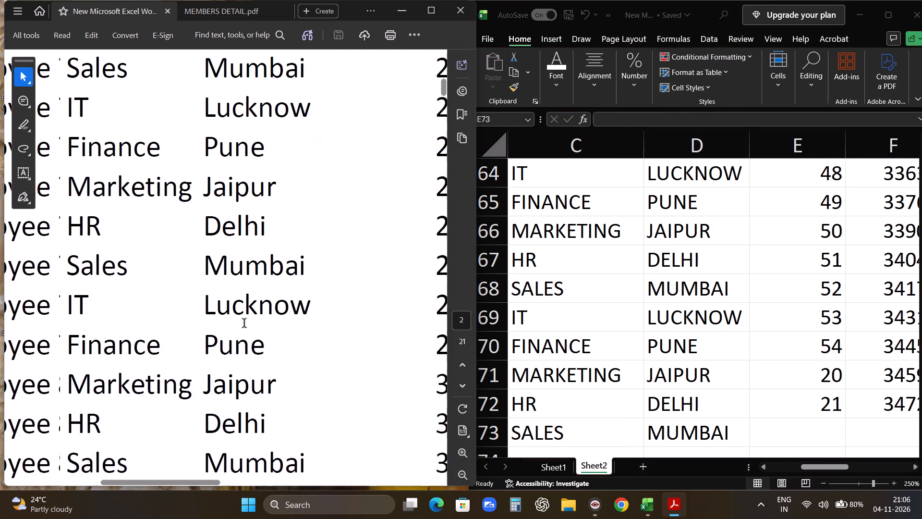
pyautogui.press('Right')
pyautogui.press('Right')
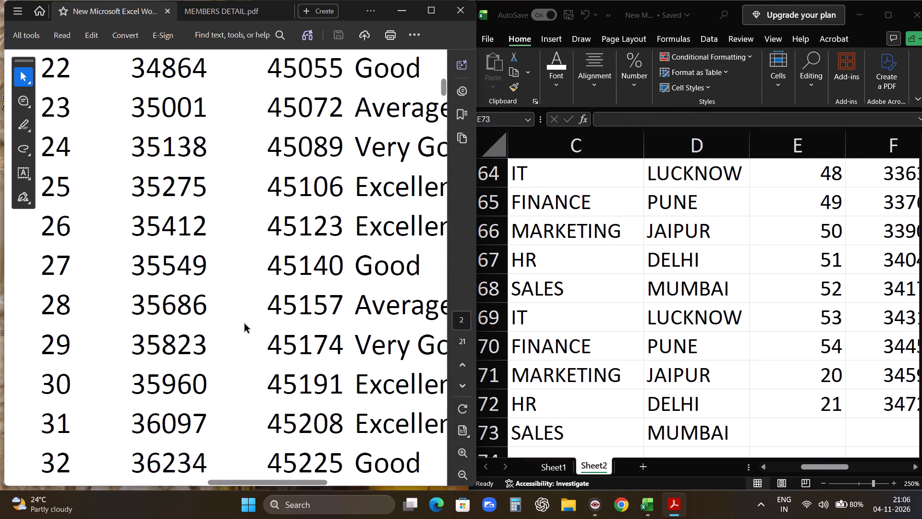
pyautogui.hotkey('alt', 'Tab')
pyautogui.write('22')
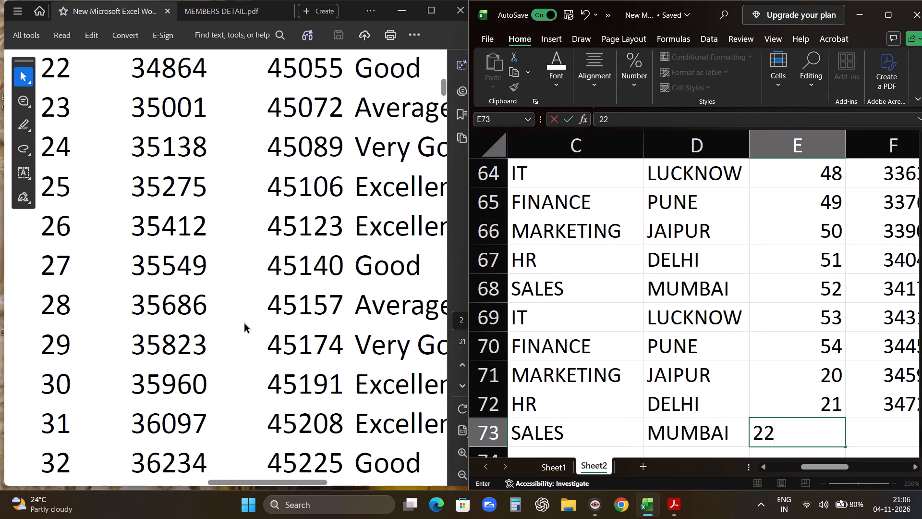
pyautogui.press('Tab')
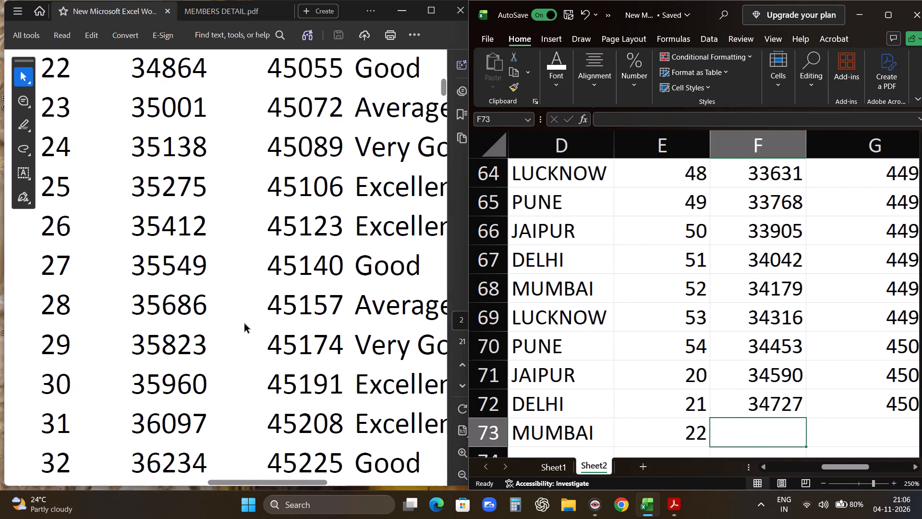
pyautogui.write('34')
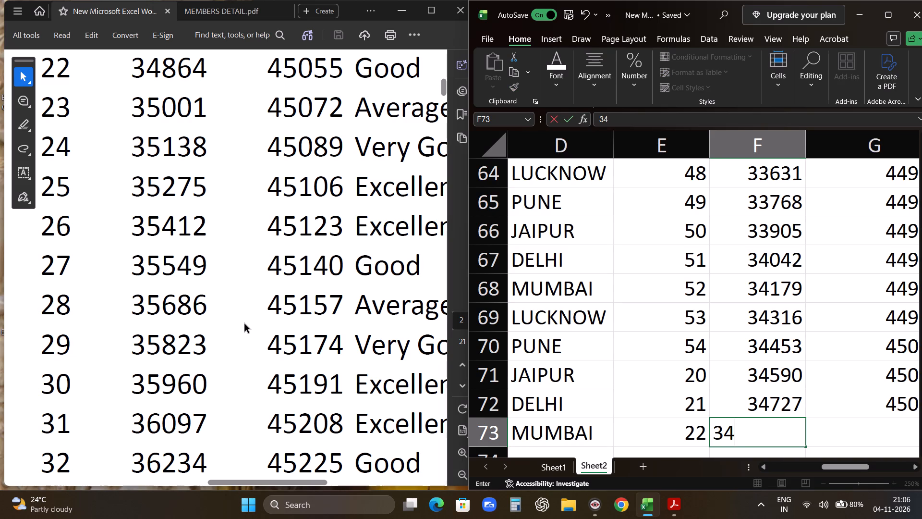
pyautogui.write('864')
pyautogui.press('Tab')
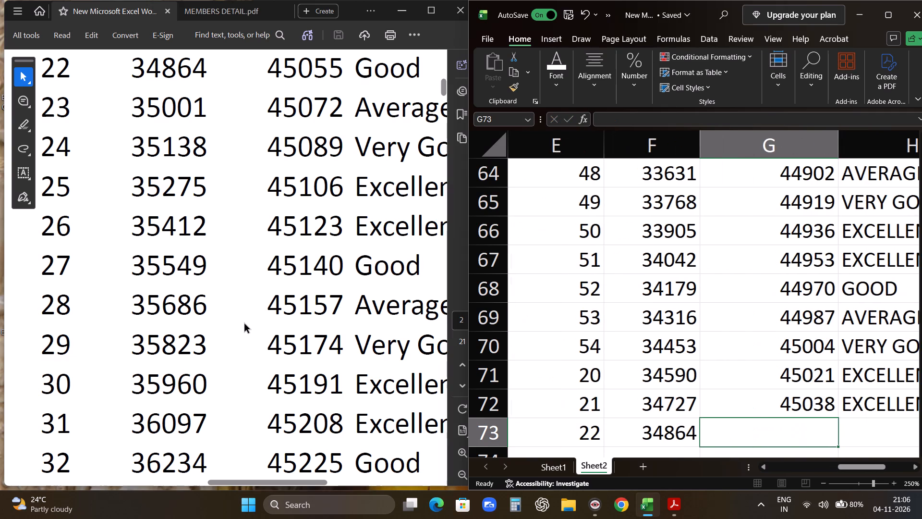
pyautogui.write('45')
pyautogui.write('055')
pyautogui.press('Tab')
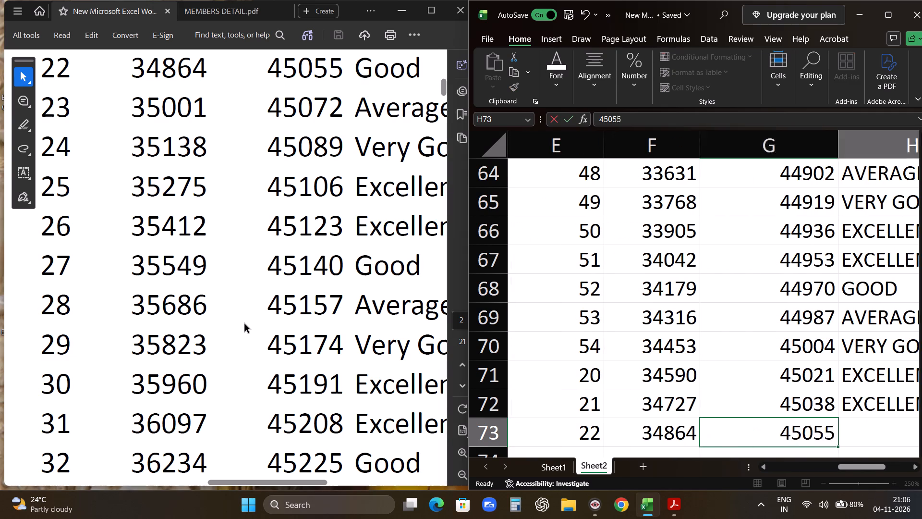
pyautogui.write('GOOD')
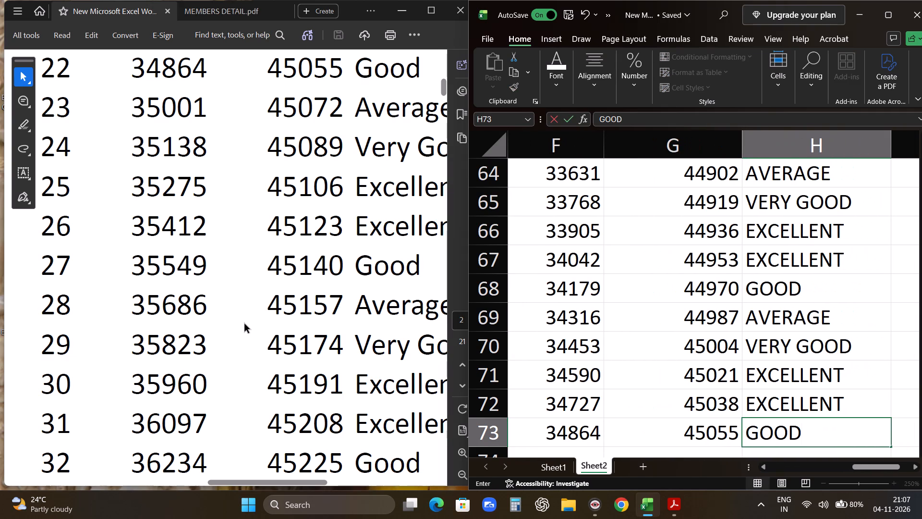
pyautogui.press('Return')
# Look up record 73 in the New Microsoft Excel Worksheet PDF and enter 73, EMPLOYEE, IT and LUCKNOW in cells A74 to D74 of Sheet2.
pyautogui.hotkey('alt', 'Tab')
pyautogui.press('Left')
pyautogui.press('Left')
pyautogui.press('Left')
pyautogui.press('Left')
pyautogui.press('Left')
pyautogui.press('Left')
pyautogui.press('Left')
pyautogui.press('Left')
pyautogui.press('Left')
pyautogui.press('Left')
pyautogui.press('Left')
pyautogui.press('Left')
pyautogui.press('Left')
pyautogui.press('Left')
pyautogui.press('Left')
pyautogui.press('Left')
pyautogui.press('Left')
pyautogui.press('Left')
pyautogui.press('Left')
pyautogui.press('Left')
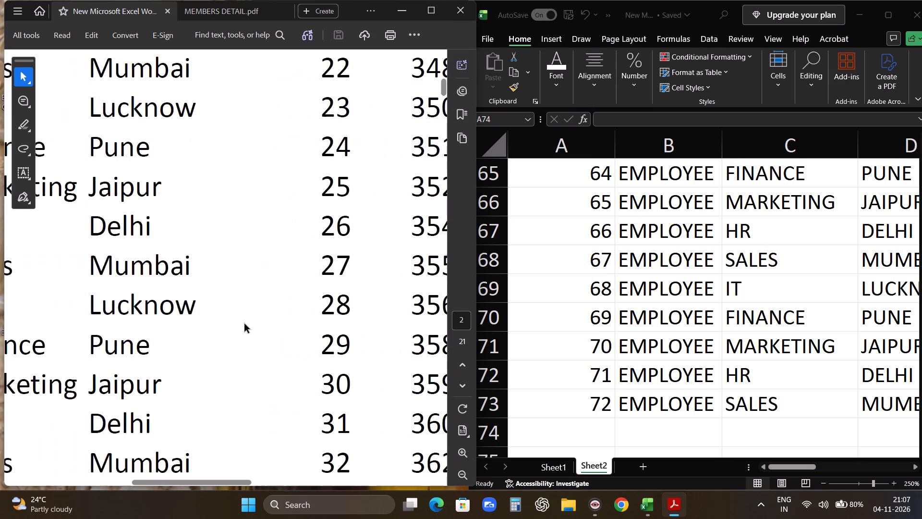
pyautogui.press('Right')
pyautogui.press('Right')
pyautogui.press('Right')
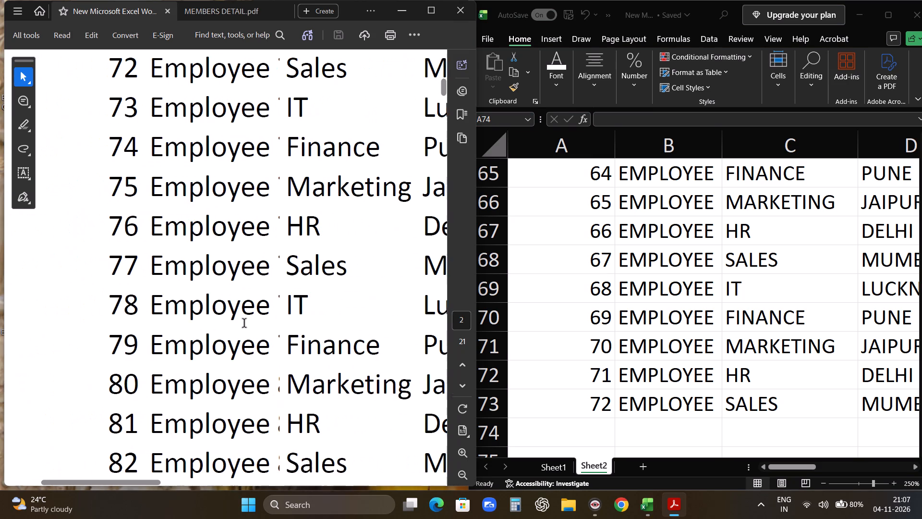
pyautogui.press('Right')
pyautogui.press('Right')
pyautogui.press('Right')
pyautogui.press('Right')
pyautogui.press('Right')
pyautogui.press('Right')
pyautogui.press('Right')
pyautogui.press('Right')
pyautogui.press('Down')
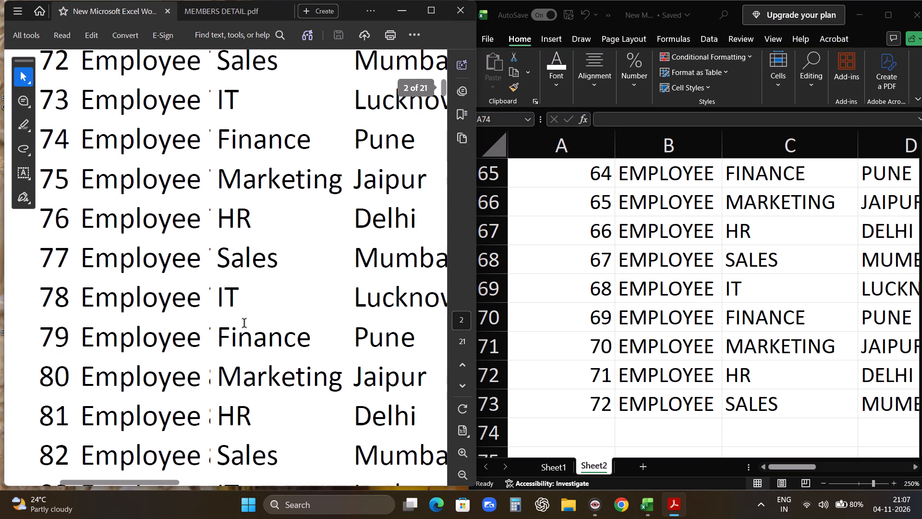
pyautogui.press('Down')
pyautogui.press('Down')
pyautogui.press('Down')
pyautogui.press('Down')
pyautogui.hotkey('alt', 'Tab')
pyautogui.write('73')
pyautogui.press('Tab')
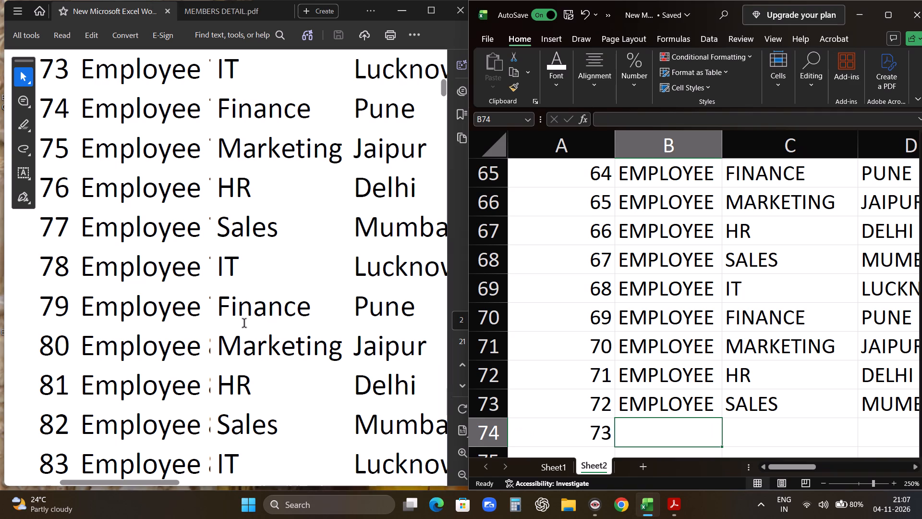
pyautogui.write('EMPLOYEE')
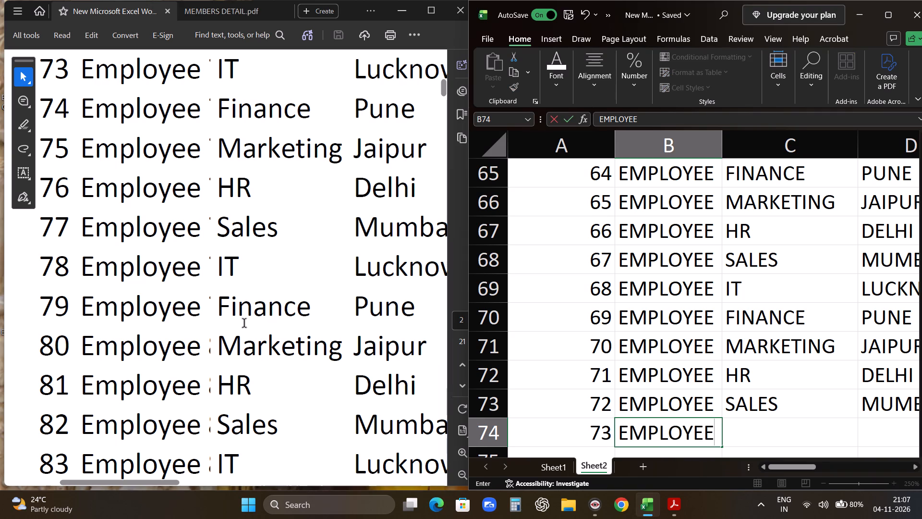
pyautogui.press('Tab')
pyautogui.write('IT')
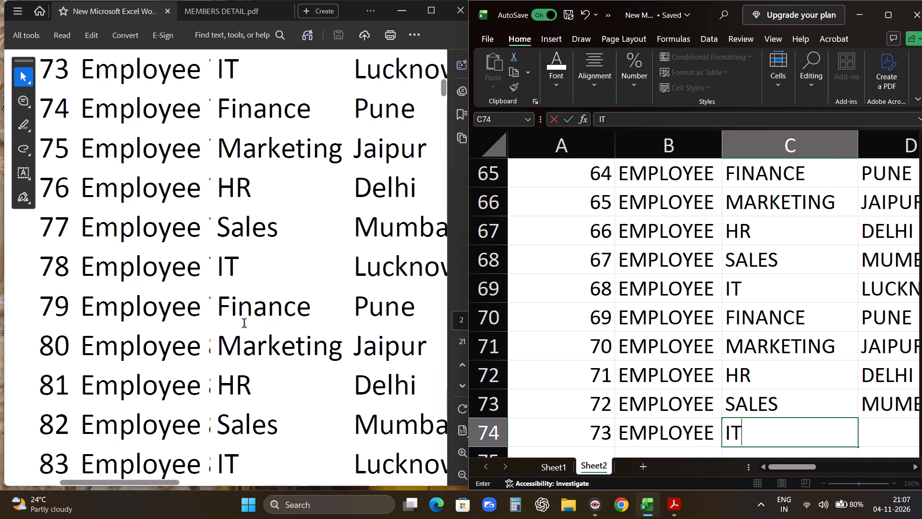
pyautogui.hotkey('alt', 'Tab')
pyautogui.hotkey('alt', 'Tab')
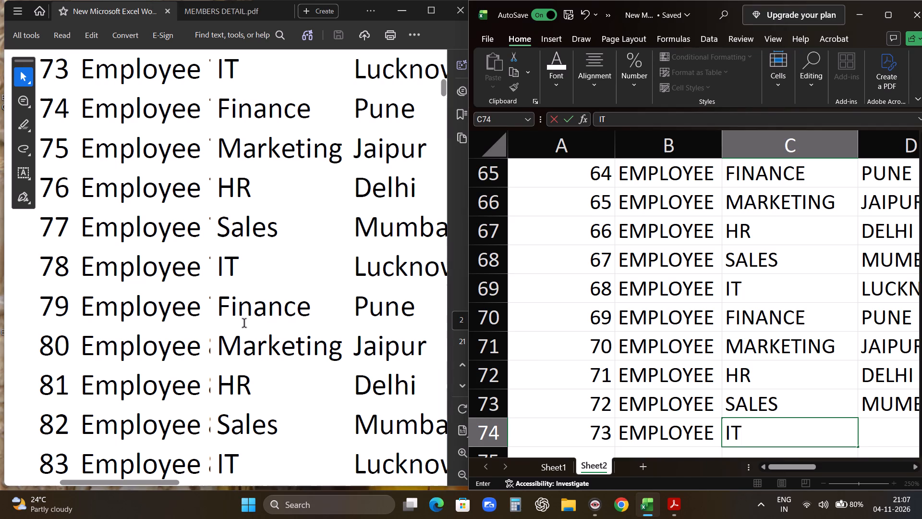
pyautogui.press('Tab')
pyautogui.write('LUCKNO')
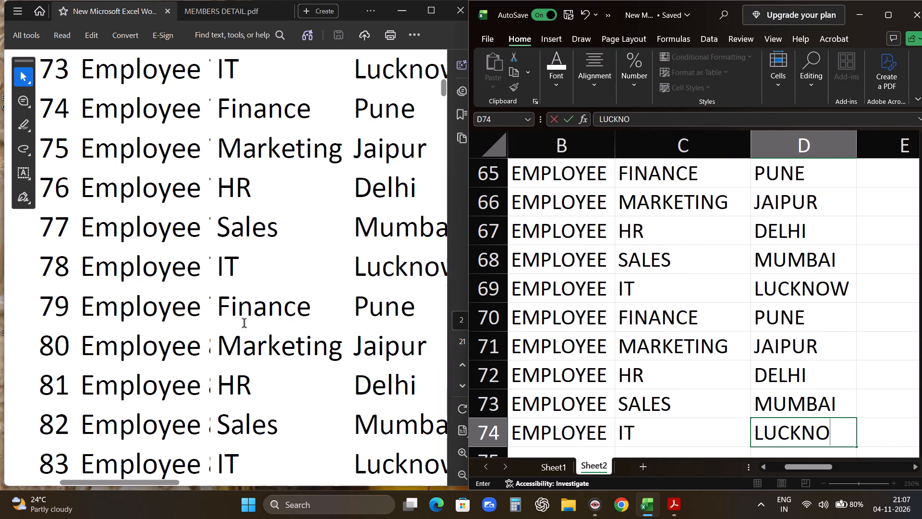
pyautogui.press('w')
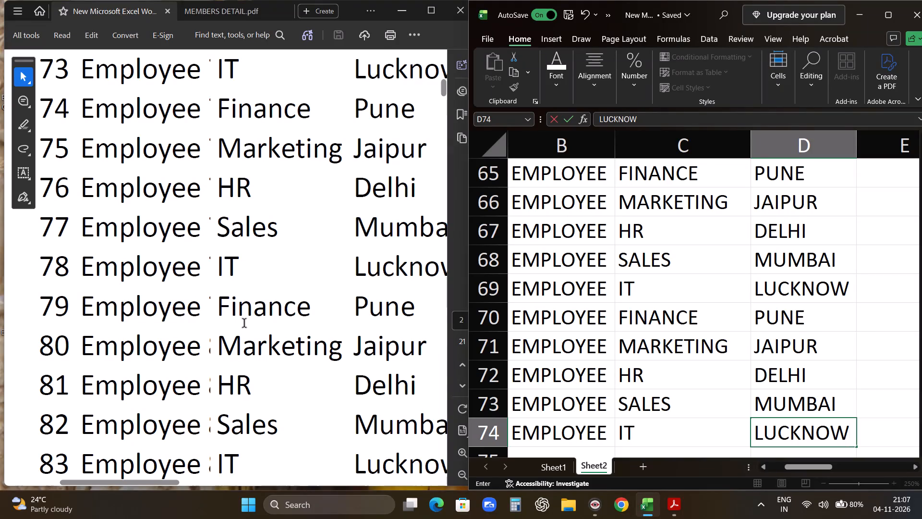
pyautogui.press('Tab')
# Look up record 73's remaining columns in the PDF and enter 23, 35001, 45072 and AVERAGE in cells E74 to H74 of Sheet2.
pyautogui.hotkey('alt', 'Tab')
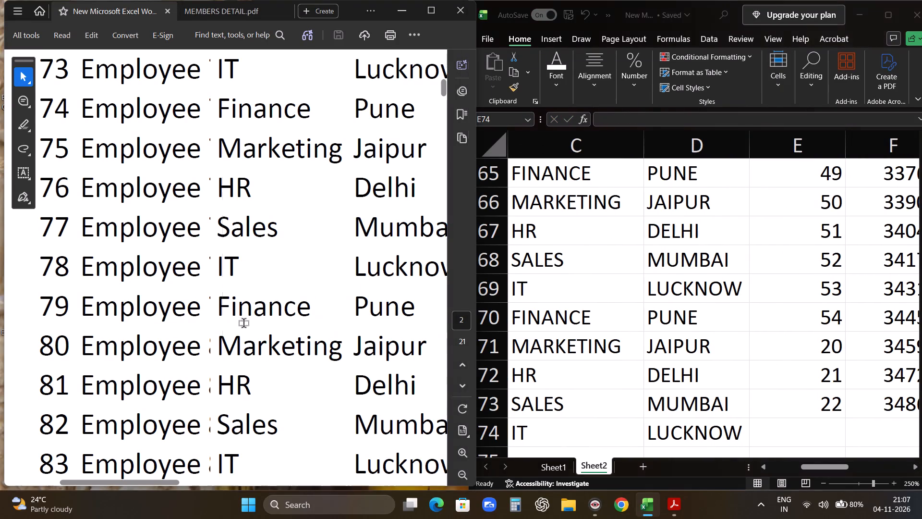
pyautogui.press('Right')
pyautogui.press('Right')
pyautogui.press('Right')
pyautogui.press('Right')
pyautogui.press('Right')
pyautogui.press('Right')
pyautogui.press('Right')
pyautogui.press('Right')
pyautogui.press('Right')
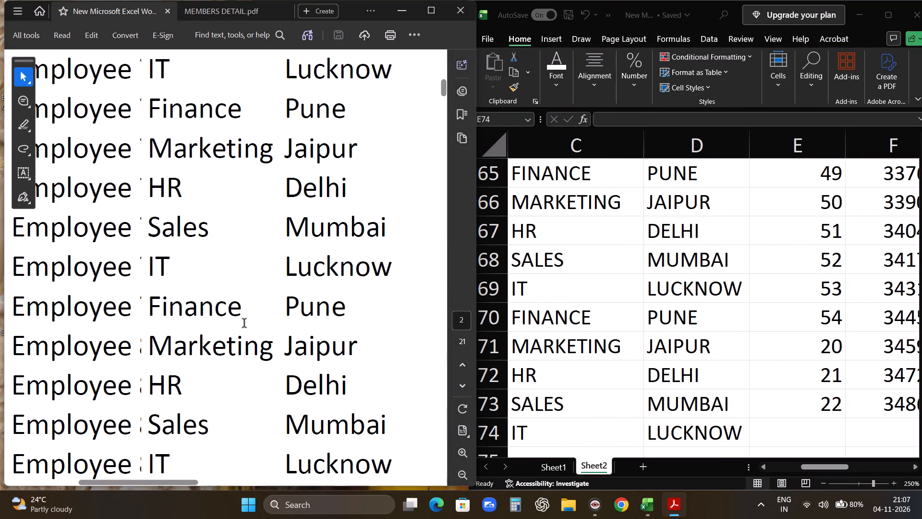
pyautogui.press('Right')
pyautogui.press('Right')
pyautogui.press('Right')
pyautogui.press('Right')
pyautogui.press('Right')
pyautogui.press('Right')
pyautogui.press('Right')
pyautogui.press('Right')
pyautogui.press('Right')
pyautogui.press('Right')
pyautogui.press('Right')
pyautogui.press('Right')
pyautogui.press('Right')
pyautogui.press('Right')
pyautogui.press('Right')
pyautogui.press('Right')
pyautogui.press('Right')
pyautogui.press('Right')
pyautogui.press('Right')
pyautogui.press('Right')
pyautogui.press('Right')
pyautogui.press('Right')
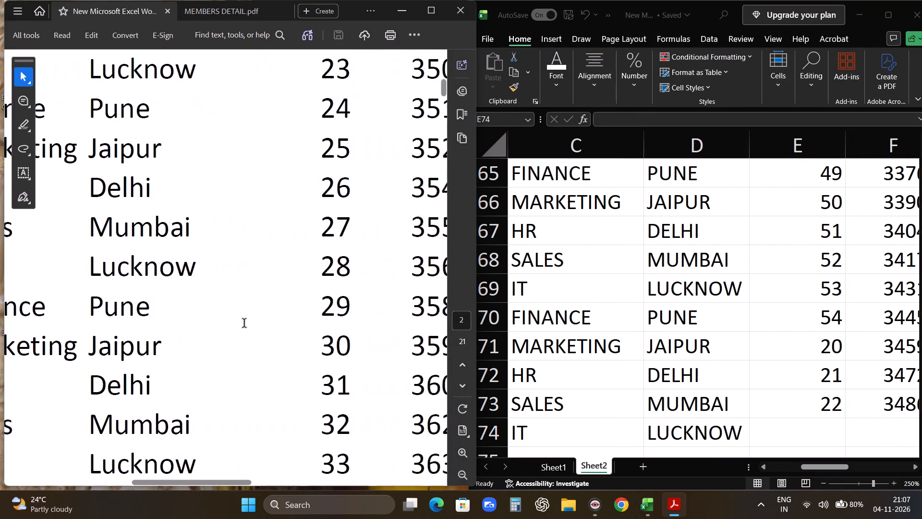
pyautogui.press('Right')
pyautogui.press('Right')
pyautogui.press('Right')
pyautogui.press('Right')
pyautogui.press('Right')
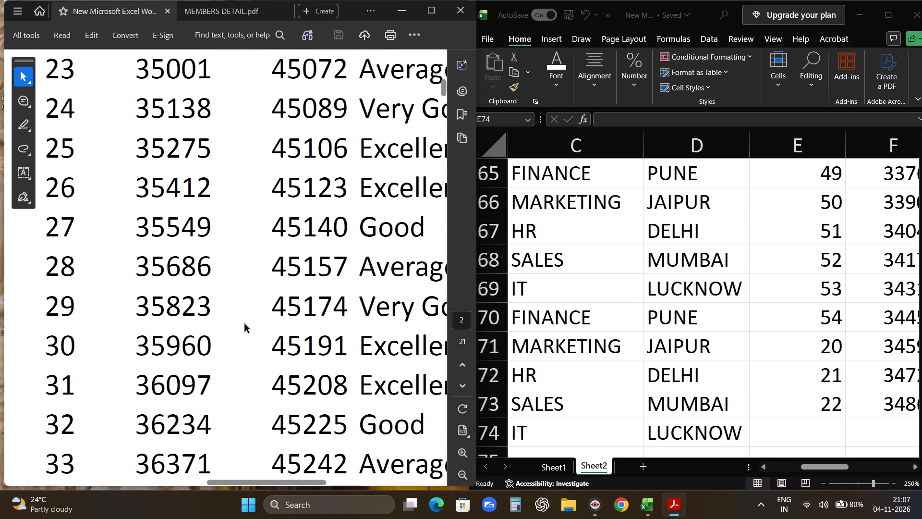
pyautogui.press('Right')
pyautogui.press('Right')
pyautogui.press('Left')
pyautogui.hotkey('alt', 'Tab')
pyautogui.write('23')
pyautogui.press('Tab')
pyautogui.write('35001')
pyautogui.press('Tab')
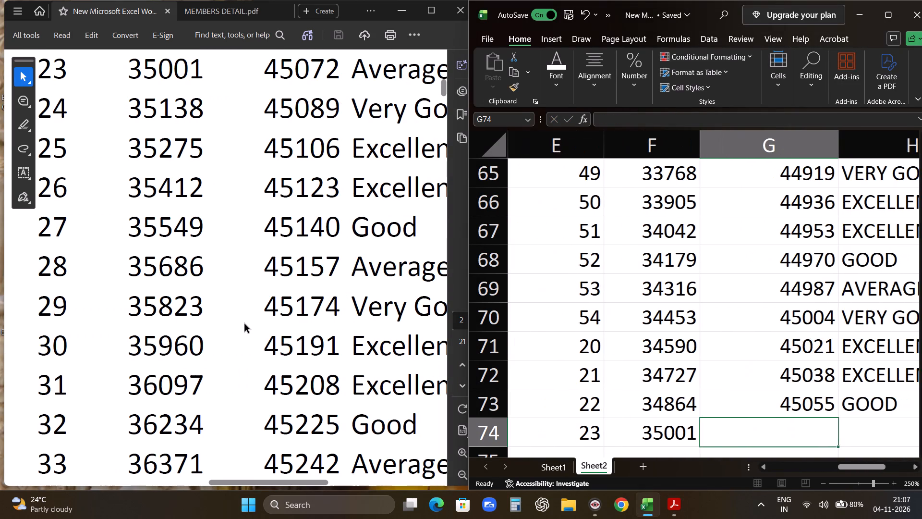
pyautogui.write('45')
pyautogui.write('072')
pyautogui.press('Tab')
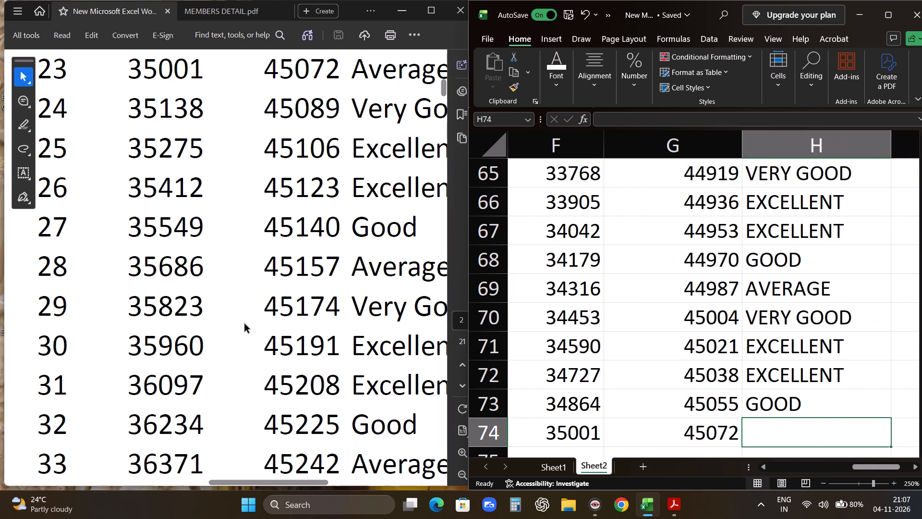
pyautogui.write('AVERAGE')
pyautogui.press('Return')
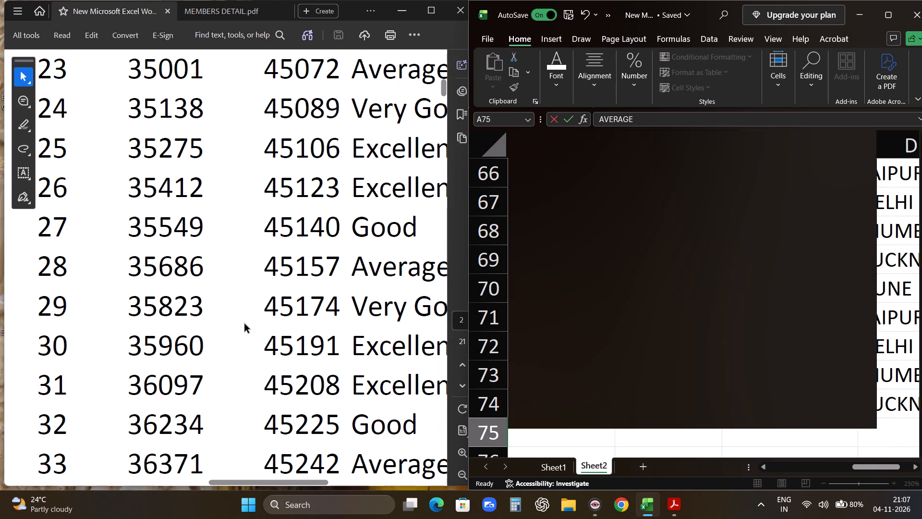
# Look up record 74 in the New Microsoft Excel Worksheet PDF and enter 74, EMPLOYEE, FINANCE and PUNE in cells A75 to D75 of Sheet2.
pyautogui.hotkey('alt', 'Tab')
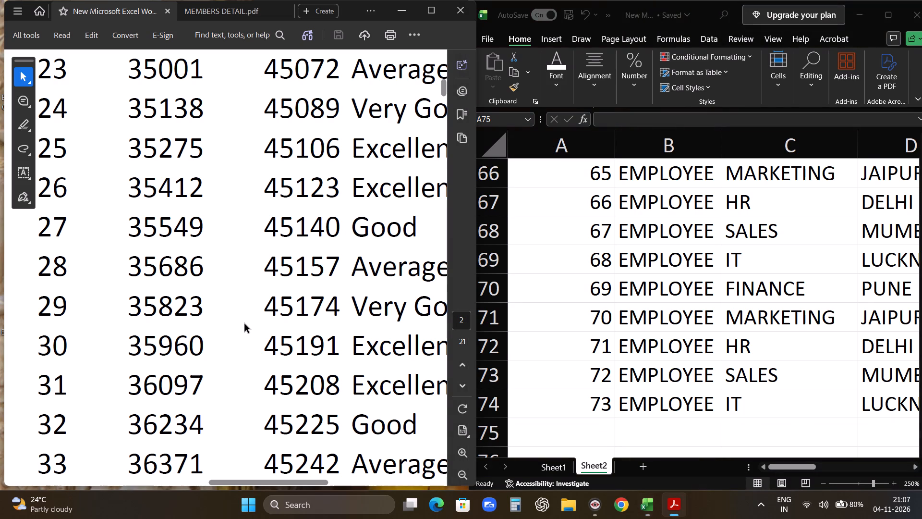
pyautogui.press('Left')
pyautogui.press('Left')
pyautogui.press('Left')
pyautogui.press('Left')
pyautogui.press('Left')
pyautogui.press('Left')
pyautogui.press('Left')
pyautogui.press('Left')
pyautogui.press('Left')
pyautogui.press('Left')
pyautogui.press('Left')
pyautogui.press('Left')
pyautogui.press('Left')
pyautogui.press('Left')
pyautogui.press('Left')
pyautogui.press('Left')
pyautogui.press('Left')
pyautogui.press('Left')
pyautogui.press('Left')
pyautogui.press('Left')
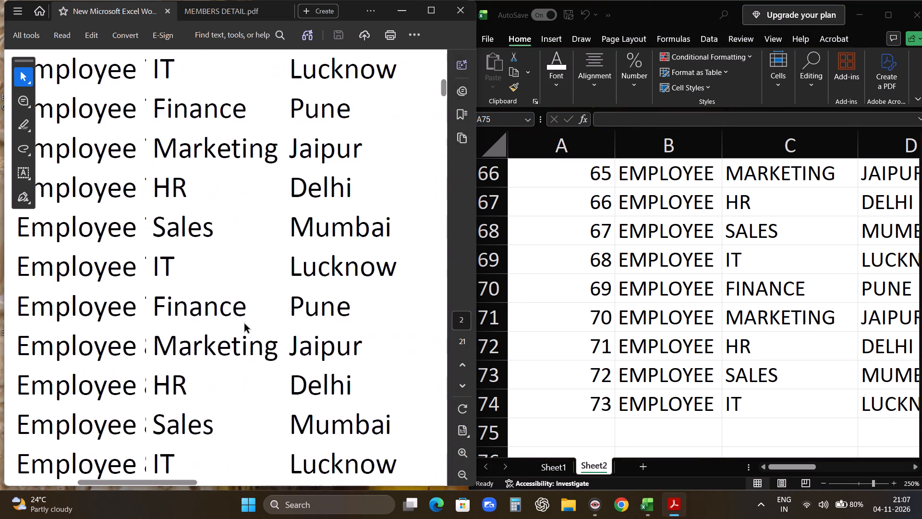
pyautogui.press('Right')
pyautogui.press('Right')
pyautogui.press('Right')
pyautogui.press('Right')
pyautogui.press('Right')
pyautogui.press('Right')
pyautogui.press('Right')
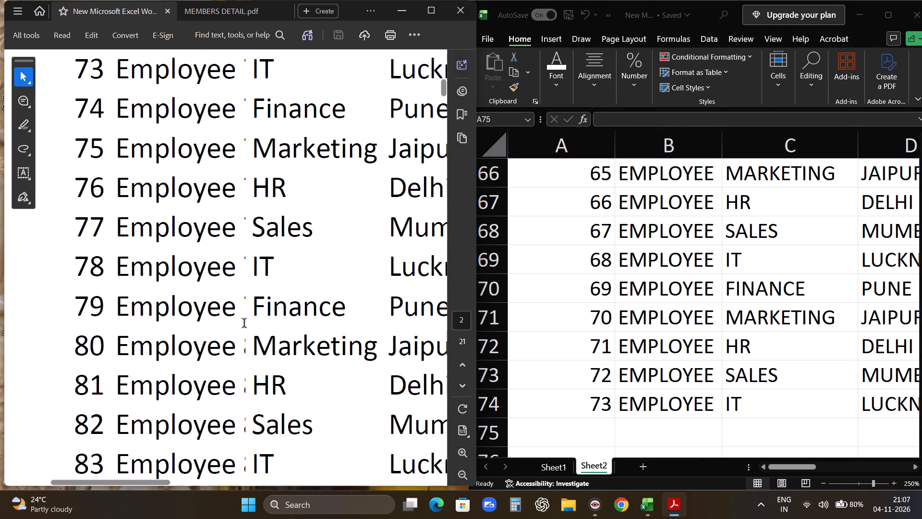
pyautogui.press('Right')
pyautogui.press('Right')
pyautogui.press('Right')
pyautogui.press('Right')
pyautogui.press('Down')
pyautogui.press('Down')
pyautogui.press('Down')
pyautogui.press('Down')
pyautogui.press('Down')
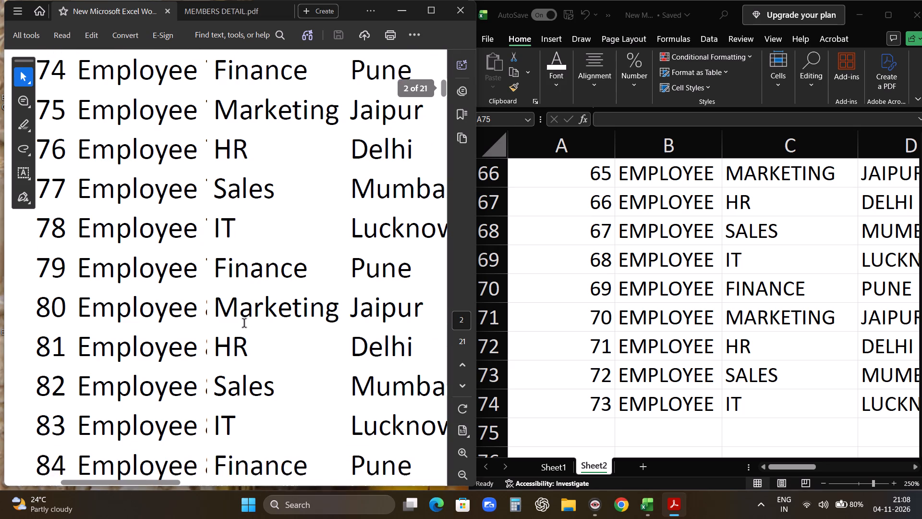
pyautogui.hotkey('alt', 'Tab')
pyautogui.press('7')
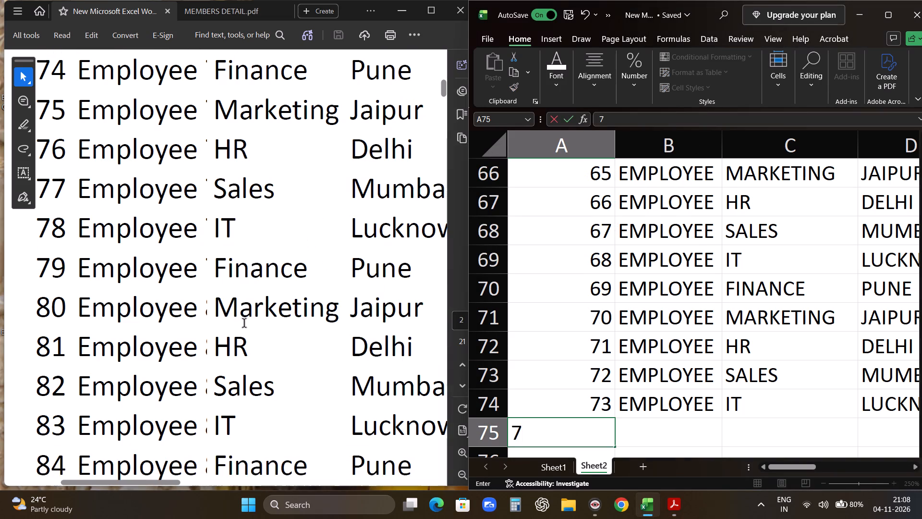
pyautogui.press('4')
pyautogui.press('Tab')
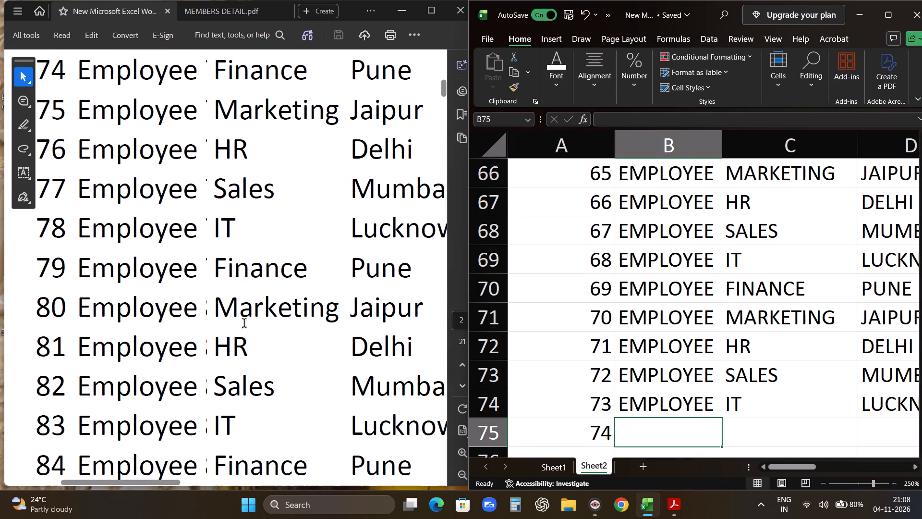
pyautogui.write('EMPLOYEE')
pyautogui.press('Tab')
pyautogui.write('FINAND')
pyautogui.press('BackSpace')
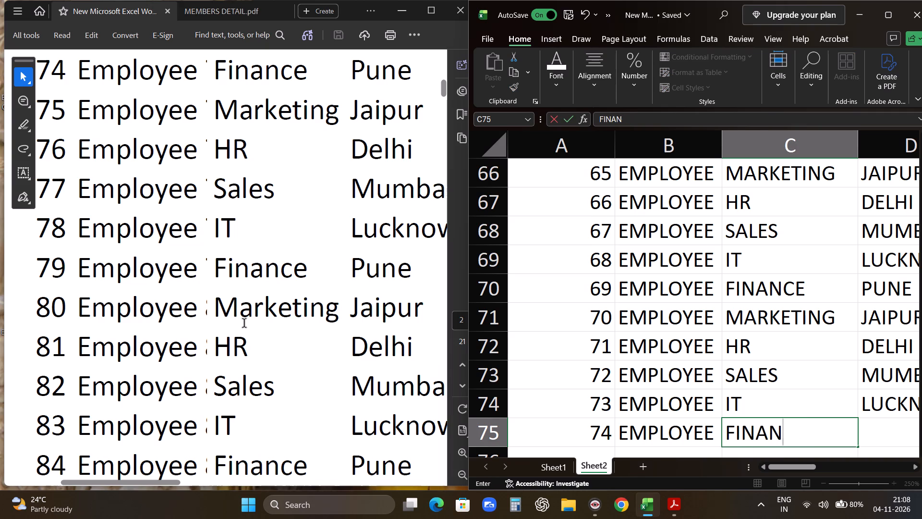
pyautogui.write('CE')
pyautogui.press('Tab')
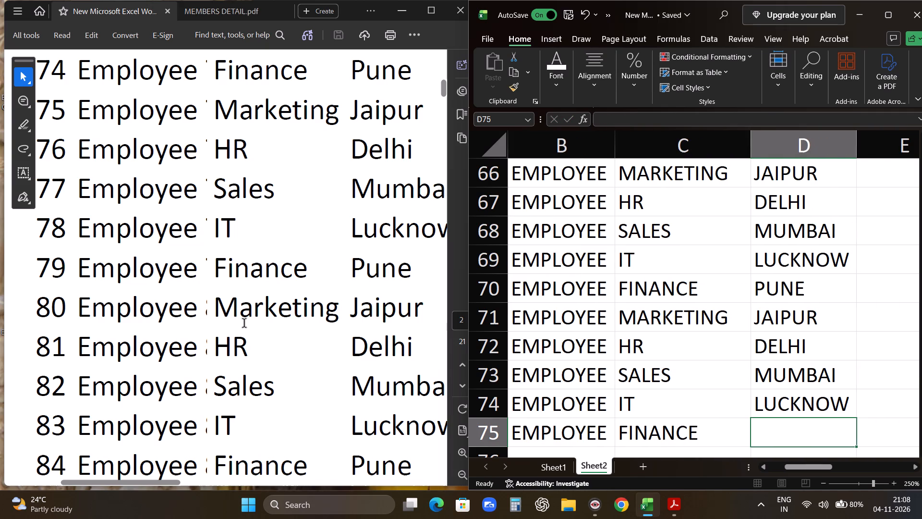
pyautogui.write('PUNE')
pyautogui.press('Tab')
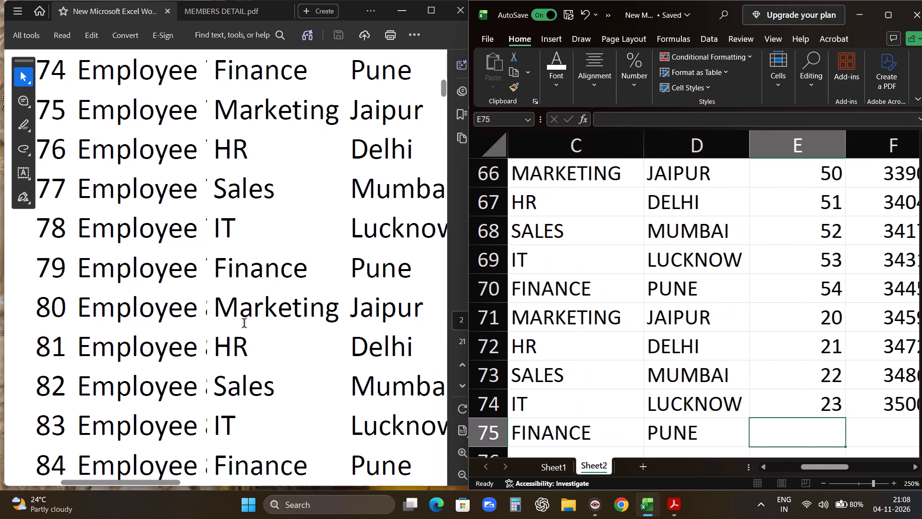
# Look up record 74's remaining columns in the PDF and enter 24, 35138, 45089 and VERY GOOD in cells E75 to H75 of Sheet2.
pyautogui.hotkey('alt', 'Tab')
pyautogui.press('Right')
pyautogui.press('Right')
pyautogui.press('Right')
pyautogui.press('Right')
pyautogui.press('Right')
pyautogui.press('Right')
pyautogui.press('Right')
pyautogui.press('Right')
pyautogui.press('Right')
pyautogui.press('Right')
pyautogui.press('Right')
pyautogui.press('Right')
pyautogui.press('Right')
pyautogui.press('Right')
pyautogui.press('Right')
pyautogui.press('Right')
pyautogui.press('Right')
pyautogui.press('Right')
pyautogui.press('Right')
pyautogui.press('Right')
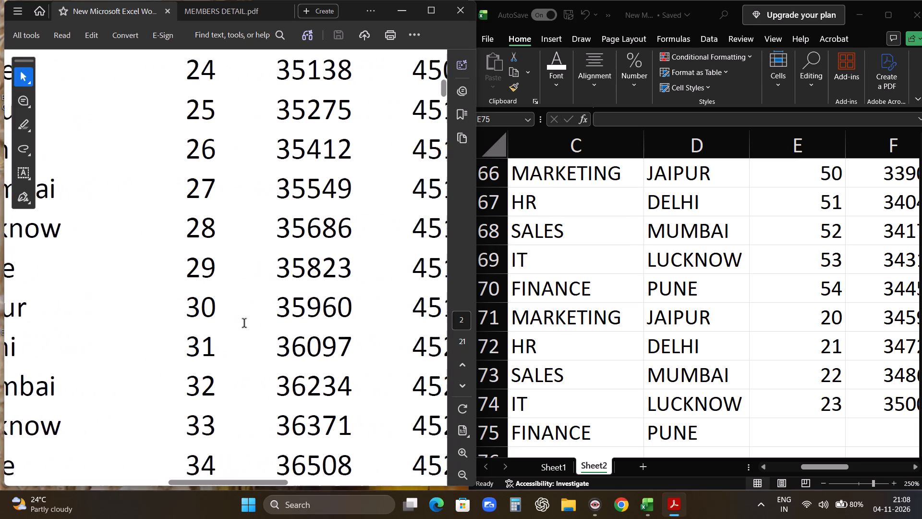
pyautogui.press('Right')
pyautogui.press('Right')
pyautogui.press('Right')
pyautogui.press('Right')
pyautogui.press('Right')
pyautogui.press('Right')
pyautogui.press('Right')
pyautogui.press('Right')
pyautogui.press('Right')
pyautogui.press('Right')
pyautogui.press('Right')
pyautogui.press('Right')
pyautogui.press('Right')
pyautogui.press('Right')
pyautogui.press('Right')
pyautogui.press('Right')
pyautogui.press('Right')
pyautogui.press('Right')
pyautogui.press('Right')
pyautogui.press('Right')
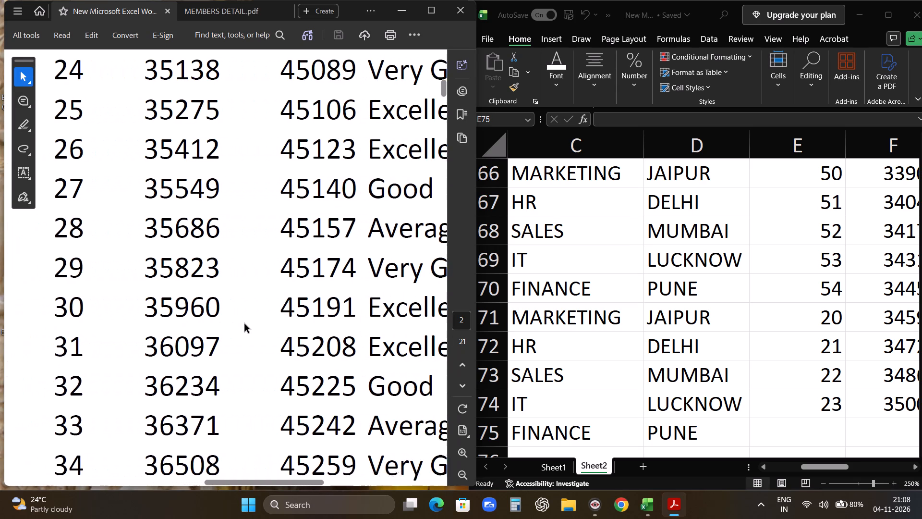
pyautogui.hotkey('alt', 'Tab')
pyautogui.write('24')
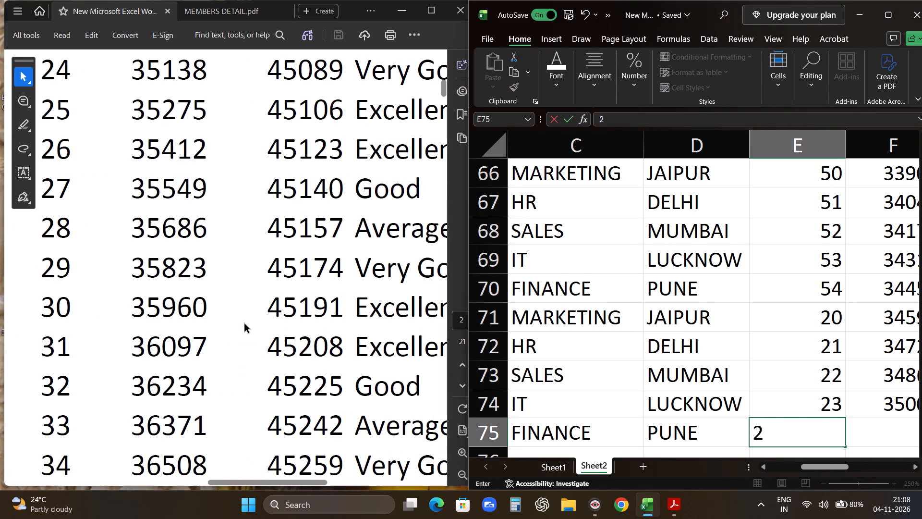
pyautogui.press('Tab')
pyautogui.write('35138')
pyautogui.press('Tab')
pyautogui.write('45089')
pyautogui.press('Tab')
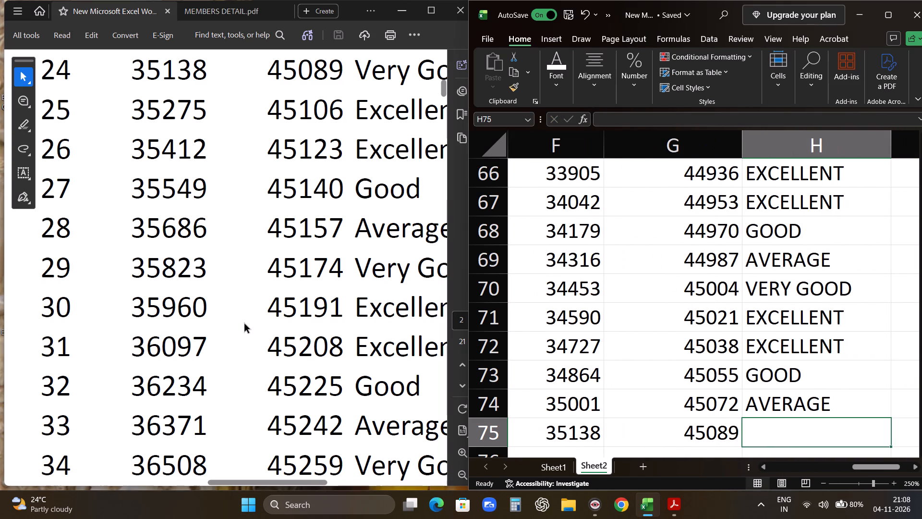
pyautogui.write('VERY GOOD')
pyautogui.press('Return')
# Look up record 75 in the New Microsoft Excel Worksheet PDF and enter 75, EMPLOYEE, MARKETING and JAIPUR in cells A76 to D76 of Sheet2.
pyautogui.hotkey('alt', 'Tab')
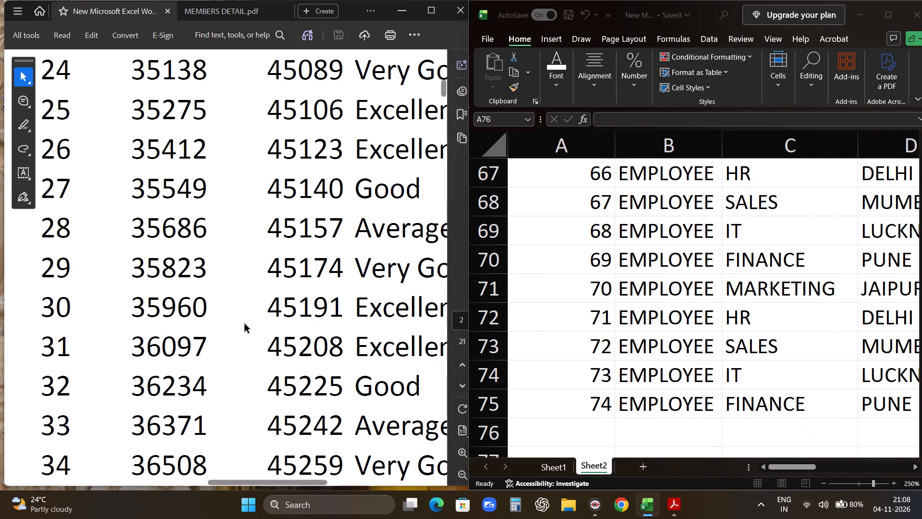
pyautogui.press('Left')
pyautogui.press('Left')
pyautogui.press('Left')
pyautogui.press('Left')
pyautogui.press('Left')
pyautogui.press('Left')
pyautogui.press('Left')
pyautogui.press('Left')
pyautogui.press('Left')
pyautogui.press('Left')
pyautogui.press('Left')
pyautogui.press('Left')
pyautogui.press('Left')
pyautogui.press('Left')
pyautogui.press('Left')
pyautogui.press('Left')
pyautogui.press('Left')
pyautogui.press('Left')
pyautogui.press('Left')
pyautogui.press('Left')
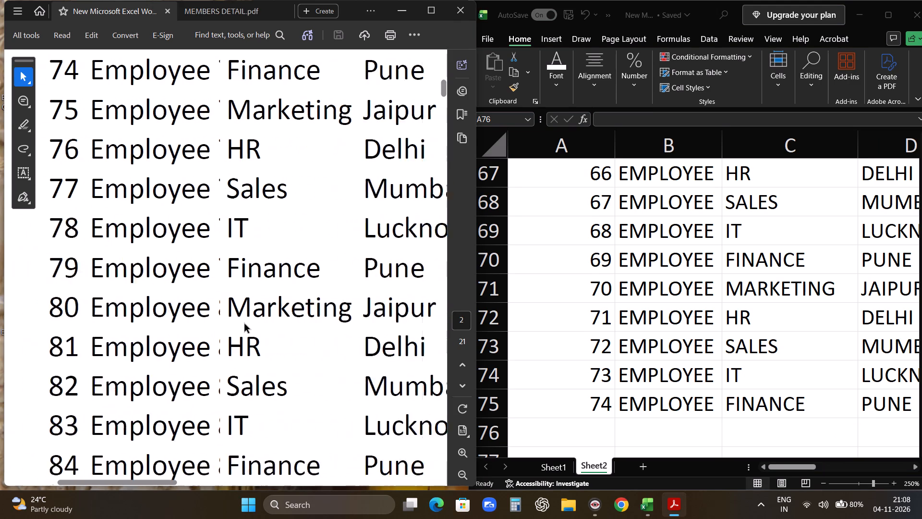
pyautogui.press('Right')
pyautogui.press('Right')
pyautogui.press('Right')
pyautogui.press('Right')
pyautogui.press('Right')
pyautogui.press('Right')
pyautogui.press('Right')
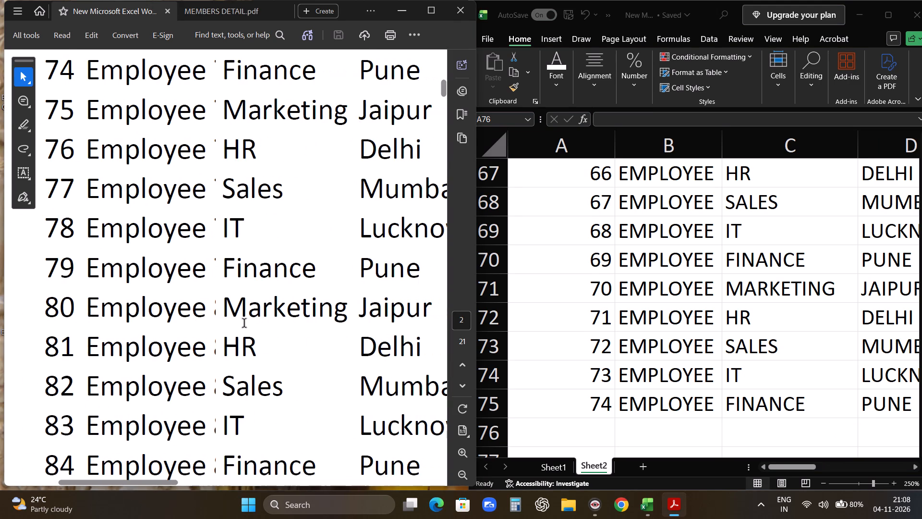
pyautogui.press('Down')
pyautogui.press('Down')
pyautogui.press('Down')
pyautogui.press('Down')
pyautogui.press('Right')
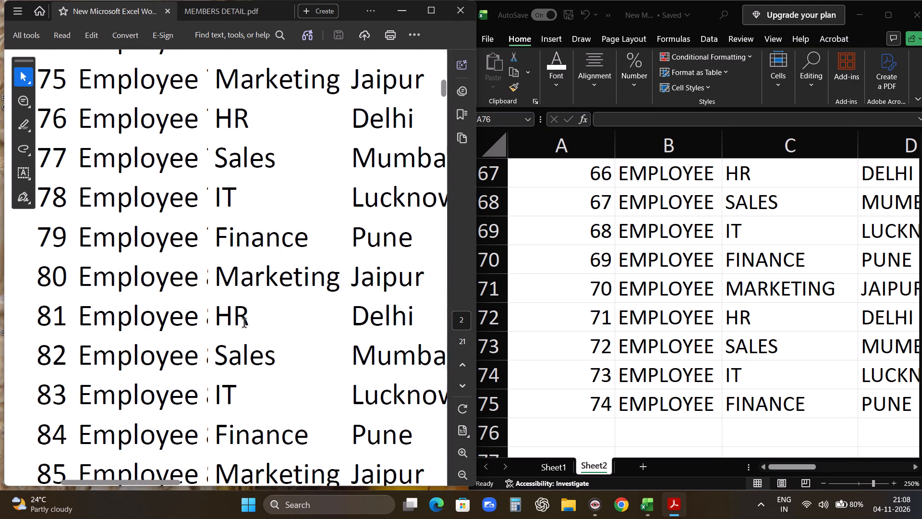
pyautogui.press('Down')
pyautogui.hotkey('alt', 'Tab')
pyautogui.write('75')
pyautogui.press('Tab')
pyautogui.write('EMPLOYEE')
pyautogui.press('Tab')
pyautogui.write('MARKETINGH')
pyautogui.press('BackSpace')
pyautogui.press('Tab')
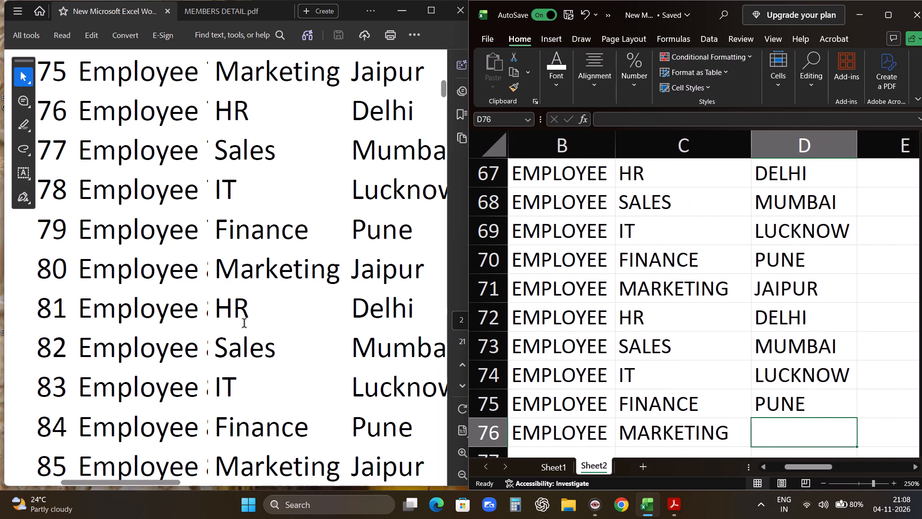
pyautogui.write('JAIPUR')
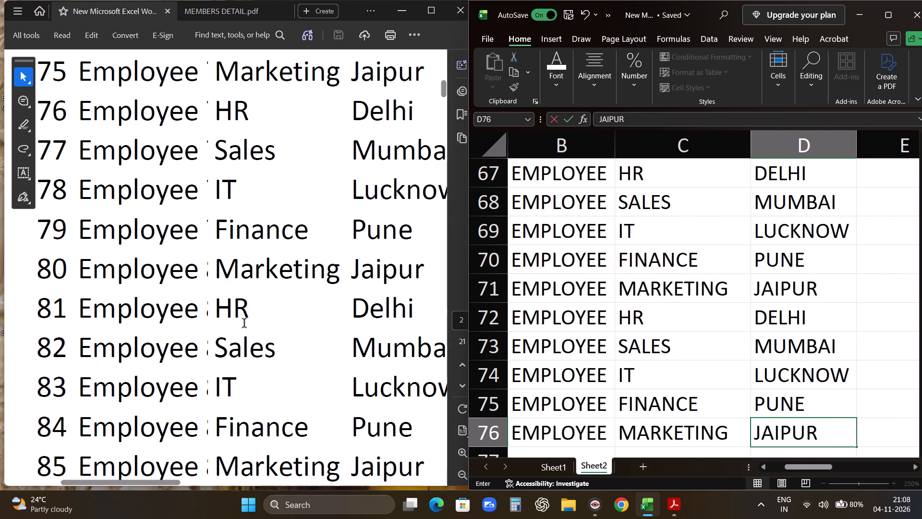
pyautogui.press('Tab')
# Look up record 75's remaining columns in the PDF and enter 25, 35275, 45106 and EXCELLENT in cells E76 to H76 of Sheet2.
pyautogui.hotkey('alt', 'Tab')
pyautogui.press('Right')
pyautogui.press('Right')
pyautogui.press('Right')
pyautogui.press('Right')
pyautogui.press('Right')
pyautogui.press('Right')
pyautogui.press('Right')
pyautogui.press('Right')
pyautogui.press('Right')
pyautogui.press('Right')
pyautogui.press('Right')
pyautogui.press('Right')
pyautogui.press('Right')
pyautogui.press('Right')
pyautogui.press('Right')
pyautogui.press('Right')
pyautogui.press('Right')
pyautogui.press('Right')
pyautogui.press('Right')
pyautogui.press('Right')
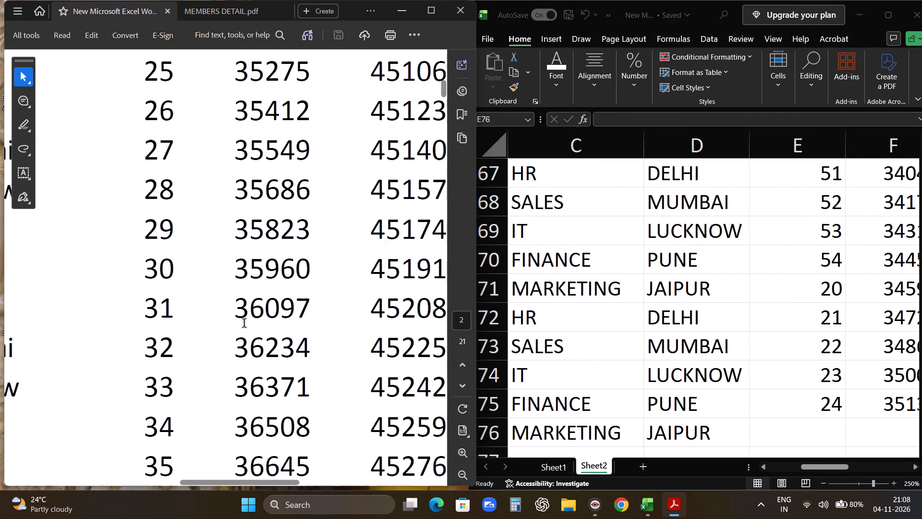
pyautogui.press('Right')
pyautogui.press('Right')
pyautogui.press('Right')
pyautogui.press('Right')
pyautogui.hotkey('alt', 'Tab')
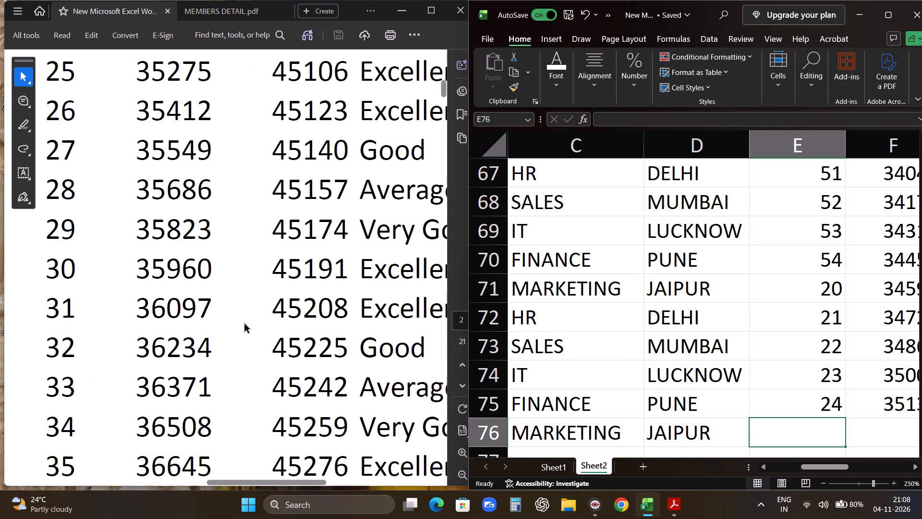
pyautogui.write('25')
pyautogui.press('Tab')
pyautogui.write('35275')
pyautogui.press('Tab')
pyautogui.write('45')
pyautogui.write('106')
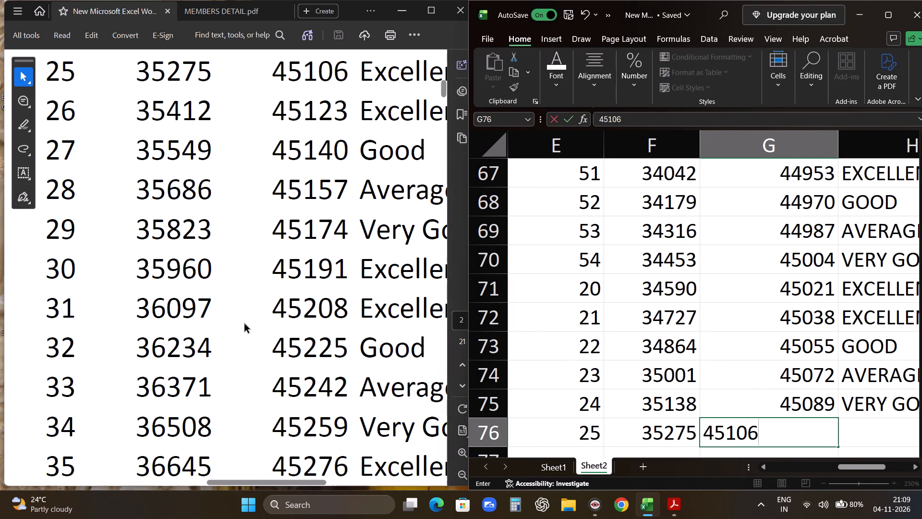
pyautogui.press('Tab')
pyautogui.write('EXCELLENT')
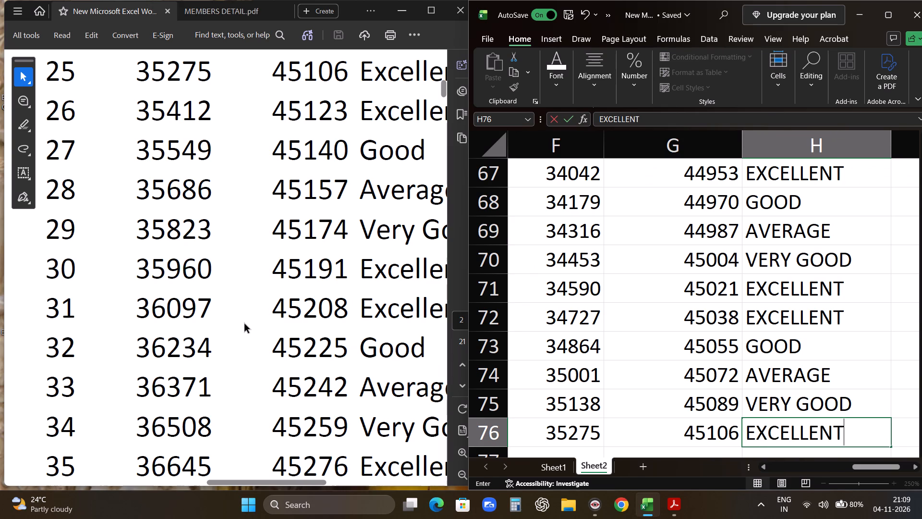
pyautogui.press('Return')
# Look up record 76 in the New Microsoft Excel Worksheet PDF and enter 76, EMPLOYEE, HR and DELHI in cells A77 to D77 of Sheet2.
pyautogui.hotkey('alt', 'Tab')
pyautogui.press('Left')
pyautogui.press('Left')
pyautogui.press('Left')
pyautogui.press('Left')
pyautogui.press('Left')
pyautogui.press('Left')
pyautogui.press('Left')
pyautogui.press('Left')
pyautogui.press('Left')
pyautogui.press('Left')
pyautogui.press('Left')
pyautogui.press('Left')
pyautogui.press('Left')
pyautogui.press('Left')
pyautogui.press('Left')
pyautogui.press('Left')
pyautogui.press('Left')
pyautogui.press('Left')
pyautogui.press('Left')
pyautogui.press('Left')
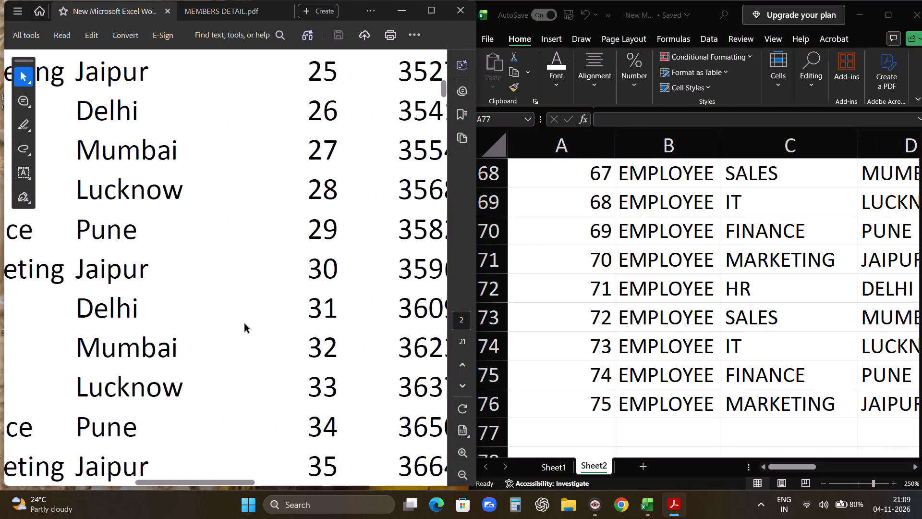
pyautogui.press('Left')
pyautogui.press('Left')
pyautogui.press('Left')
pyautogui.press('Left')
pyautogui.press('Left')
pyautogui.press('Left')
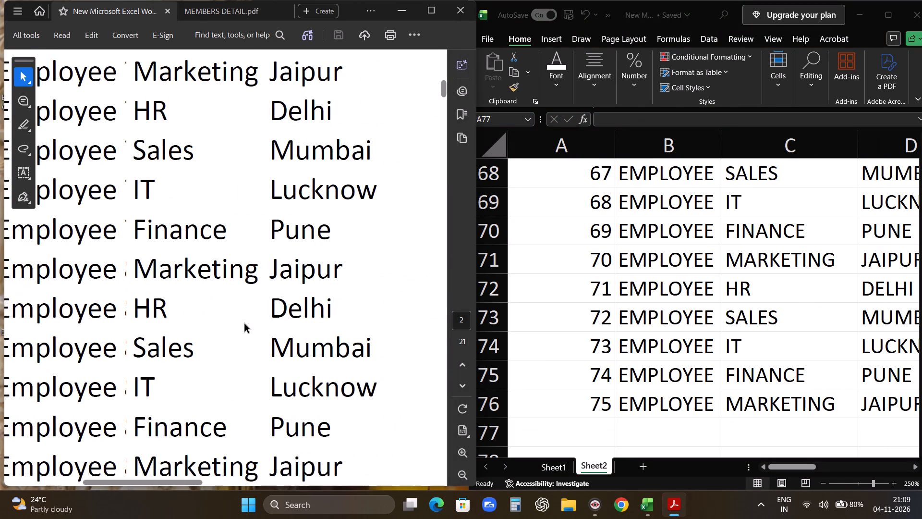
pyautogui.press('Left')
pyautogui.press('Left')
pyautogui.press('Left')
pyautogui.press('Left')
pyautogui.press('Left')
pyautogui.press('Left')
pyautogui.press('Left')
pyautogui.press('Left')
pyautogui.press('Left')
pyautogui.press('Left')
pyautogui.press('Left')
pyautogui.press('Left')
pyautogui.press('Left')
pyautogui.press('Left')
pyautogui.press('Right')
pyautogui.press('Right')
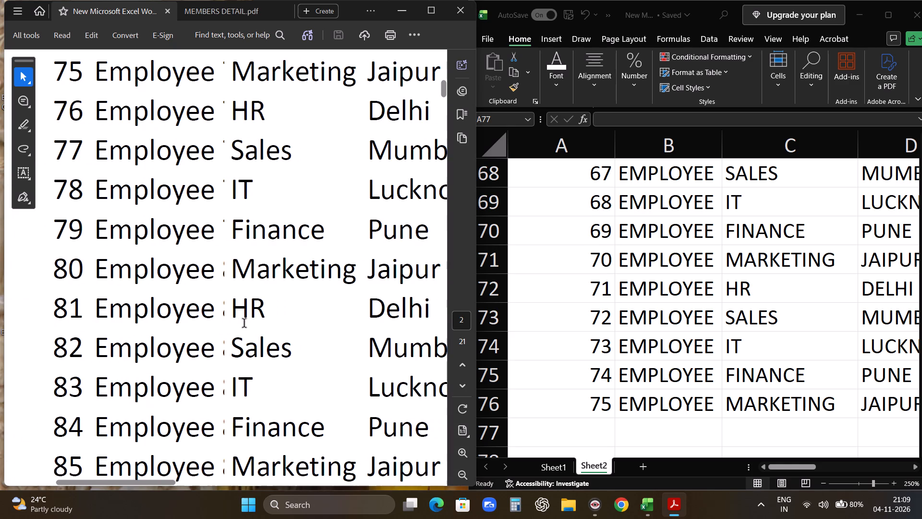
pyautogui.press('Right')
pyautogui.press('Right')
pyautogui.press('Down')
pyautogui.press('Down')
pyautogui.press('Down')
pyautogui.press('Down')
pyautogui.press('Down')
pyautogui.press('Down')
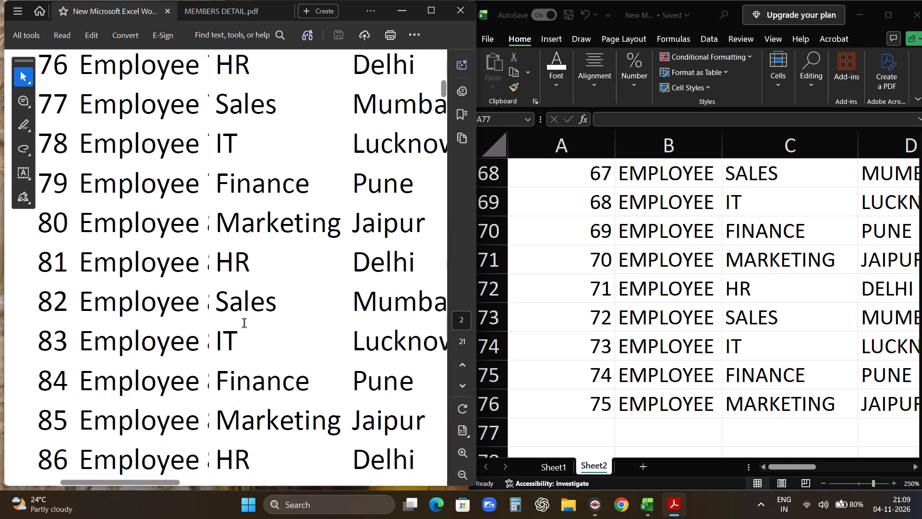
pyautogui.press('Up')
pyautogui.hotkey('alt', 'Tab')
pyautogui.write('76')
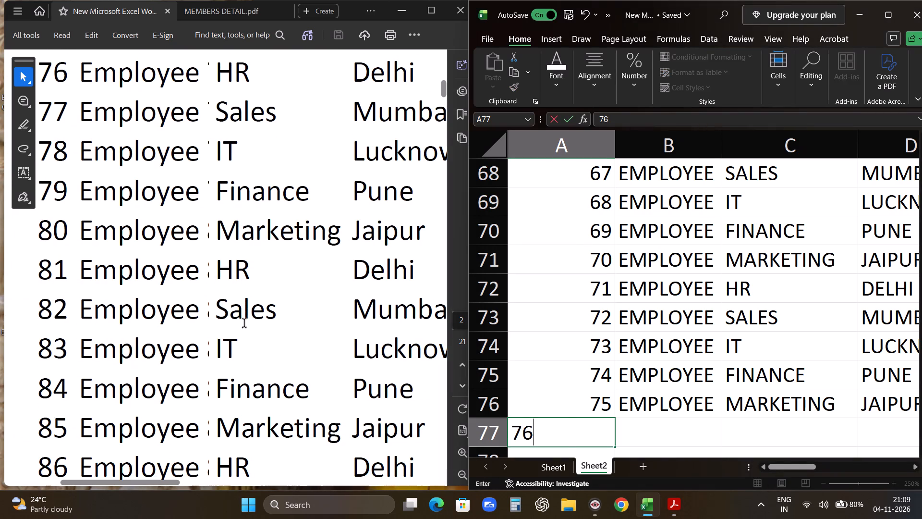
pyautogui.press('Tab')
pyautogui.write('EMPLOYEE')
pyautogui.press('Tab')
pyautogui.write('HR')
pyautogui.press('Tab')
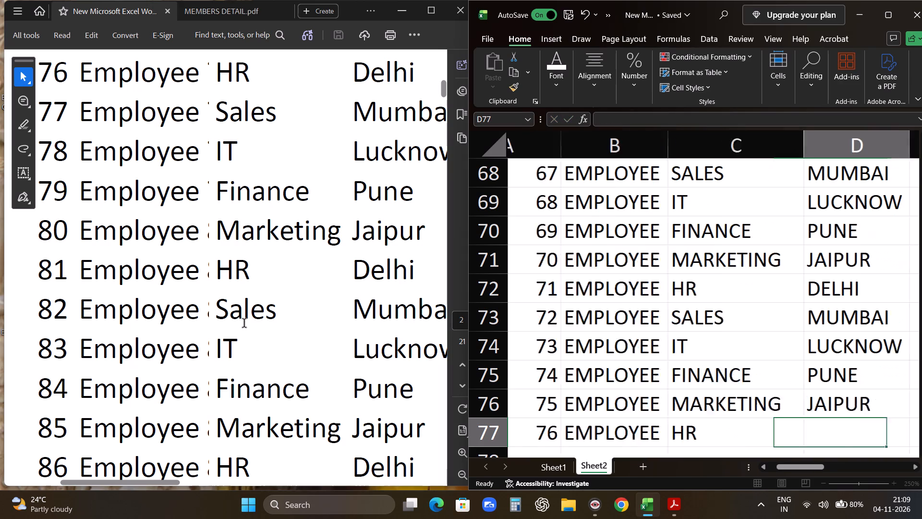
pyautogui.write('DELHI')
pyautogui.press('Tab')
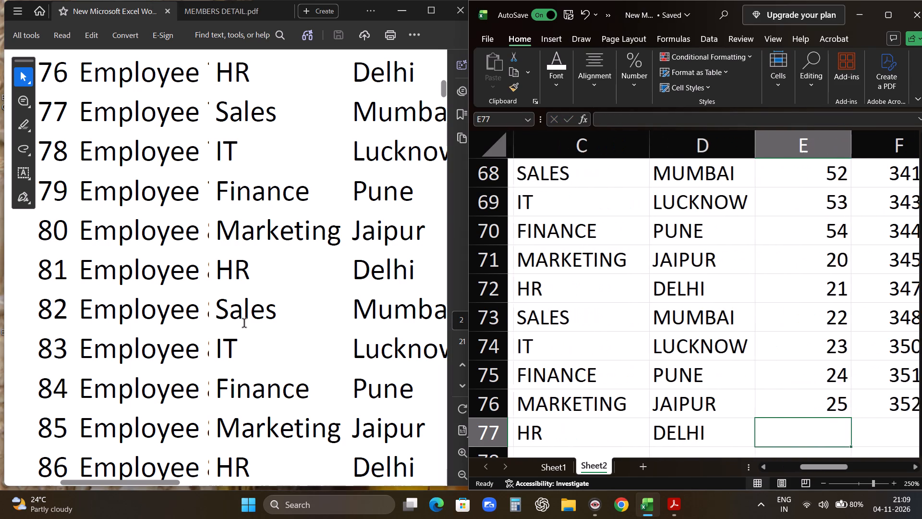
# Look up record 76's remaining columns in the PDF and enter 26, 35412, 45123 and EXCELLENT in cells E77 to H77 of Sheet2.
pyautogui.hotkey('alt', 'Tab')
pyautogui.press('Right')
pyautogui.press('Right')
pyautogui.press('Right')
pyautogui.press('Right')
pyautogui.press('Right')
pyautogui.press('Right')
pyautogui.press('Right')
pyautogui.press('Right')
pyautogui.press('Right')
pyautogui.press('Right')
pyautogui.press('Right')
pyautogui.press('Right')
pyautogui.press('Right')
pyautogui.press('Right')
pyautogui.press('Right')
pyautogui.press('Right')
pyautogui.press('Right')
pyautogui.press('Right')
pyautogui.press('Right')
pyautogui.press('Right')
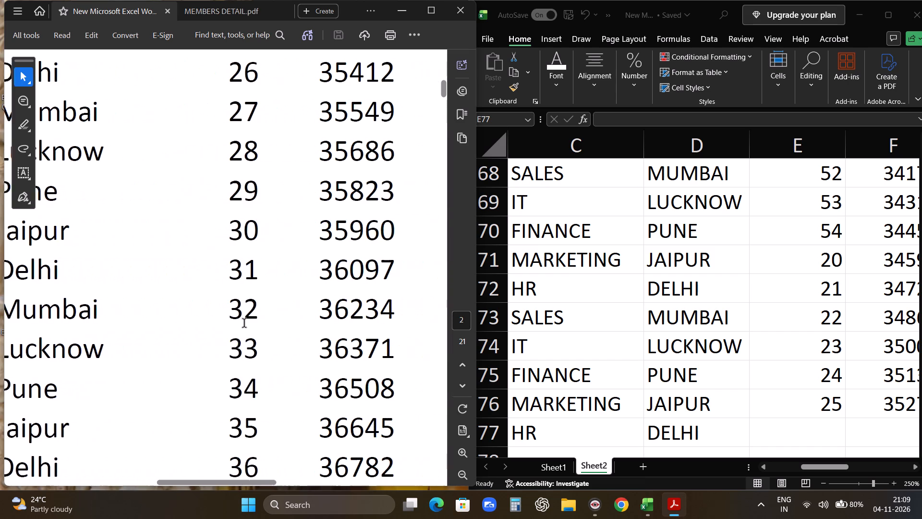
pyautogui.press('Right')
pyautogui.press('Right')
pyautogui.press('Right')
pyautogui.press('Right')
pyautogui.press('Right')
pyautogui.press('Right')
pyautogui.press('Right')
pyautogui.press('Right')
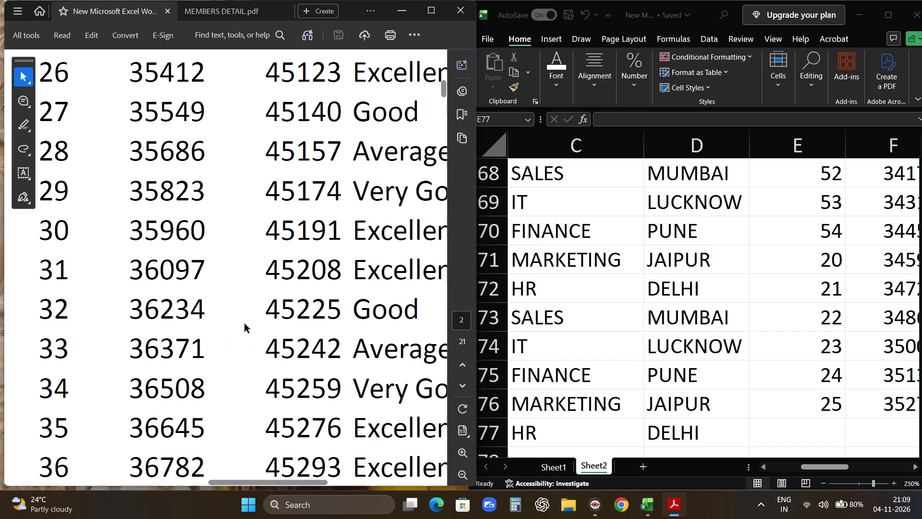
pyautogui.hotkey('alt', 'Tab')
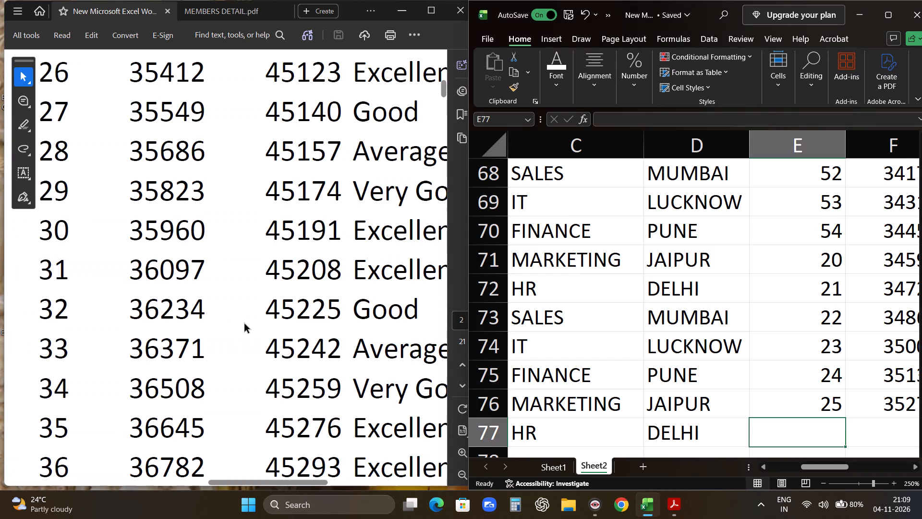
pyautogui.press('2')
pyautogui.press('6')
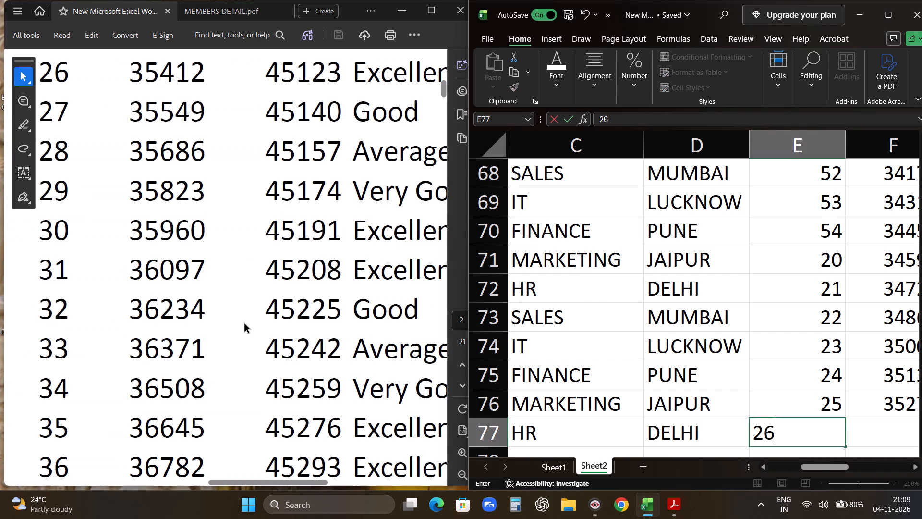
pyautogui.press('Tab')
pyautogui.write('35412')
pyautogui.press('Tab')
pyautogui.write('45123')
pyautogui.press('Tab')
pyautogui.write('EXCELLENT')
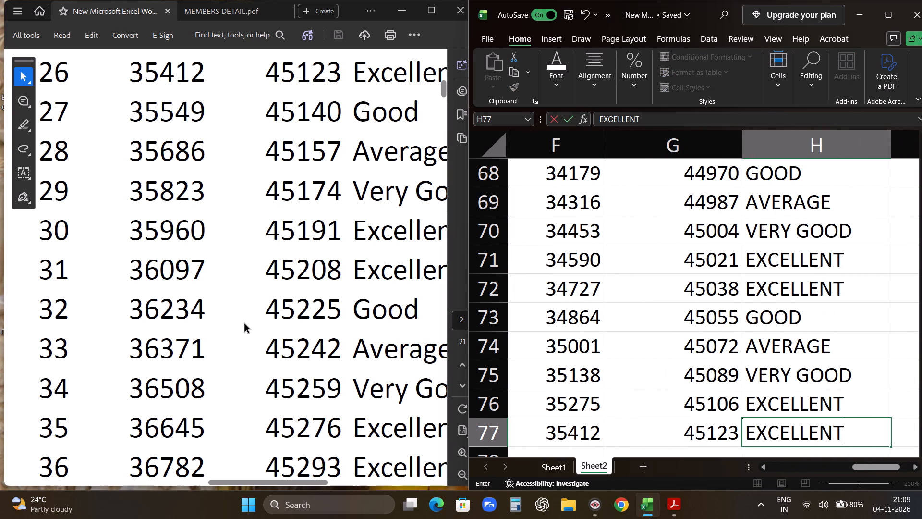
pyautogui.press('Return')
# Look up record 77 in the New Microsoft Excel Worksheet PDF and enter 77, EMPLOYEE, SALES and MUMBAI in cells A78 to D78 of Sheet2.
pyautogui.hotkey('alt', 'Tab')
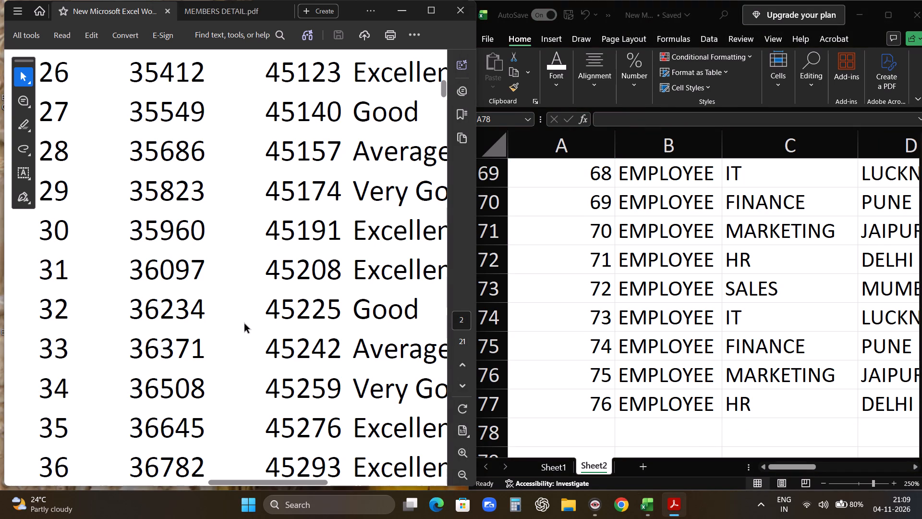
pyautogui.press('Left')
pyautogui.press('Left')
pyautogui.press('Left')
pyautogui.press('Left')
pyautogui.press('Left')
pyautogui.press('Left')
pyautogui.press('Left')
pyautogui.press('Left')
pyautogui.press('Left')
pyautogui.press('Left')
pyautogui.press('Left')
pyautogui.press('Left')
pyautogui.press('Left')
pyautogui.press('Left')
pyautogui.press('Left')
pyautogui.press('Left')
pyautogui.press('Left')
pyautogui.press('Left')
pyautogui.press('Left')
pyautogui.press('Left')
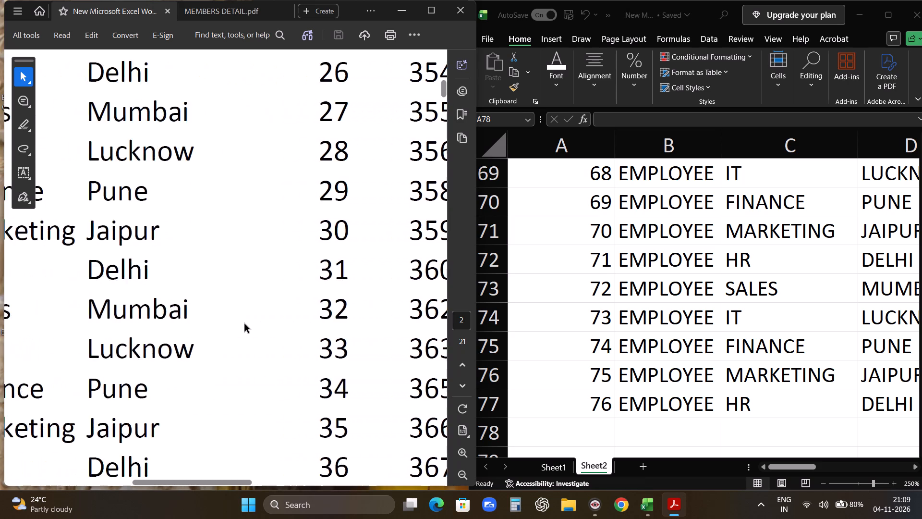
pyautogui.press('Left')
pyautogui.press('Left')
pyautogui.press('Left')
pyautogui.press('Left')
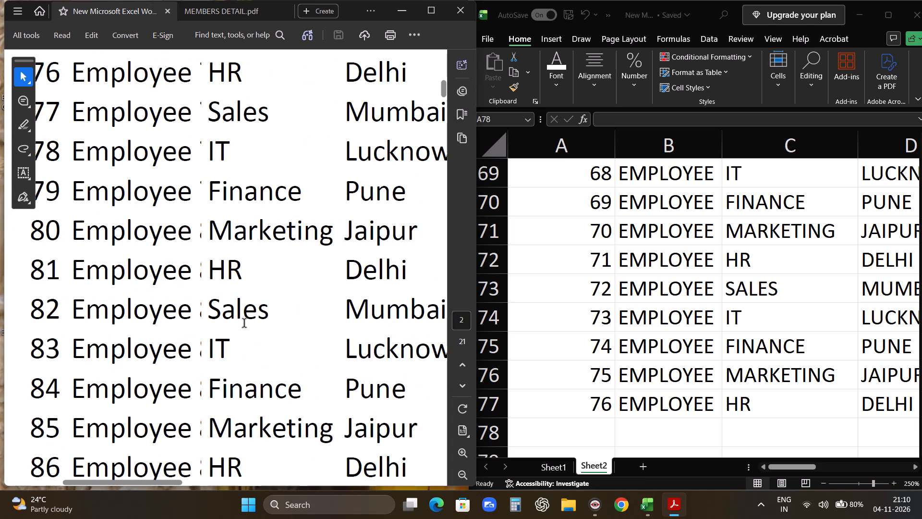
pyautogui.press('Left')
pyautogui.press('Down')
pyautogui.press('Down')
pyautogui.press('Down')
pyautogui.press('Down')
pyautogui.press('Down')
pyautogui.press('Down')
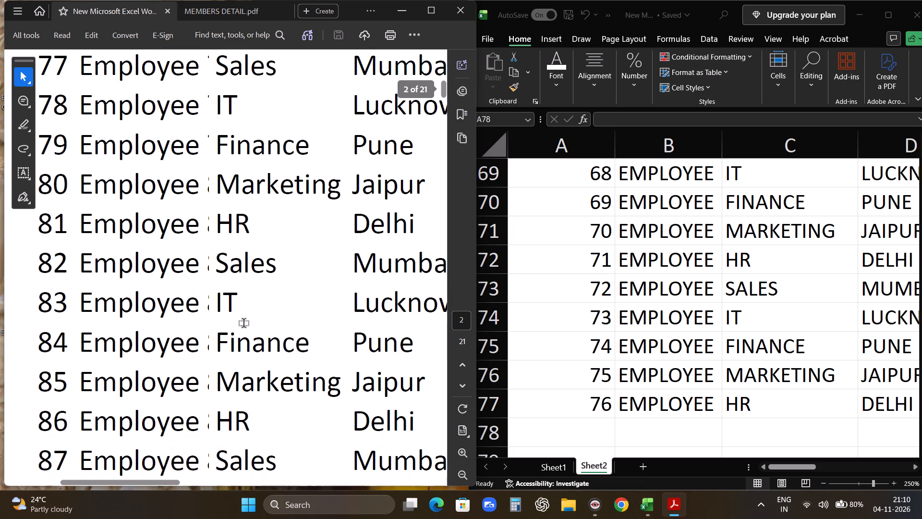
pyautogui.hotkey('alt', 'Tab')
pyautogui.write('77')
pyautogui.press('Tab')
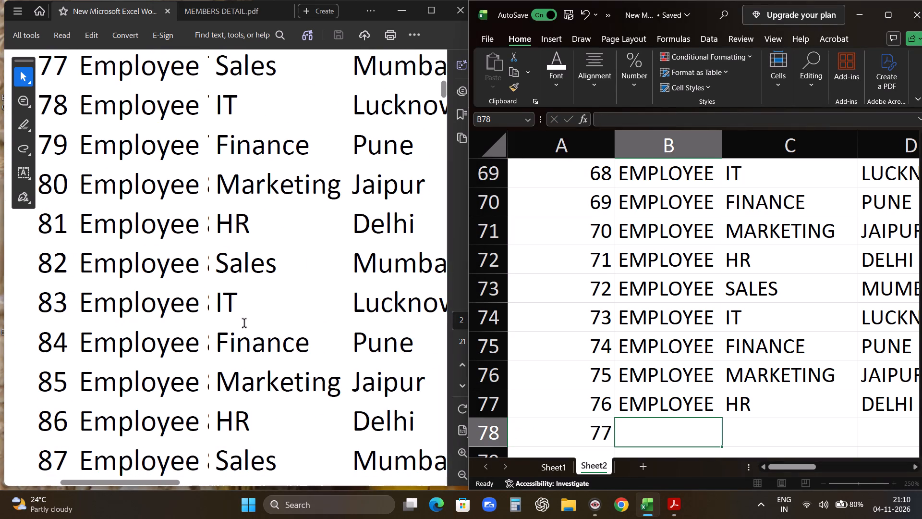
pyautogui.write('EMPLOYEE')
pyautogui.press('Tab')
pyautogui.write('SALES')
pyautogui.press('Tab')
pyautogui.write('MUMBAI')
pyautogui.press('Tab')
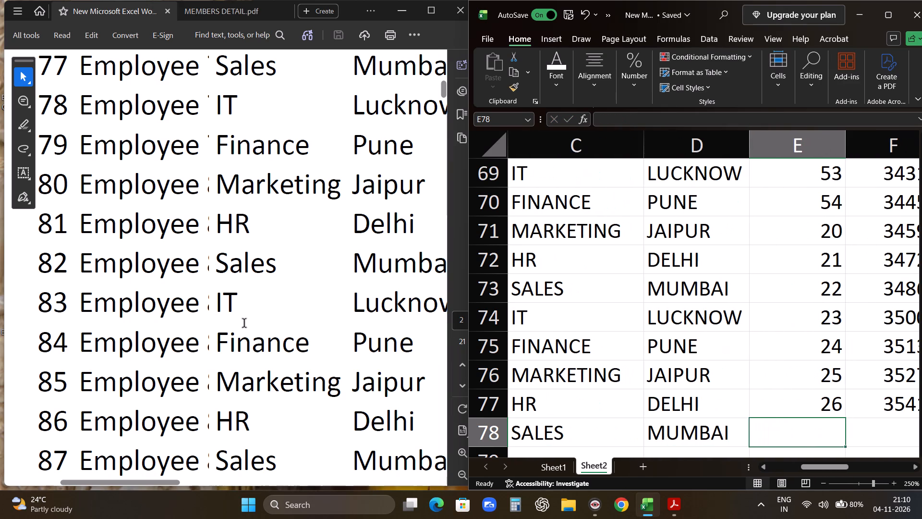
# Look up record 77's remaining columns in the PDF and enter 27, 35549, 45140 and GOOD in cells E78 to H78 of Sheet2.
pyautogui.hotkey('alt', 'Tab')
pyautogui.press('Right')
pyautogui.press('Right')
pyautogui.press('Right')
pyautogui.press('Right')
pyautogui.press('Right')
pyautogui.press('Right')
pyautogui.press('Right')
pyautogui.press('Right')
pyautogui.press('Right')
pyautogui.press('Right')
pyautogui.press('Right')
pyautogui.press('Right')
pyautogui.press('Right')
pyautogui.press('Right')
pyautogui.press('Right')
pyautogui.press('Right')
pyautogui.press('Right')
pyautogui.press('Right')
pyautogui.press('Right')
pyautogui.press('Right')
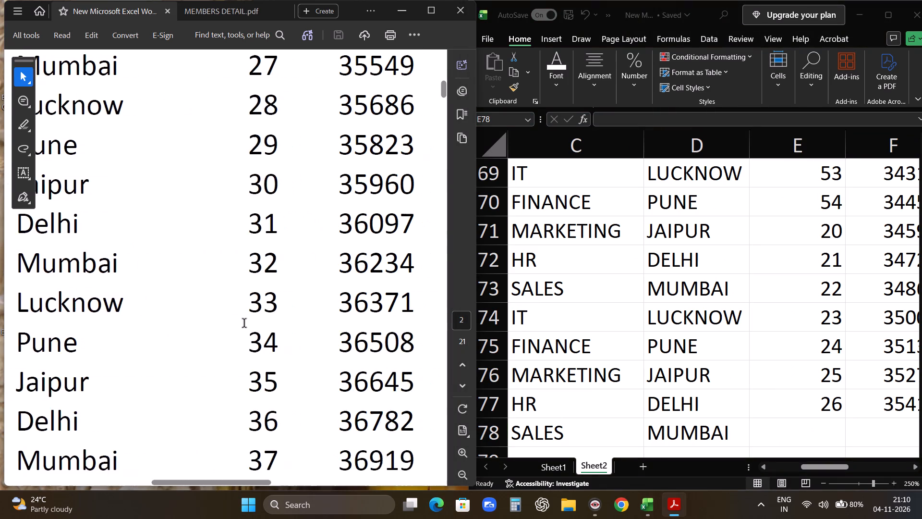
pyautogui.press('Right')
pyautogui.press('Left')
pyautogui.press('Left')
pyautogui.hotkey('alt', 'Tab')
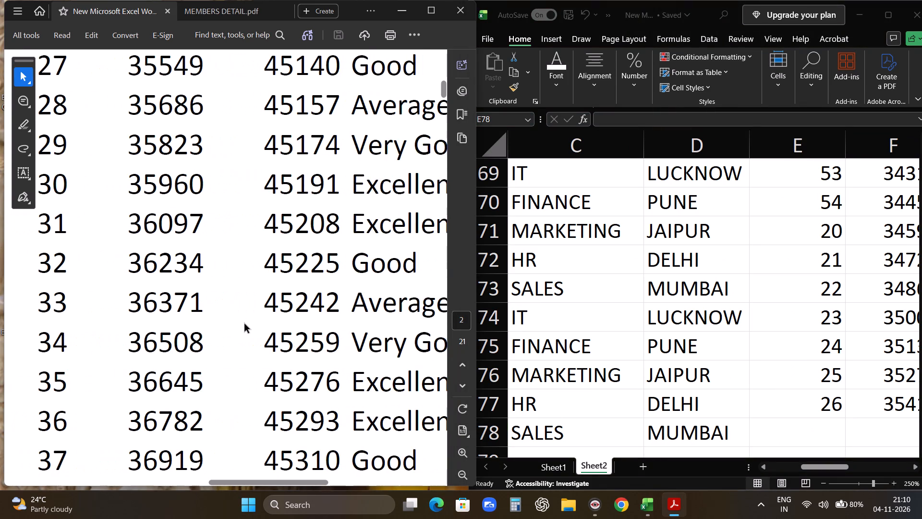
pyautogui.write('27')
pyautogui.press('Tab')
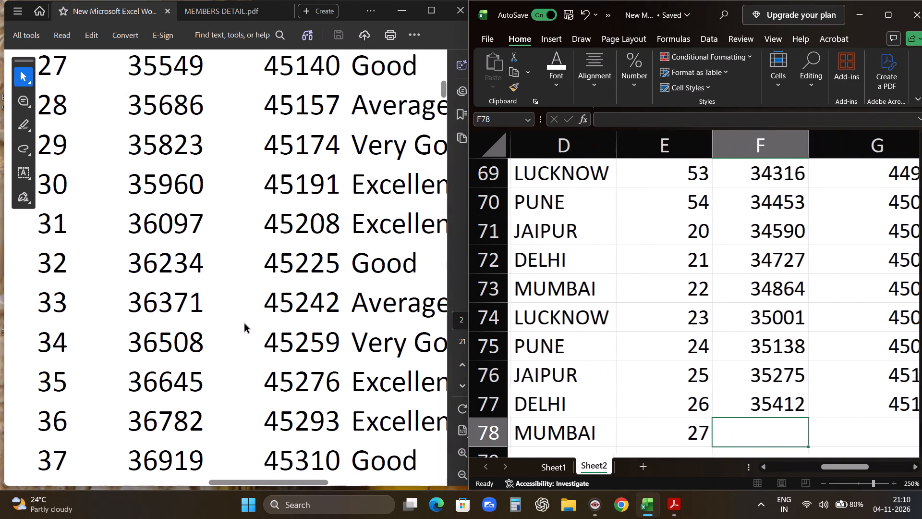
pyautogui.press('3')
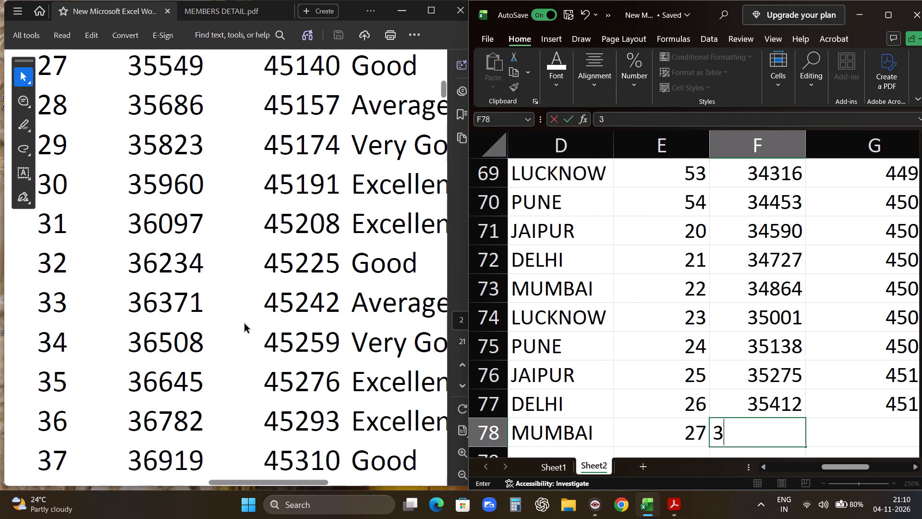
pyautogui.write('5549')
pyautogui.press('Tab')
pyautogui.write('45140')
pyautogui.press('Tab')
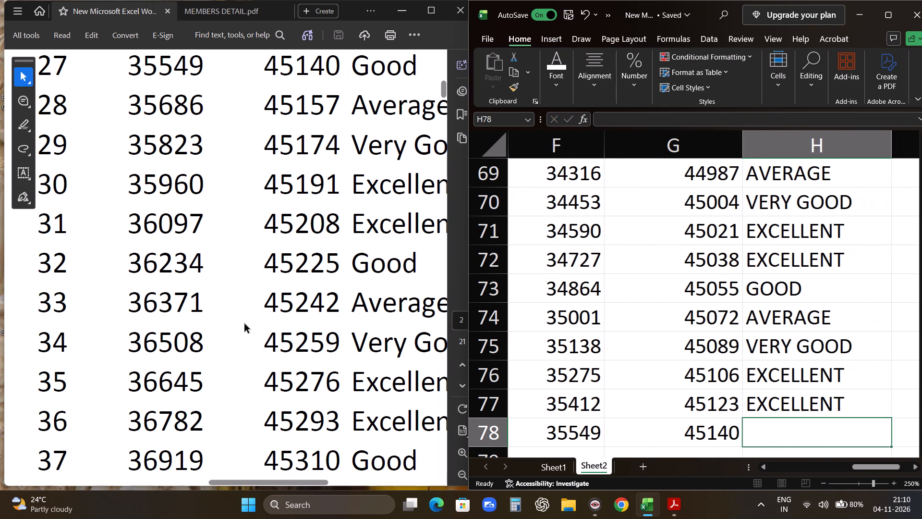
pyautogui.write('GOOD')
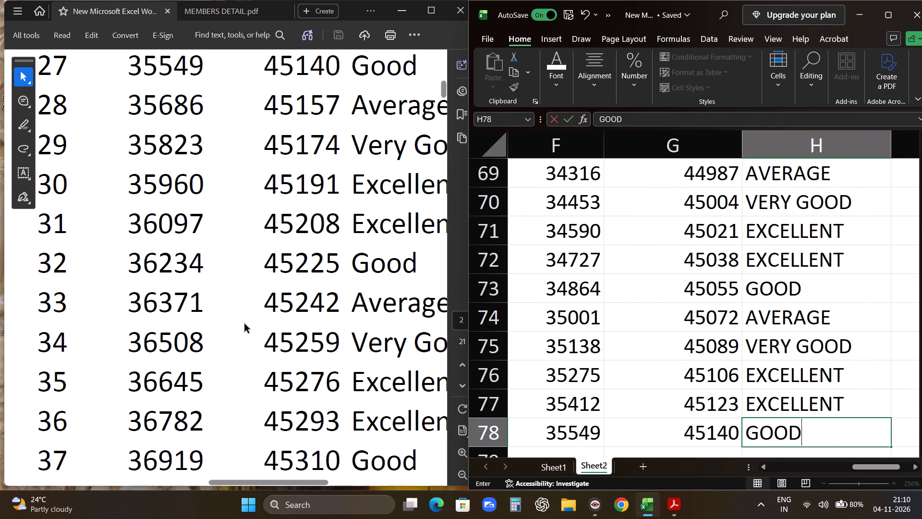
pyautogui.press('Return')
# Look up record 78 in the New Microsoft Excel Worksheet PDF and enter 78, EMPLOYEE, IT and LUCKNOW in cells A79 to D79 of Sheet2.
pyautogui.hotkey('alt', 'Tab')
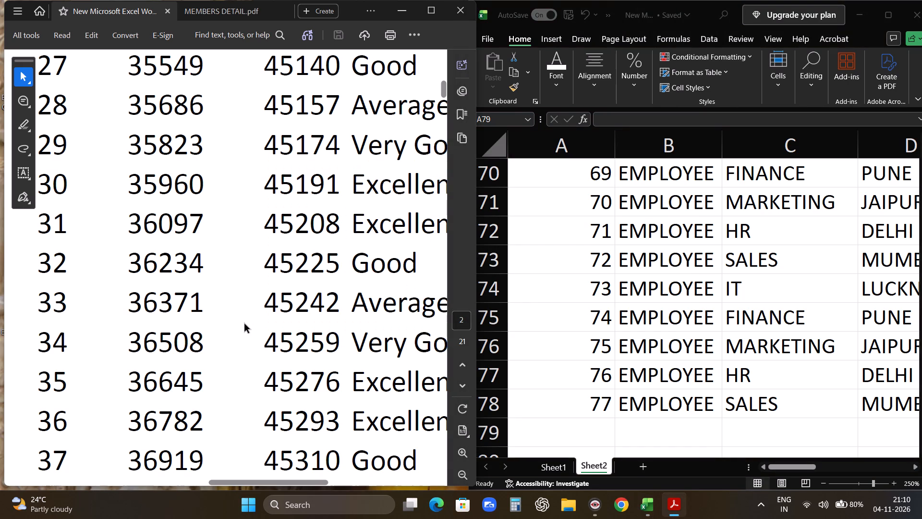
pyautogui.press('Left')
pyautogui.press('Left')
pyautogui.press('Left')
pyautogui.press('Left')
pyautogui.press('Left')
pyautogui.press('Left')
pyautogui.press('Left')
pyautogui.press('Left')
pyautogui.press('Left')
pyautogui.press('Left')
pyautogui.press('Left')
pyautogui.press('Left')
pyautogui.press('Left')
pyautogui.press('Left')
pyautogui.press('Left')
pyautogui.press('Left')
pyautogui.press('Left')
pyautogui.press('Left')
pyautogui.press('Left')
pyautogui.press('Left')
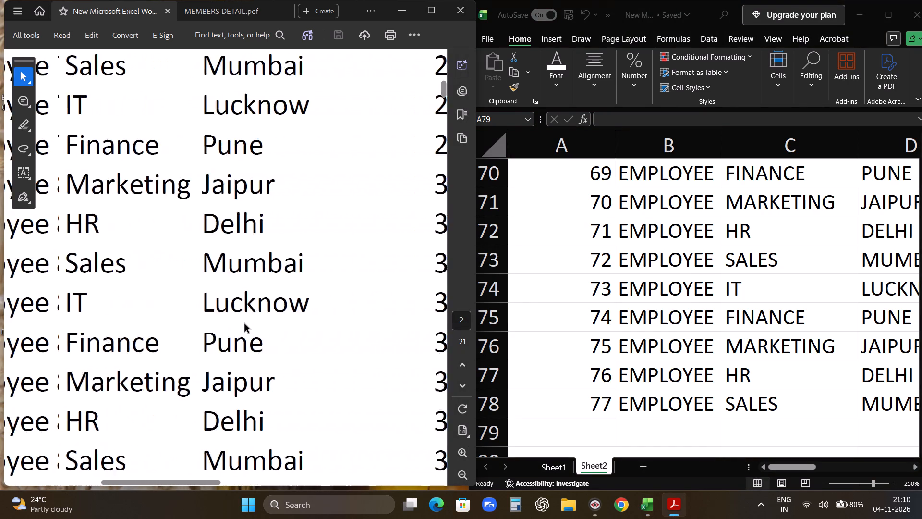
pyautogui.press('Right')
pyautogui.press('Right')
pyautogui.press('Right')
pyautogui.press('Right')
pyautogui.press('Right')
pyautogui.press('Right')
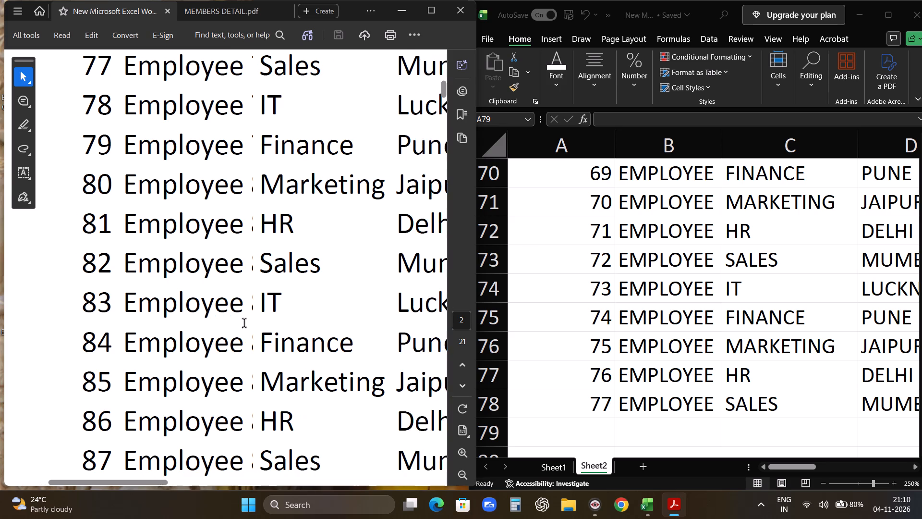
pyautogui.press('Right')
pyautogui.press('Right')
pyautogui.press('Right')
pyautogui.press('Right')
pyautogui.press('Right')
pyautogui.press('Down')
pyautogui.press('Down')
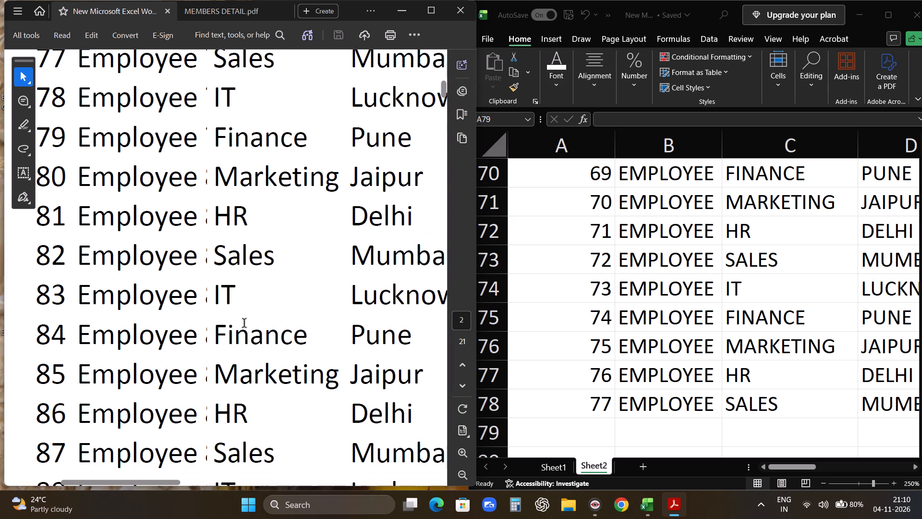
pyautogui.press('Down')
pyautogui.press('Down')
pyautogui.press('Down')
pyautogui.hotkey('alt', 'Tab')
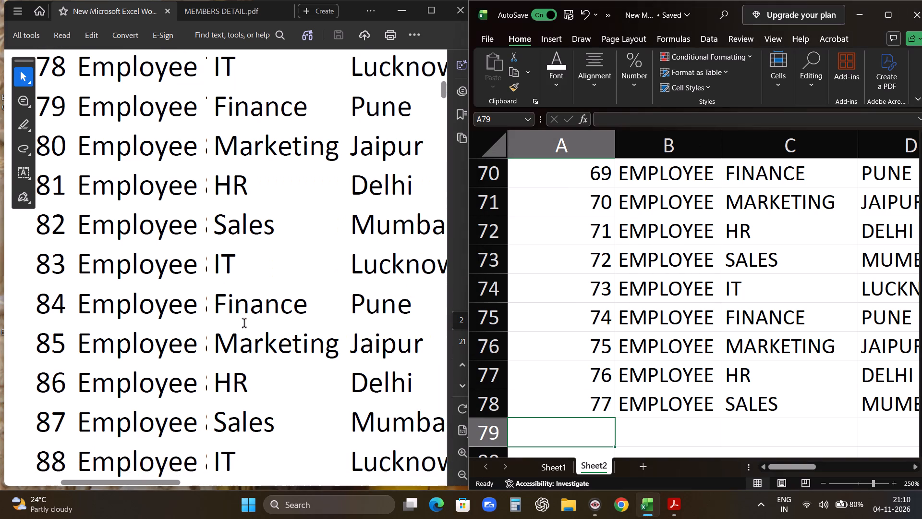
pyautogui.write('78')
pyautogui.press('Tab')
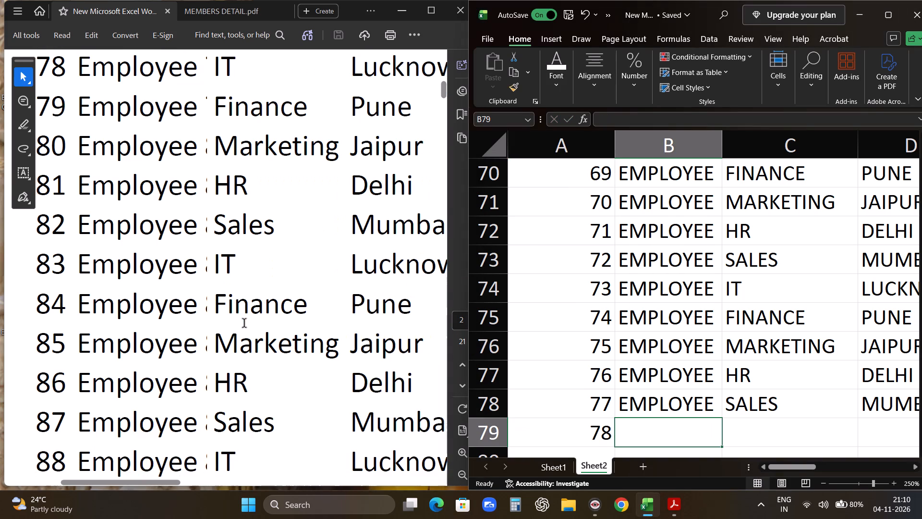
pyautogui.write('EMPLOYEE')
pyautogui.press('Tab')
pyautogui.write('IT')
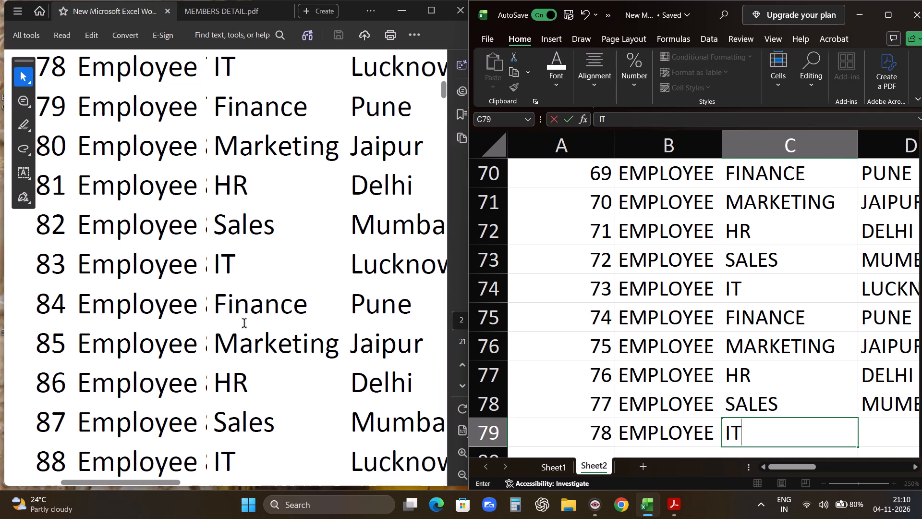
pyautogui.press('Tab')
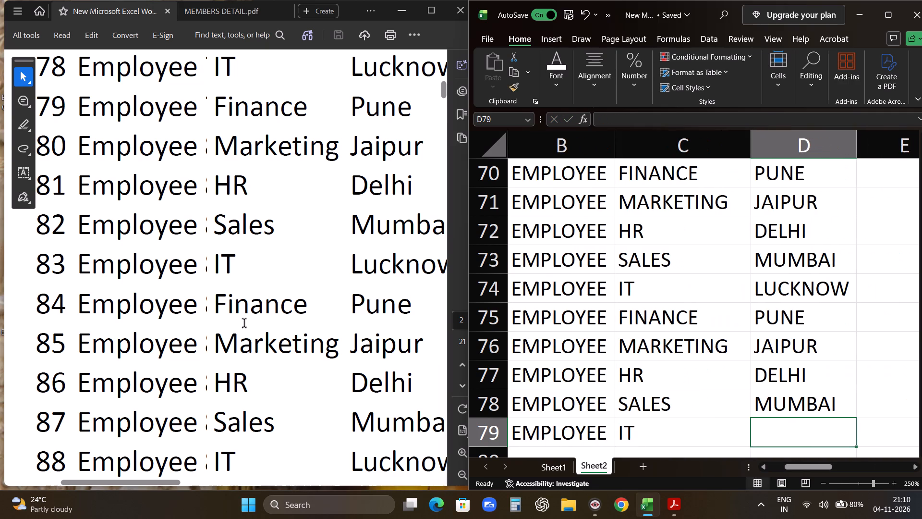
pyautogui.write('LUCKNOW')
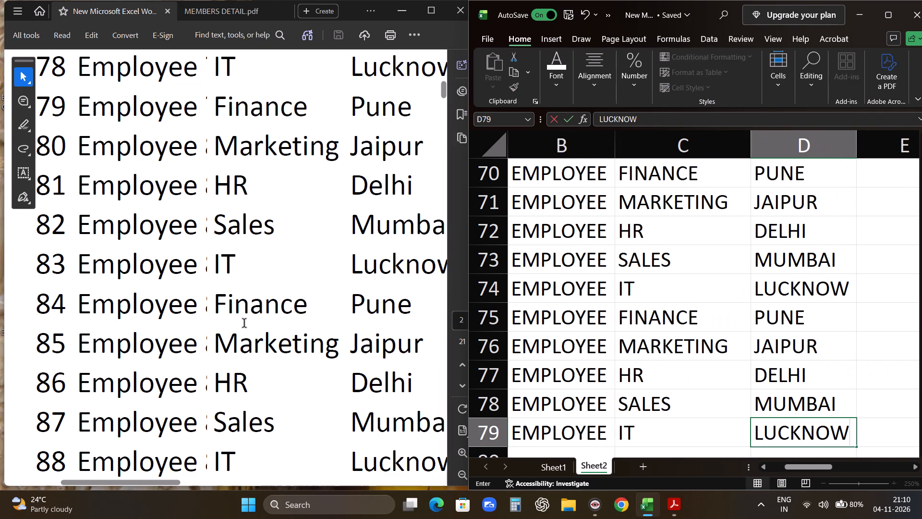
pyautogui.press('Tab')
# Look up record 78's remaining columns in the PDF and enter 28, 35686, 45157 and AVERAGE in cells E79 to H79 of Sheet2.
pyautogui.hotkey('alt', 'Tab')
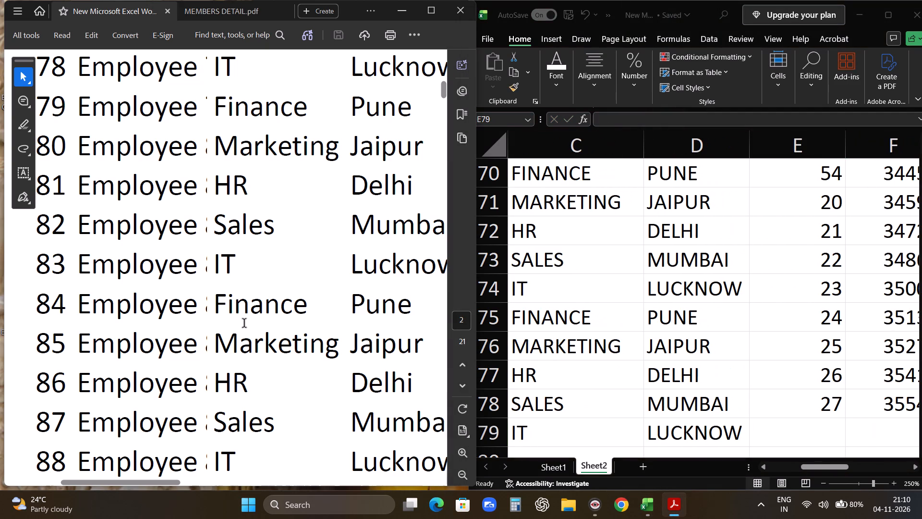
pyautogui.press('Right')
pyautogui.press('Right')
pyautogui.press('Right')
pyautogui.press('Right')
pyautogui.press('Right')
pyautogui.press('Right')
pyautogui.press('Right')
pyautogui.press('Right')
pyautogui.press('Right')
pyautogui.press('Right')
pyautogui.press('Right')
pyautogui.press('Right')
pyautogui.press('Right')
pyautogui.press('Right')
pyautogui.press('Right')
pyautogui.press('Right')
pyautogui.press('Right')
pyautogui.press('Right')
pyautogui.press('Right')
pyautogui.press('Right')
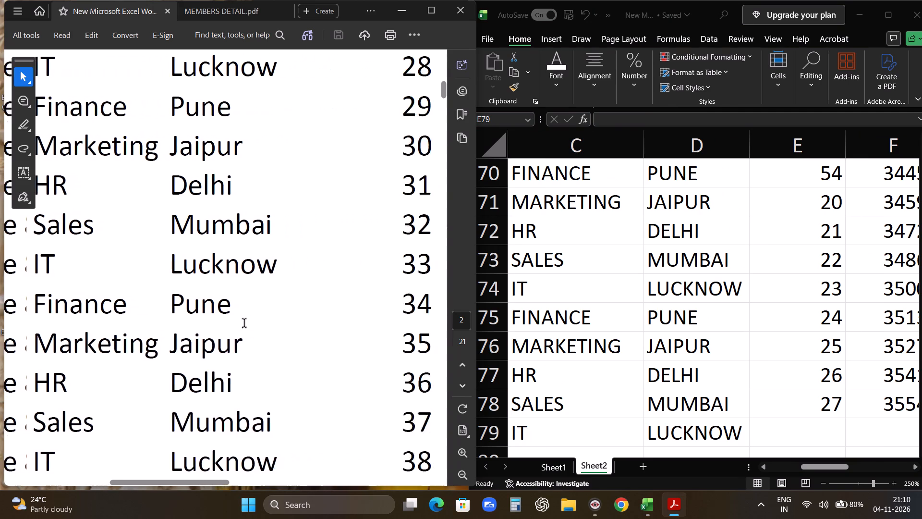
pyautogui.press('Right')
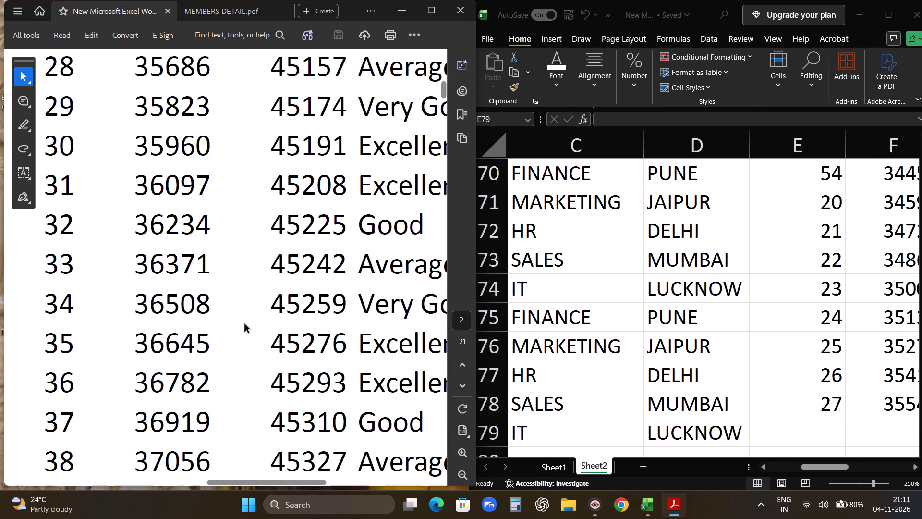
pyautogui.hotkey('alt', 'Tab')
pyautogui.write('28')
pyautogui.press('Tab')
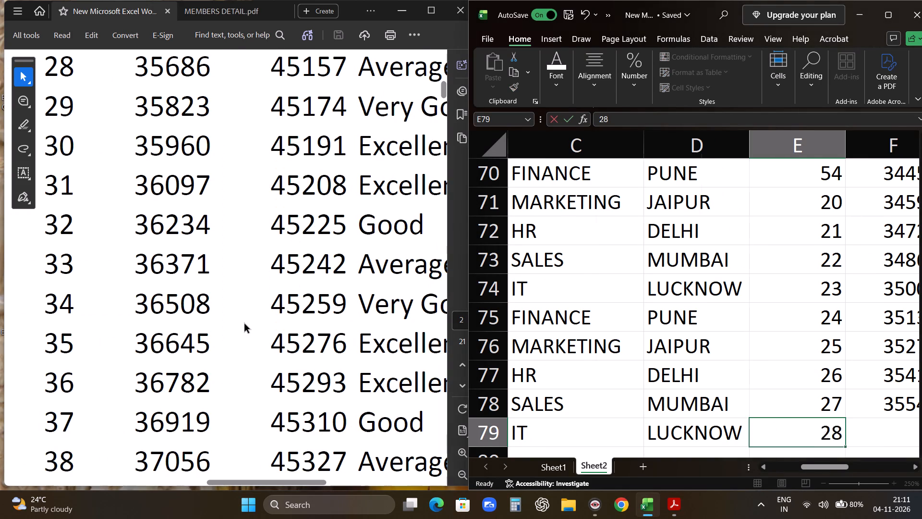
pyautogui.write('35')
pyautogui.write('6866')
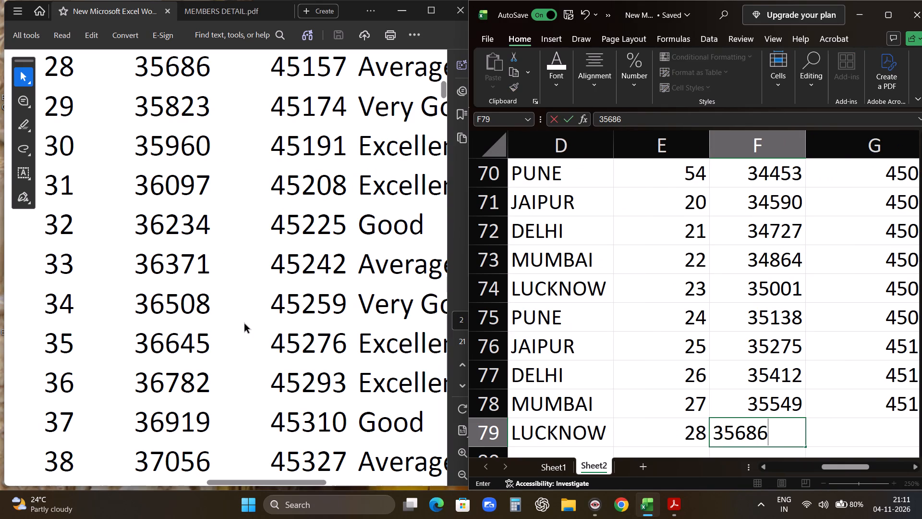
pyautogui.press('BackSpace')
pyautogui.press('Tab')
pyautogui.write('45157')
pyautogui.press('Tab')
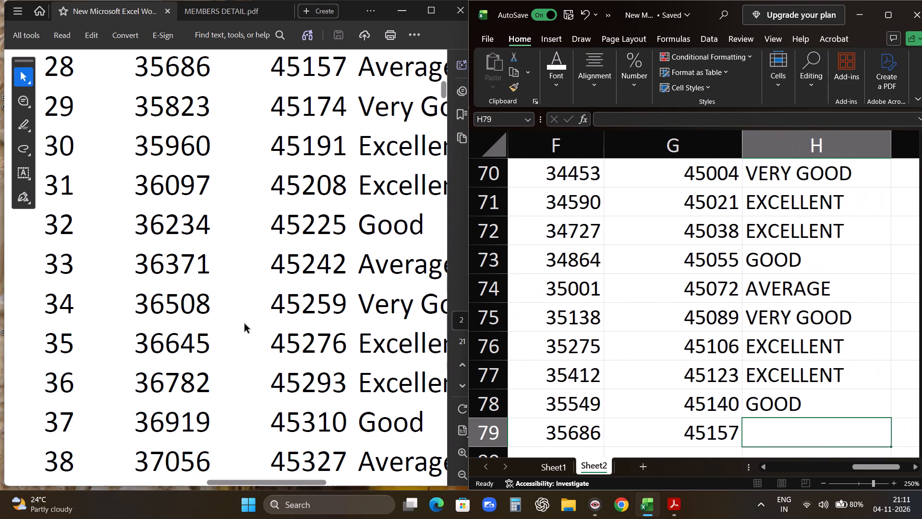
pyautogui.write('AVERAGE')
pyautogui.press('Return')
# Look up record 79 in the New Microsoft Excel Worksheet PDF and enter 79, EMPLOYEE, FINANCE and PUNE in cells A80 to D80 of Sheet2.
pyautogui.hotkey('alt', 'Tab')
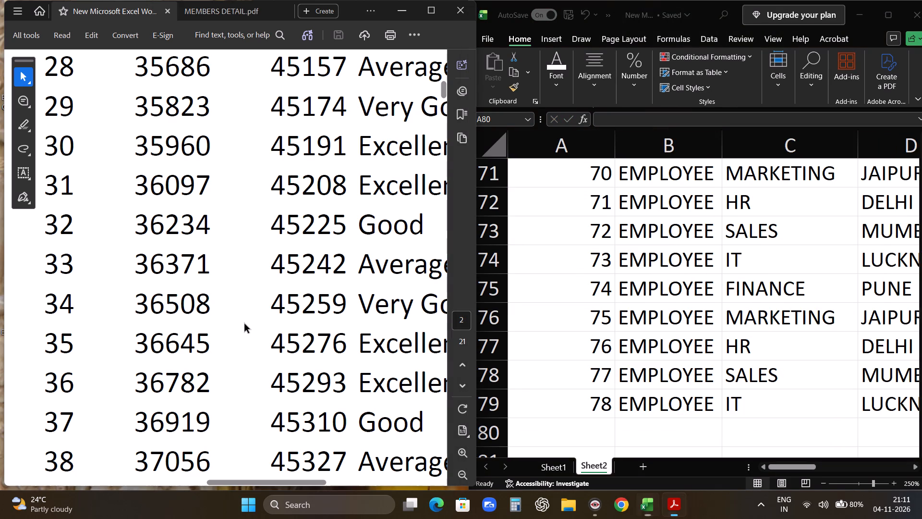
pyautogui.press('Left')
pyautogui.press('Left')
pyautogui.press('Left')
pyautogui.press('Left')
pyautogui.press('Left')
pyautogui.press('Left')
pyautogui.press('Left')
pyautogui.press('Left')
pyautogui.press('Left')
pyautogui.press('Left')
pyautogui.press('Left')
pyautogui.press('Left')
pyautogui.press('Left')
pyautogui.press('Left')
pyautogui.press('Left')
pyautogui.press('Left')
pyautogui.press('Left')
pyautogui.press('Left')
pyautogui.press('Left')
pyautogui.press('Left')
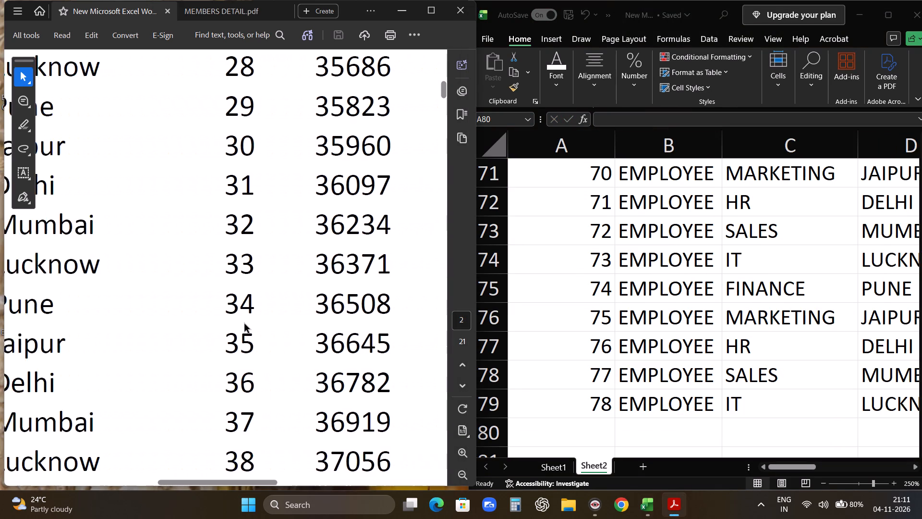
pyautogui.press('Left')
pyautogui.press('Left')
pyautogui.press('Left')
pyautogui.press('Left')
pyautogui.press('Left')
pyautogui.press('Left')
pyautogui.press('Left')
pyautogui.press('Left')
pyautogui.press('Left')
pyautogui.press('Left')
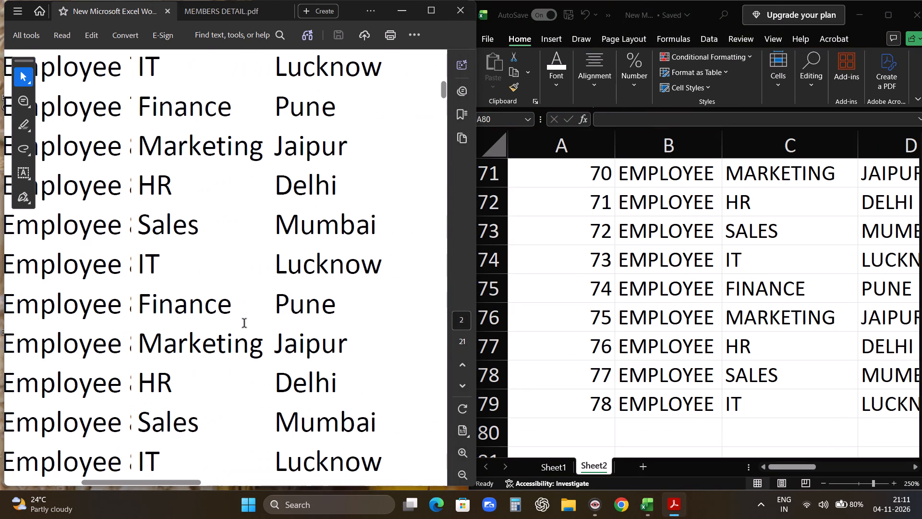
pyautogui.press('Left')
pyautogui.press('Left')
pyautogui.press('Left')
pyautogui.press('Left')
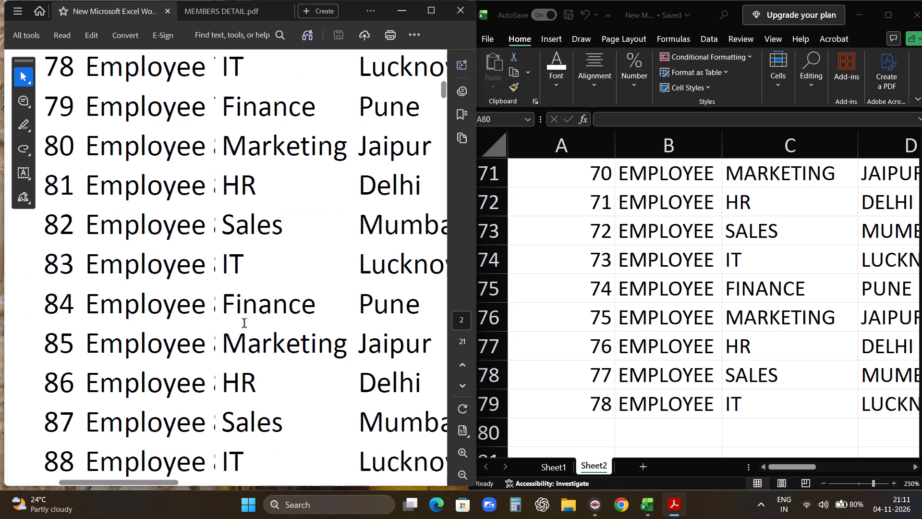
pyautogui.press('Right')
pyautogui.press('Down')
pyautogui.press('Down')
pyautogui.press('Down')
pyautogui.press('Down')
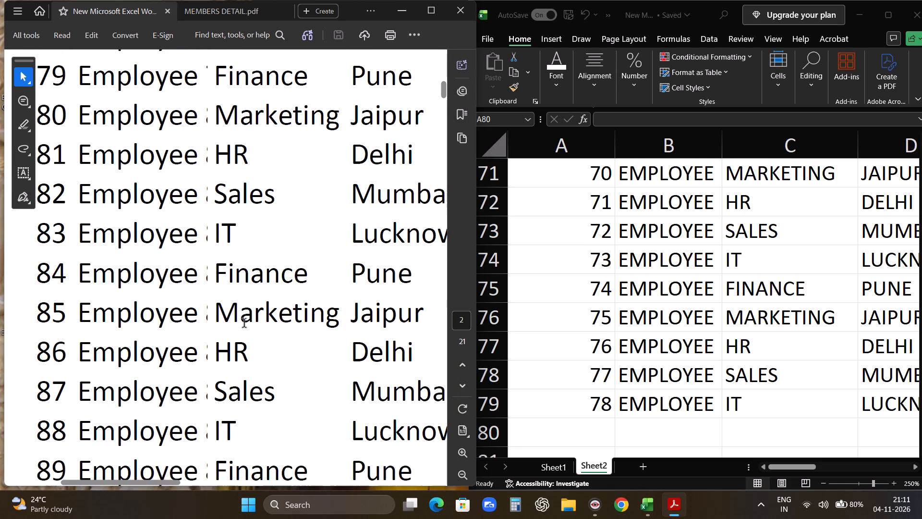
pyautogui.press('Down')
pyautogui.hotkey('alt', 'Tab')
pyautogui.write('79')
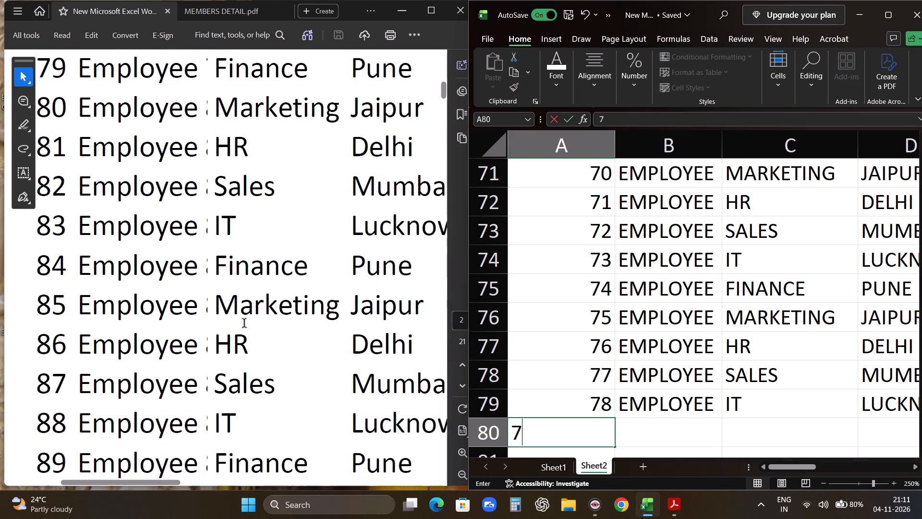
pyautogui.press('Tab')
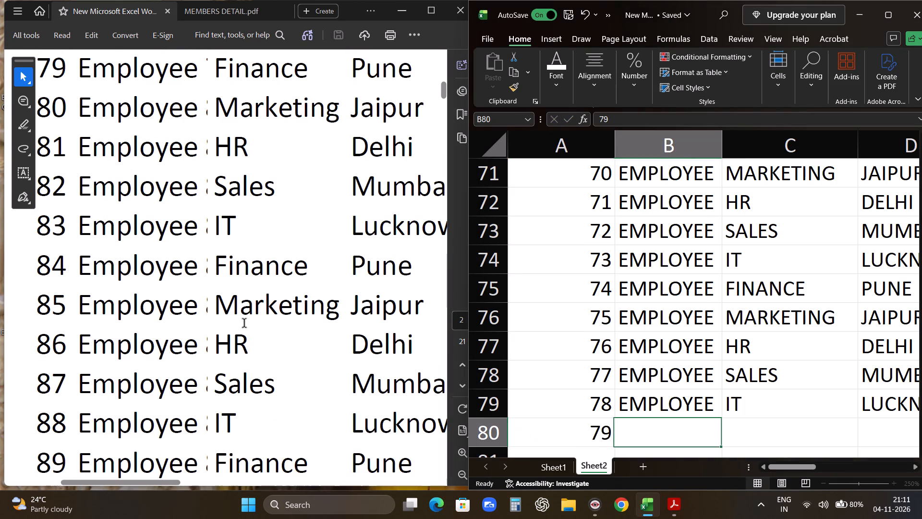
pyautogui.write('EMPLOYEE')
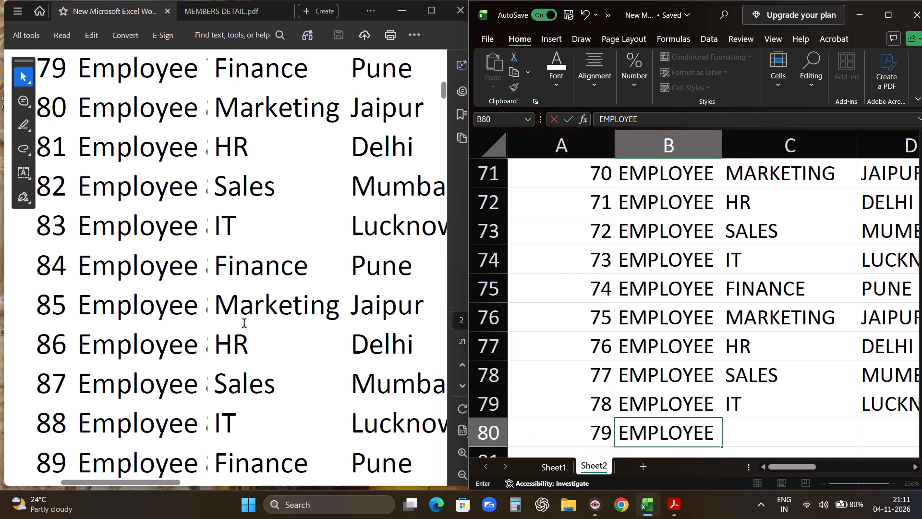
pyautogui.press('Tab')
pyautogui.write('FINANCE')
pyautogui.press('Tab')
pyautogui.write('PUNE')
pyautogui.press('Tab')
# Look up record 79's remaining columns in the PDF and enter 29, 35823, 45174 and VERY GOOD in cells E80 to H80 of Sheet2.
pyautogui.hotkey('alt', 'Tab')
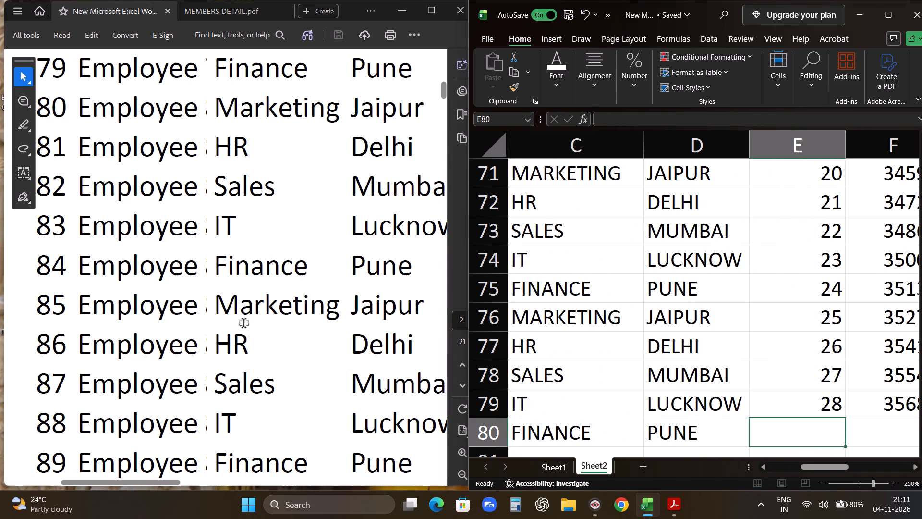
pyautogui.press('Right')
pyautogui.press('Right')
pyautogui.press('Right')
pyautogui.press('Right')
pyautogui.press('Right')
pyautogui.press('Right')
pyautogui.press('Right')
pyautogui.press('Right')
pyautogui.press('Right')
pyautogui.press('Right')
pyautogui.press('Right')
pyautogui.press('Right')
pyautogui.press('Right')
pyautogui.press('Right')
pyautogui.press('Right')
pyautogui.press('Right')
pyautogui.press('Right')
pyautogui.press('Right')
pyautogui.press('Right')
pyautogui.press('Right')
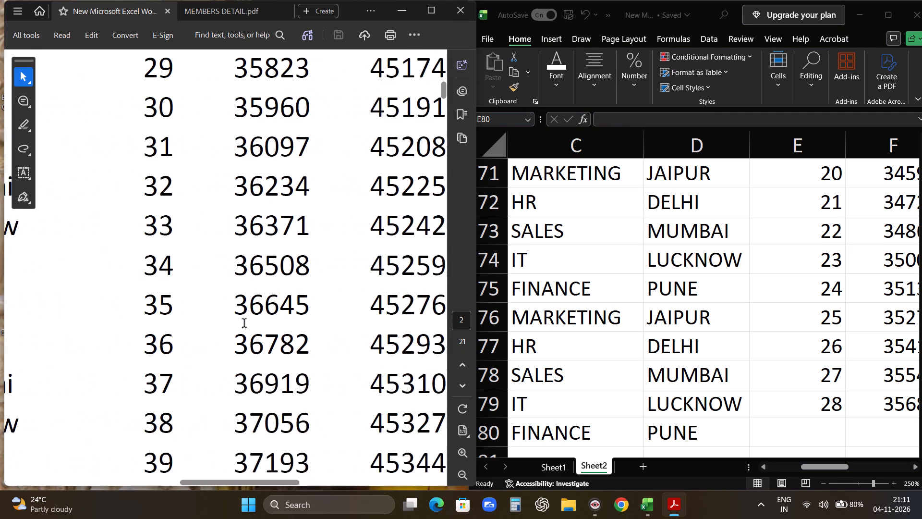
pyautogui.press('Right')
pyautogui.press('Right')
pyautogui.press('Right')
pyautogui.press('Right')
pyautogui.press('Right')
pyautogui.press('Right')
pyautogui.press('Right')
pyautogui.press('Right')
pyautogui.hotkey('alt', 'Tab')
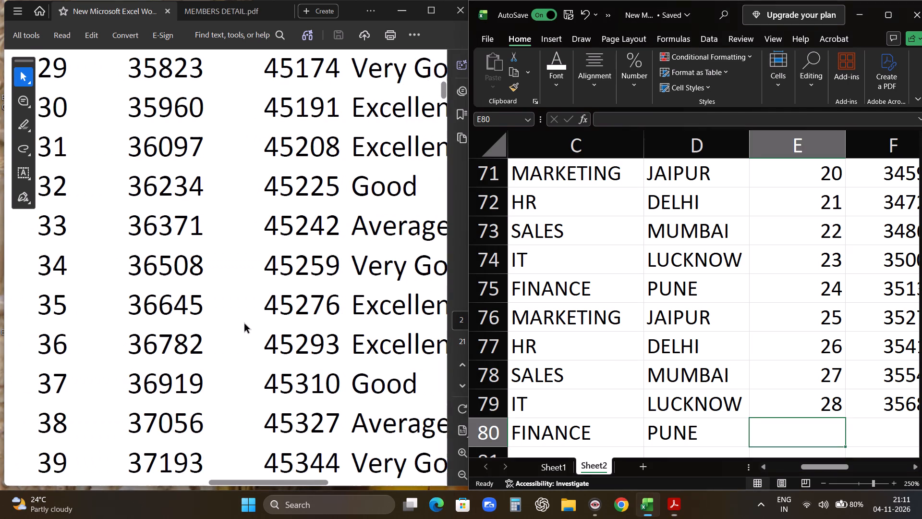
pyautogui.write('29')
pyautogui.press('Tab')
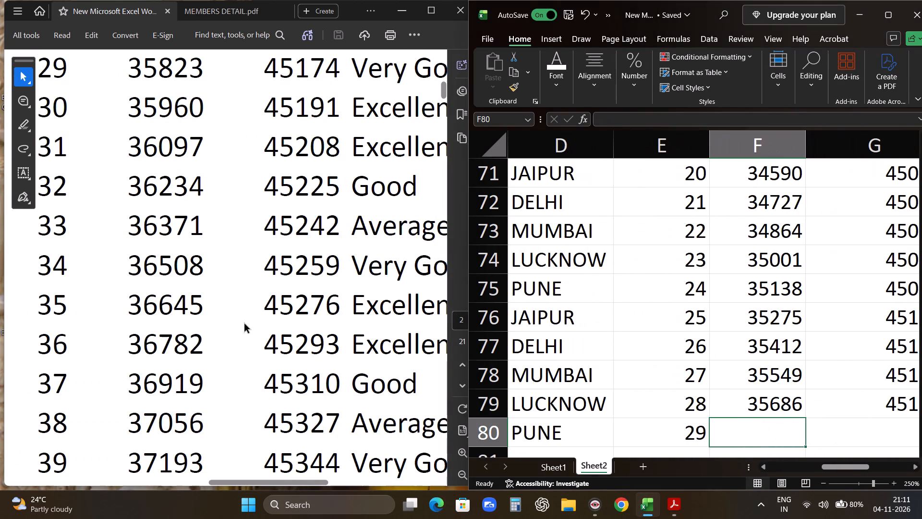
pyautogui.write('35')
pyautogui.write('823')
pyautogui.press('Tab')
pyautogui.write('45174')
pyautogui.press('Tab')
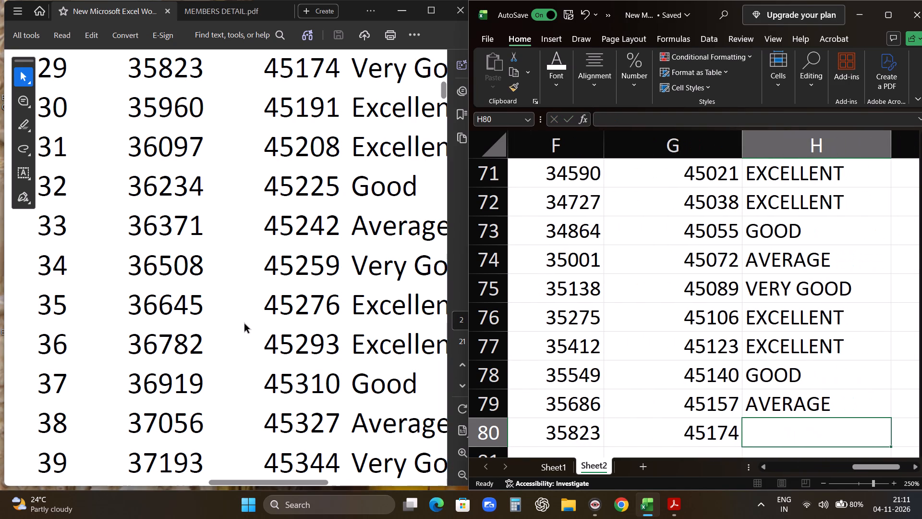
pyautogui.write('VERY GOOD')
pyautogui.press('Tab')
# Look up record 80 in the New Microsoft Excel Worksheet PDF and enter 80, EMPLOYEE, MARKETING and JAIPUR in cells A81 to D81 of Sheet2.
pyautogui.hotkey('alt', 'Tab')
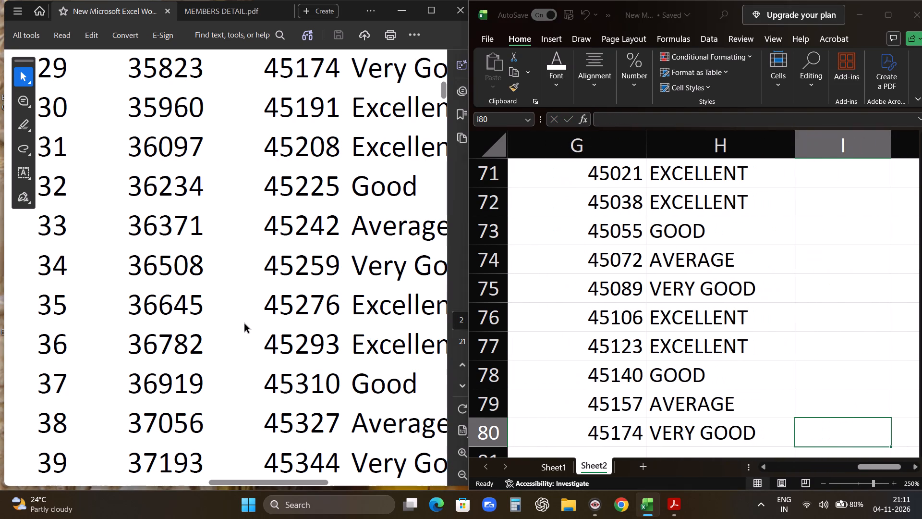
pyautogui.press('Left')
pyautogui.press('Left')
pyautogui.press('Left')
pyautogui.press('Left')
pyautogui.press('Left')
pyautogui.press('Left')
pyautogui.press('Left')
pyautogui.press('Left')
pyautogui.press('Left')
pyautogui.press('Left')
pyautogui.press('Left')
pyautogui.press('Left')
pyautogui.press('Left')
pyautogui.press('Left')
pyautogui.press('Left')
pyautogui.press('Left')
pyautogui.press('Left')
pyautogui.press('Left')
pyautogui.press('Left')
pyautogui.press('Left')
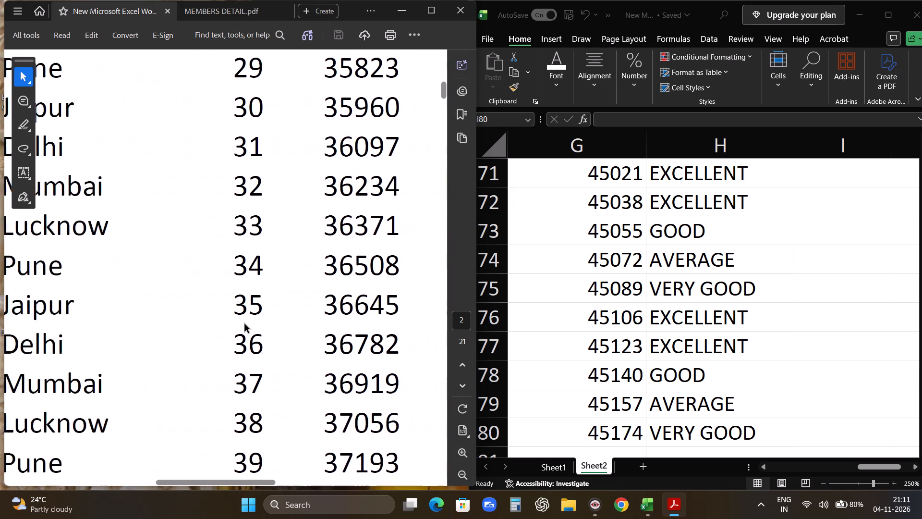
pyautogui.press('Left')
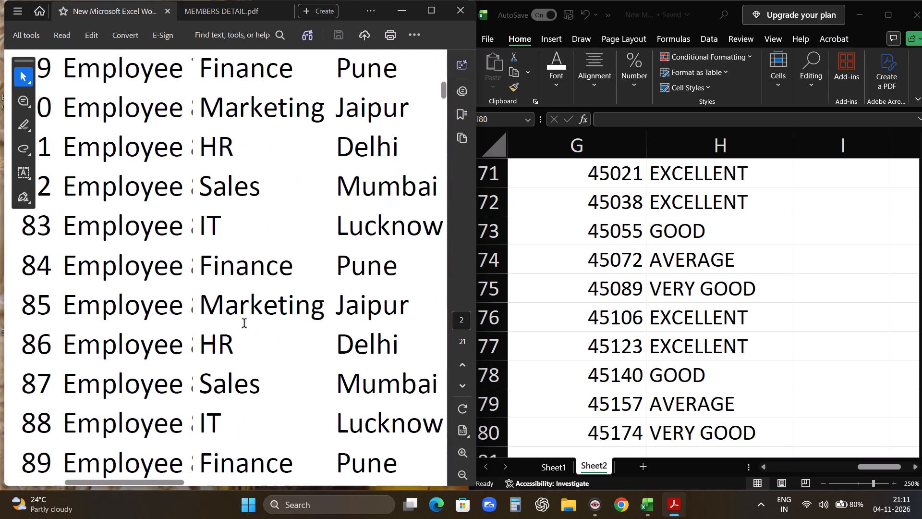
pyautogui.press('Left')
pyautogui.press('Left')
pyautogui.press('Left')
pyautogui.press('Right')
pyautogui.press('Right')
pyautogui.press('Right')
pyautogui.press('Left')
pyautogui.press('Down')
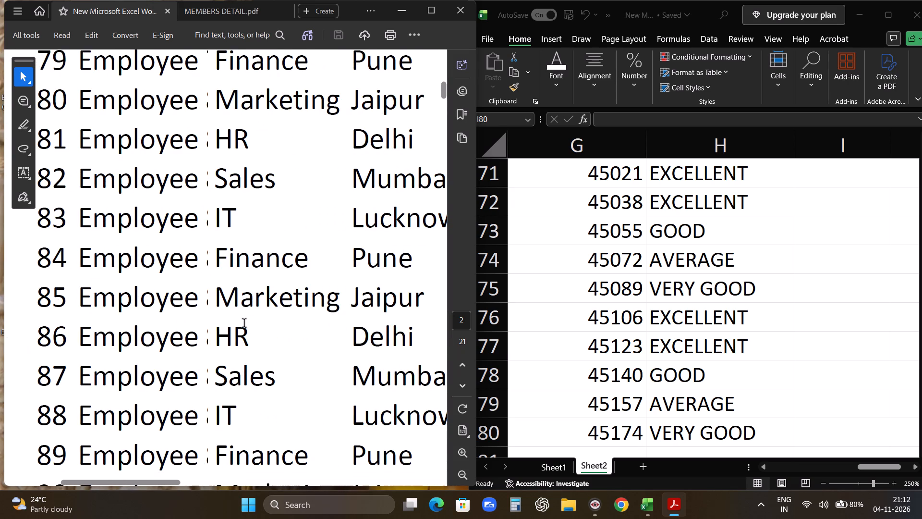
pyautogui.press('Down')
pyautogui.press('Down')
pyautogui.press('Down')
pyautogui.hotkey('alt', 'Tab')
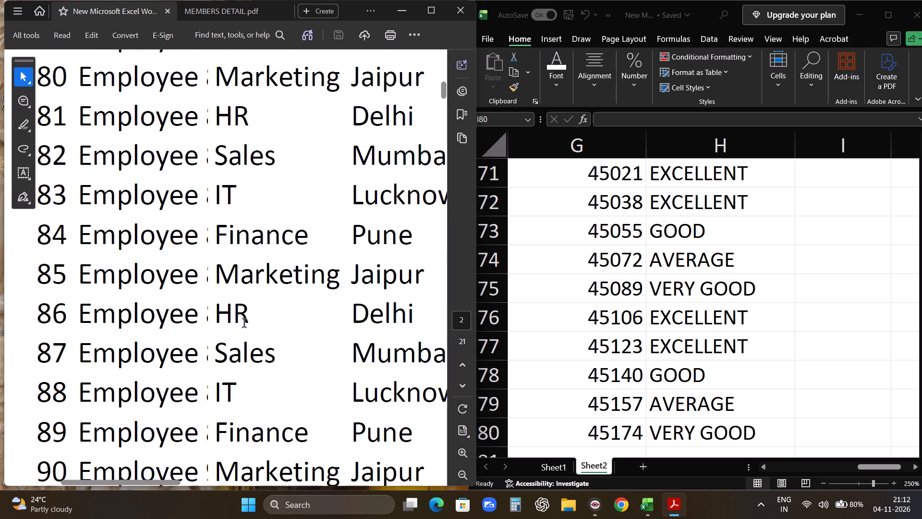
pyautogui.press('Return')
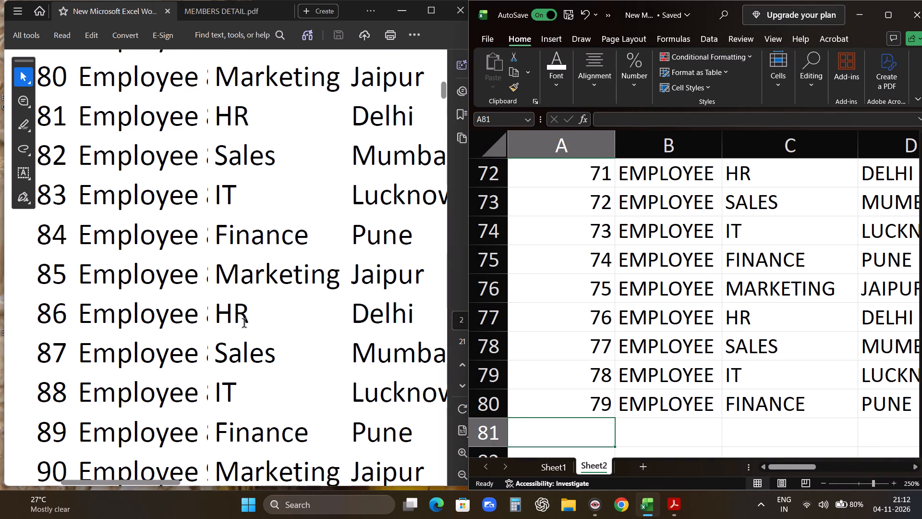
pyautogui.write('80')
pyautogui.press('Tab')
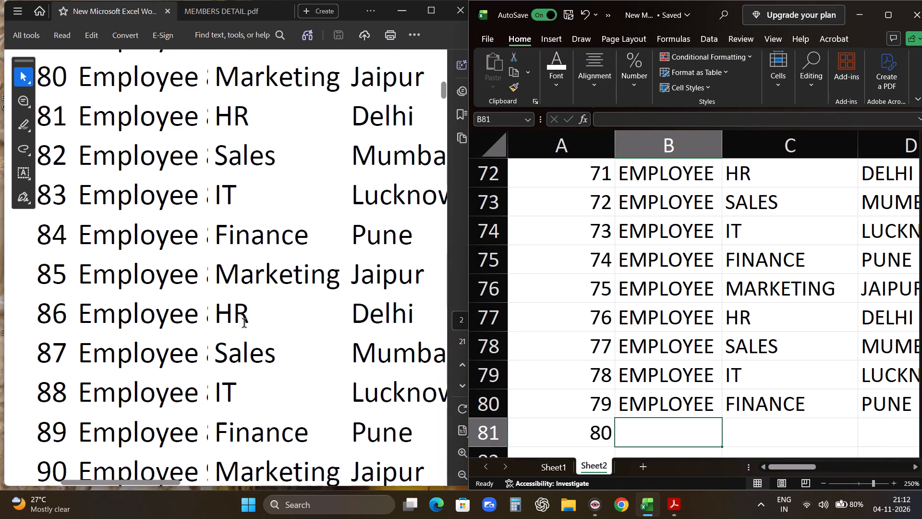
pyautogui.write('EMPLOYEE')
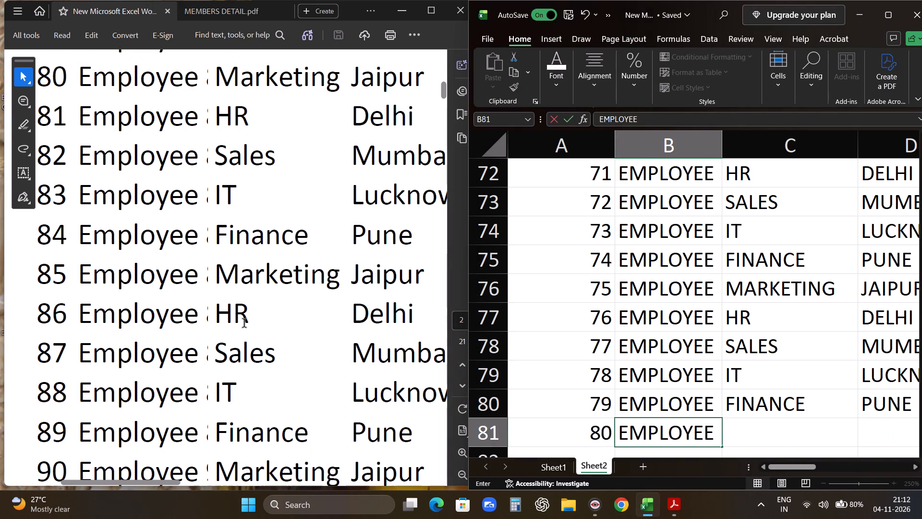
pyautogui.press('Tab')
pyautogui.write('MARKETING')
pyautogui.press('Tab')
pyautogui.write('JAIPUR')
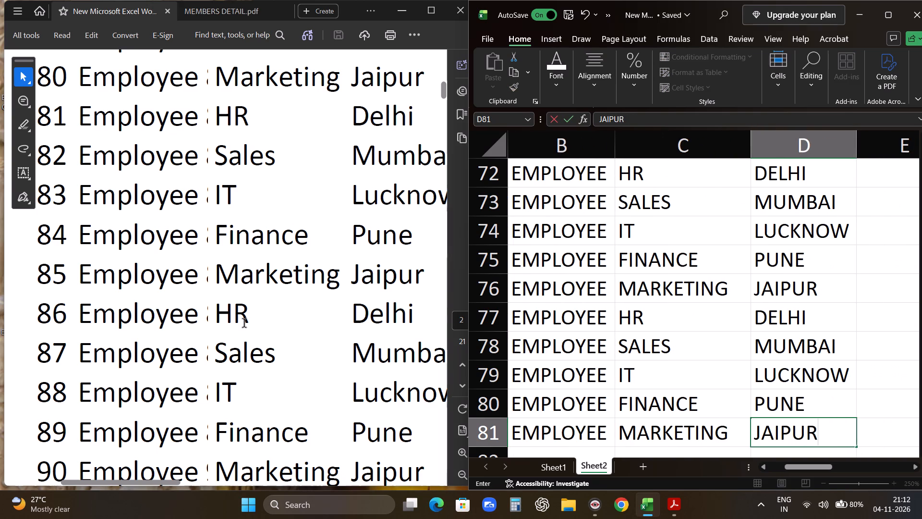
pyautogui.press('Tab')
# Look up record 80's remaining columns in the PDF and enter 30, 35960, 45191 and EXCELLENT in cells E81 to H81 of Sheet2.
pyautogui.hotkey('alt', 'Tab')
pyautogui.press('Right')
pyautogui.press('Right')
pyautogui.press('Right')
pyautogui.press('Right')
pyautogui.press('Right')
pyautogui.press('Right')
pyautogui.press('Right')
pyautogui.press('Right')
pyautogui.press('Right')
pyautogui.press('Right')
pyautogui.press('Right')
pyautogui.press('Right')
pyautogui.press('Right')
pyautogui.press('Right')
pyautogui.press('Right')
pyautogui.press('Right')
pyautogui.press('Right')
pyautogui.press('Right')
pyautogui.press('Right')
pyautogui.press('Right')
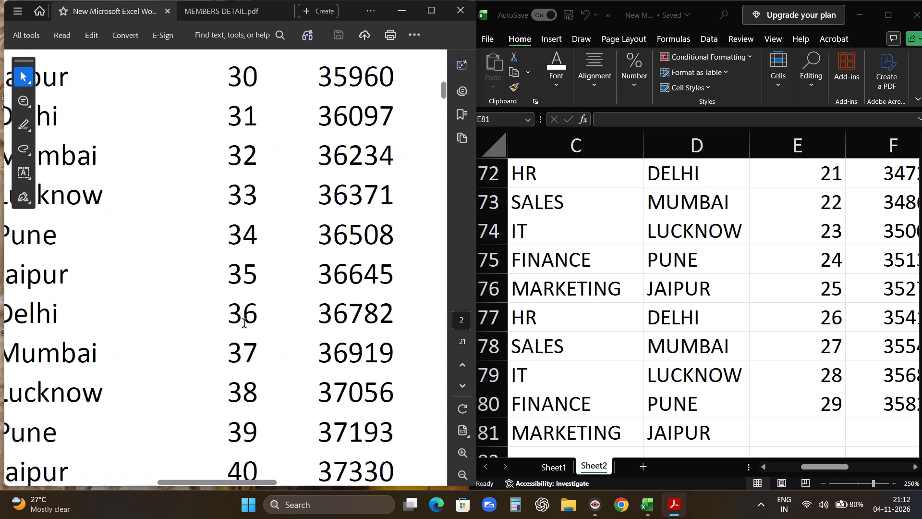
pyautogui.press('Right')
pyautogui.press('Right')
pyautogui.press('Right')
pyautogui.press('Right')
pyautogui.hotkey('alt', 'Tab')
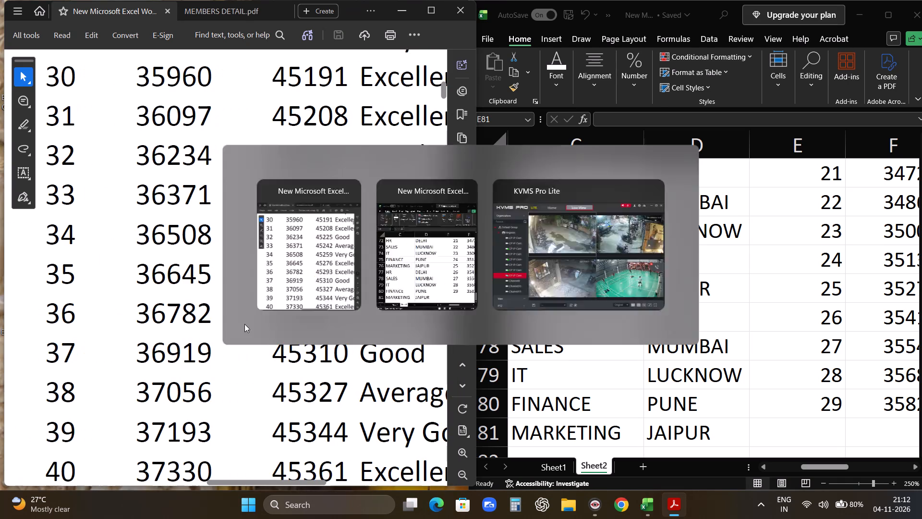
pyautogui.write('30')
pyautogui.press('Tab')
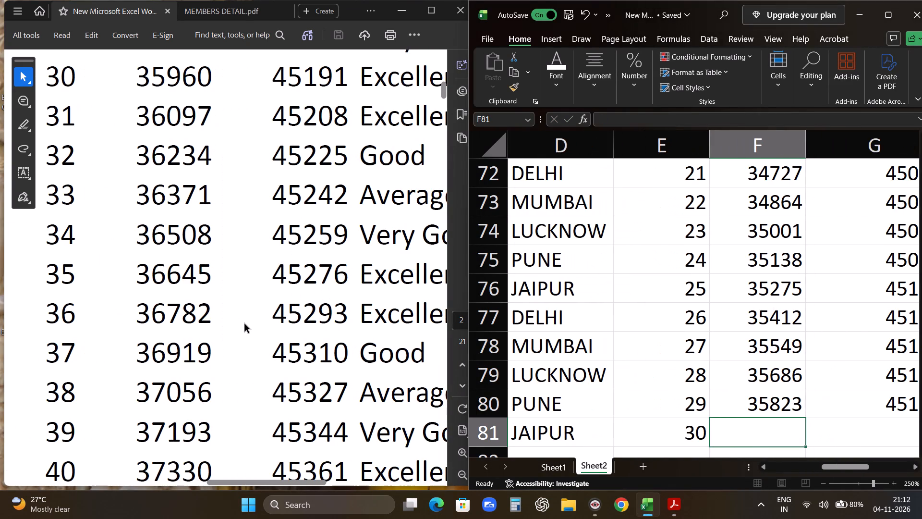
pyautogui.write('355')
pyautogui.press('BackSpace')
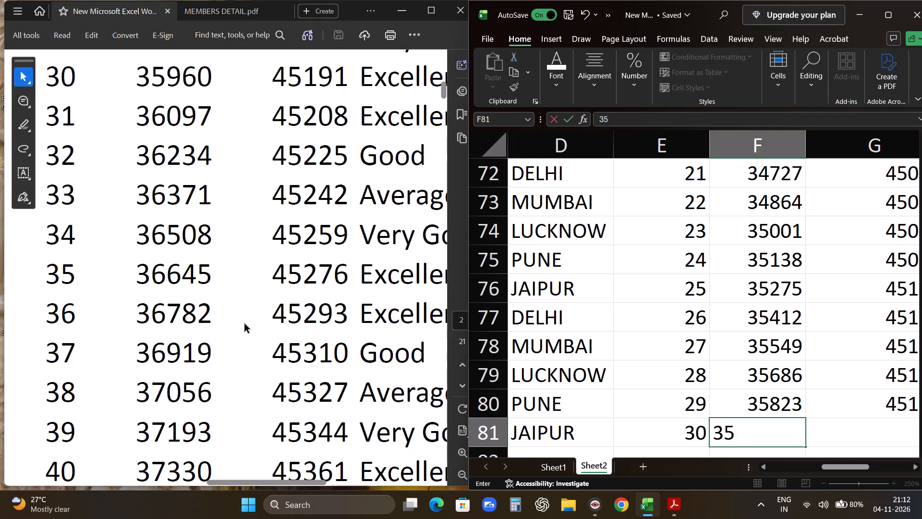
pyautogui.write('960')
pyautogui.press('Tab')
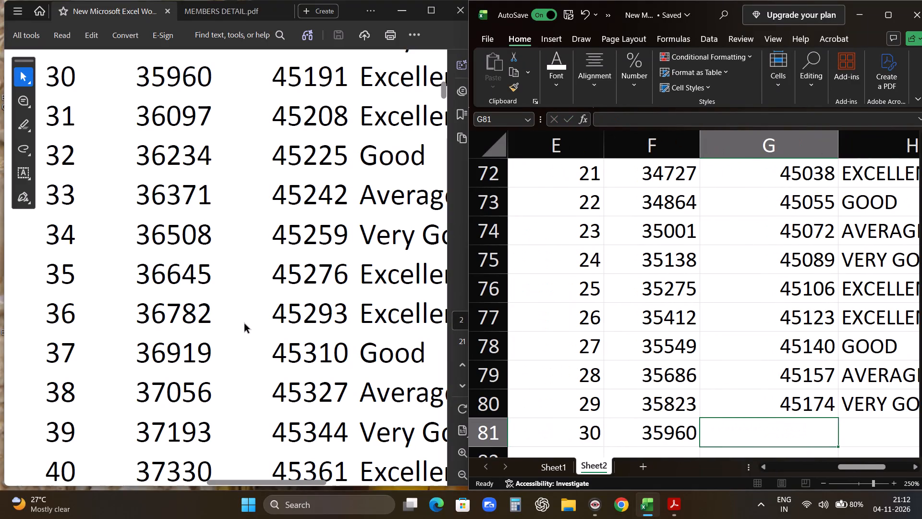
pyautogui.write('45191')
pyautogui.press('Tab')
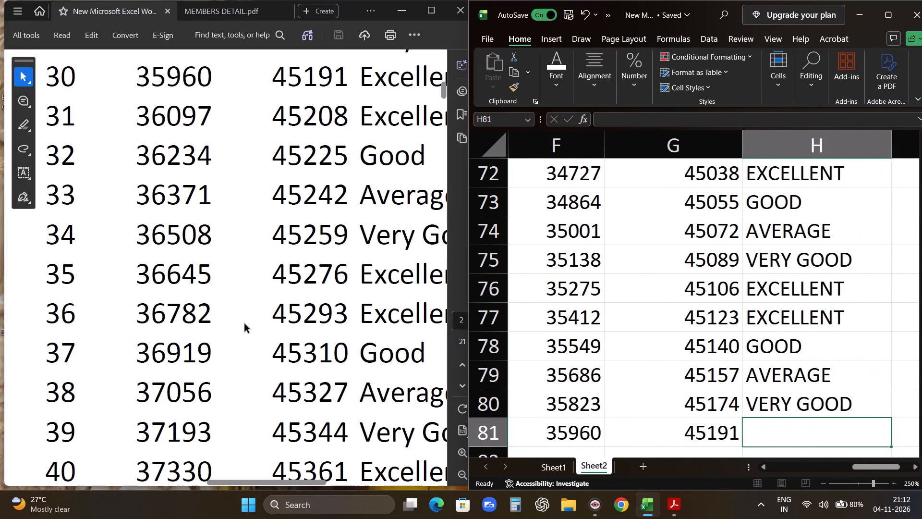
pyautogui.write('EXCELLENT')
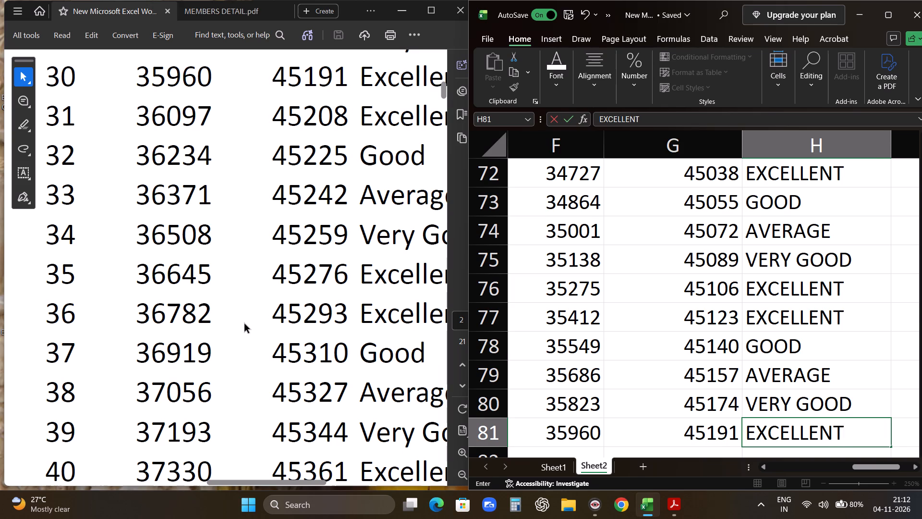
pyautogui.press('Return')
# Look up record 81 in the New Microsoft Excel Worksheet PDF and enter 81, EMPLOYEE, HR and DELHI in cells A82 to D82 of Sheet2.
pyautogui.hotkey('alt', 'Tab')
pyautogui.press('Left')
pyautogui.press('Left')
pyautogui.press('Left')
pyautogui.press('Left')
pyautogui.press('Left')
pyautogui.press('Left')
pyautogui.press('Left')
pyautogui.press('Left')
pyautogui.press('Left')
pyautogui.press('Left')
pyautogui.press('Left')
pyautogui.press('Left')
pyautogui.press('Left')
pyautogui.press('Left')
pyautogui.press('Left')
pyautogui.press('Left')
pyautogui.press('Left')
pyautogui.press('Left')
pyautogui.press('Left')
pyautogui.press('Left')
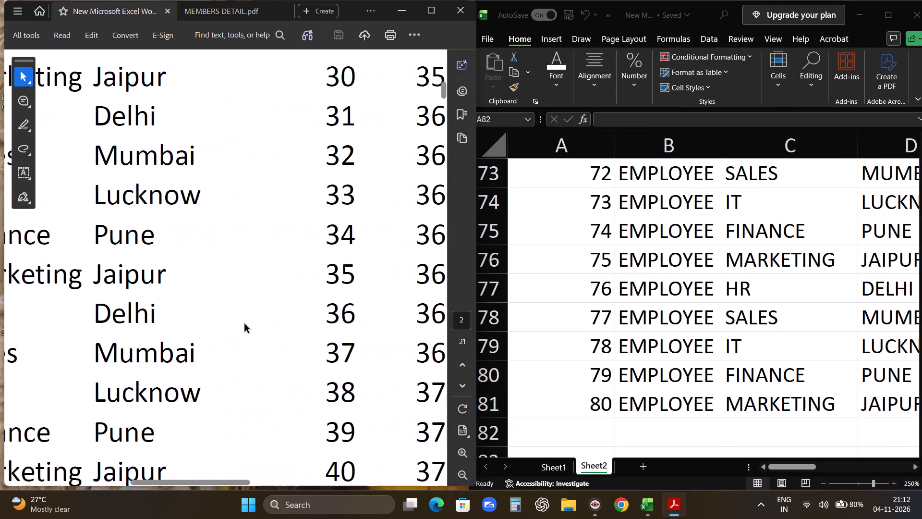
pyautogui.press('Left')
pyautogui.press('Left')
pyautogui.press('Left')
pyautogui.press('Left')
pyautogui.press('Left')
pyautogui.press('Left')
pyautogui.press('Left')
pyautogui.press('Left')
pyautogui.press('Left')
pyautogui.press('Left')
pyautogui.press('Left')
pyautogui.press('Left')
pyautogui.press('Left')
pyautogui.press('Left')
pyautogui.press('Left')
pyautogui.press('Left')
pyautogui.press('Left')
pyautogui.press('Left')
pyautogui.press('Left')
pyautogui.press('Left')
pyautogui.press('Left')
pyautogui.press('Left')
pyautogui.press('Left')
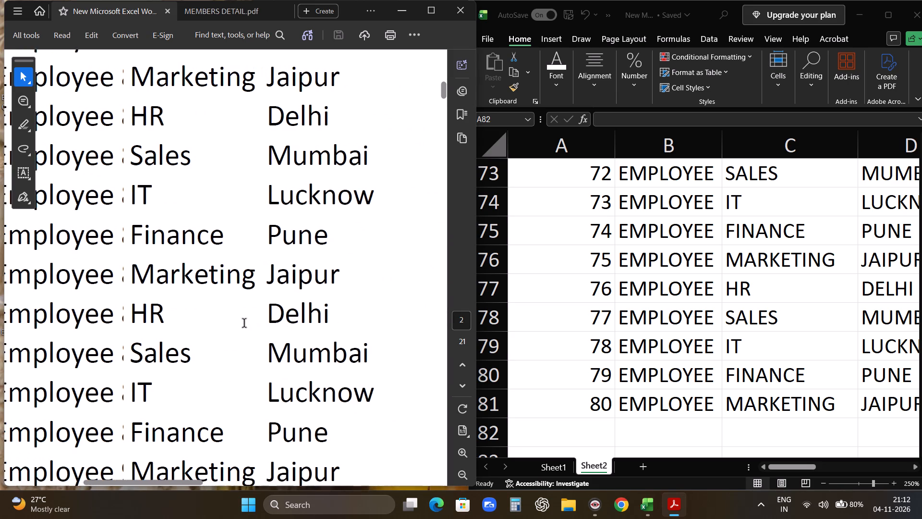
pyautogui.press('Left')
pyautogui.press('Left')
pyautogui.press('Down')
pyautogui.press('Down')
pyautogui.press('Down')
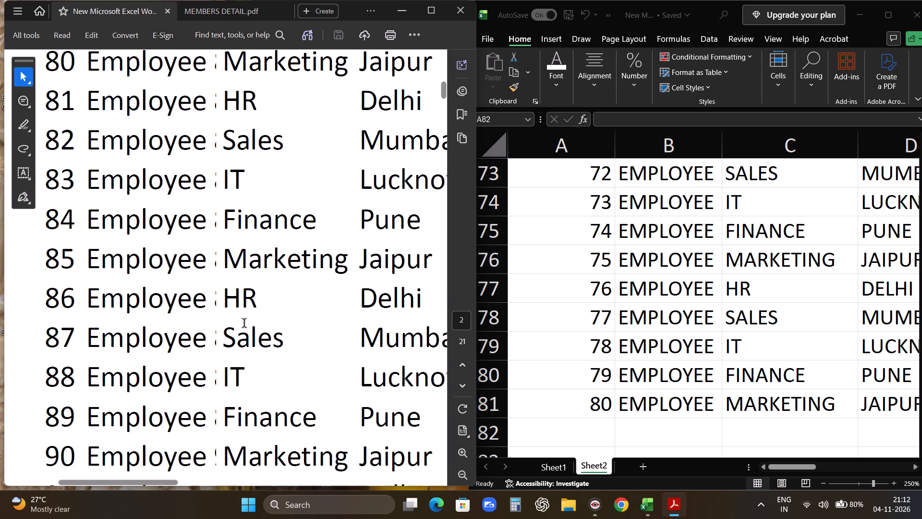
pyautogui.press('Down')
pyautogui.press('Down')
pyautogui.press('Down')
pyautogui.press('Right')
pyautogui.hotkey('alt', 'Tab')
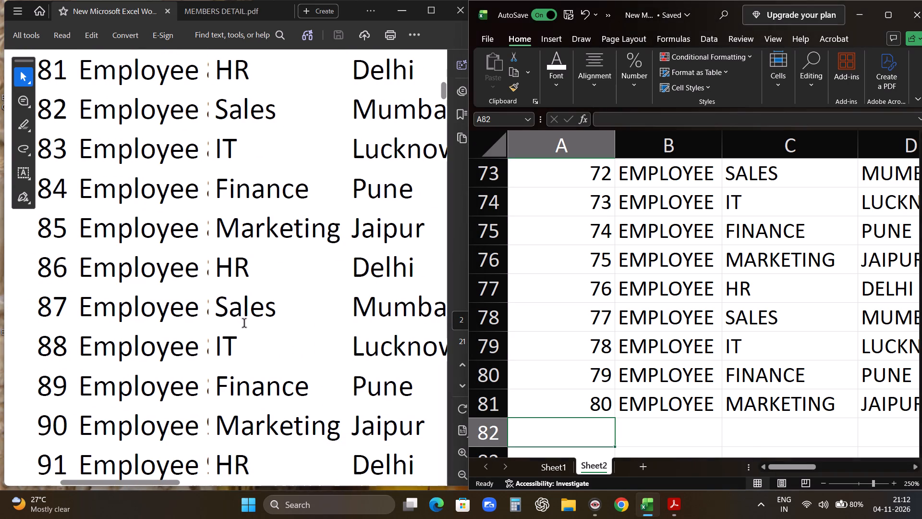
pyautogui.write('81')
pyautogui.press('Tab')
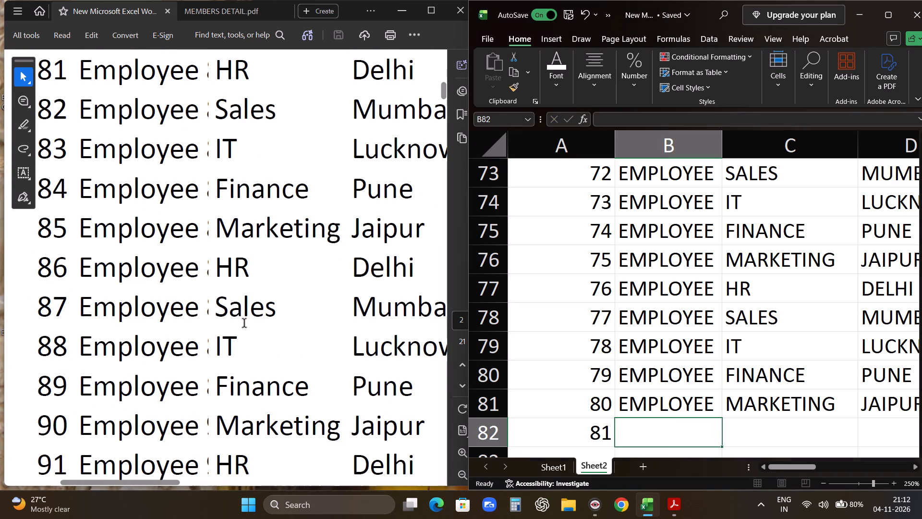
pyautogui.write('EMPLO')
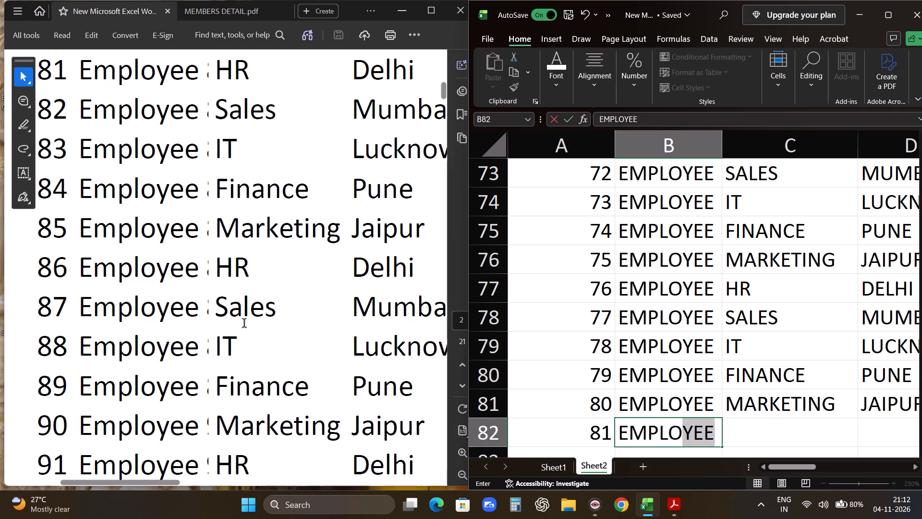
pyautogui.write('YEE')
pyautogui.press('Tab')
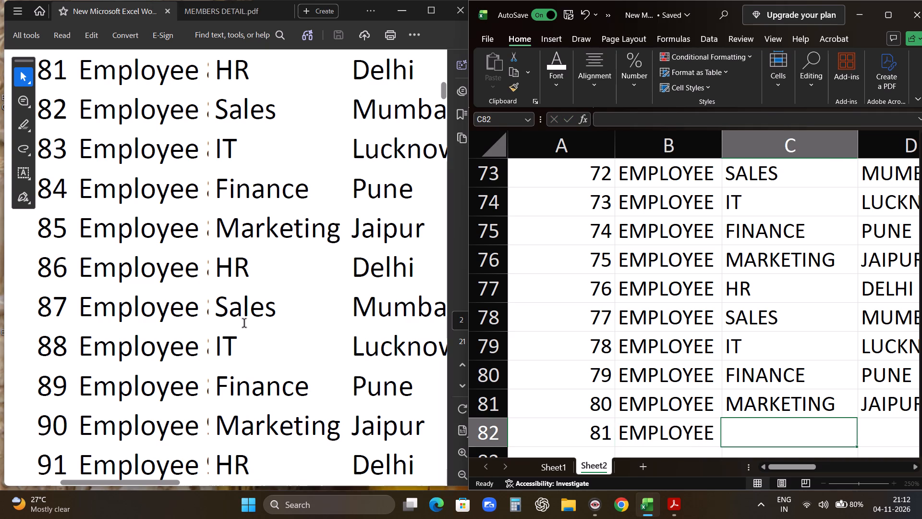
pyautogui.write('HR')
pyautogui.press('Tab')
pyautogui.write('DELHI')
pyautogui.press('Tab')
# Look up record 81's remaining columns in the PDF and enter 31, 36097, 45208 and EXCELLENT in cells E82 to H82 of Sheet2.
pyautogui.hotkey('alt', 'Tab')
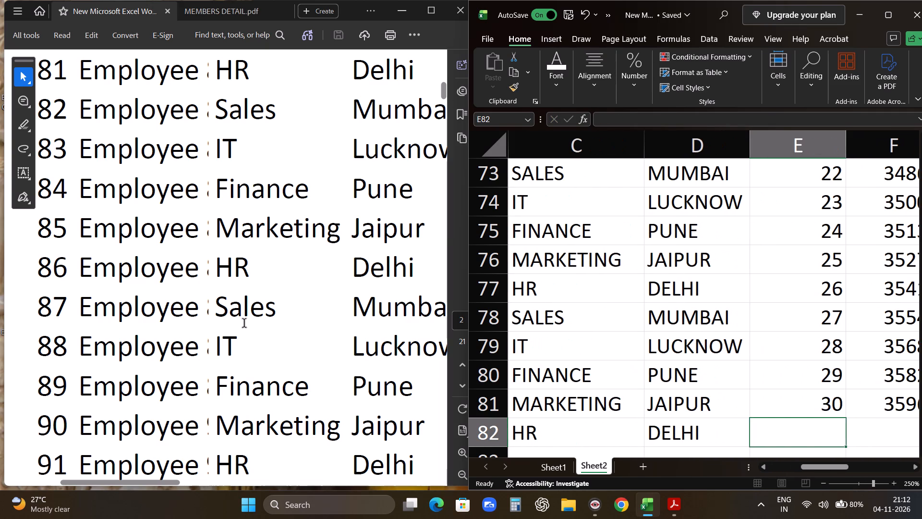
pyautogui.press('Right')
pyautogui.press('Right')
pyautogui.press('Right')
pyautogui.press('Right')
pyautogui.press('Right')
pyautogui.press('Right')
pyautogui.press('Right')
pyautogui.press('Right')
pyautogui.press('Right')
pyautogui.press('Right')
pyautogui.press('Right')
pyautogui.press('Right')
pyautogui.press('Right')
pyautogui.press('Right')
pyautogui.press('Right')
pyautogui.press('Right')
pyautogui.press('Right')
pyautogui.press('Right')
pyautogui.press('Right')
pyautogui.press('Right')
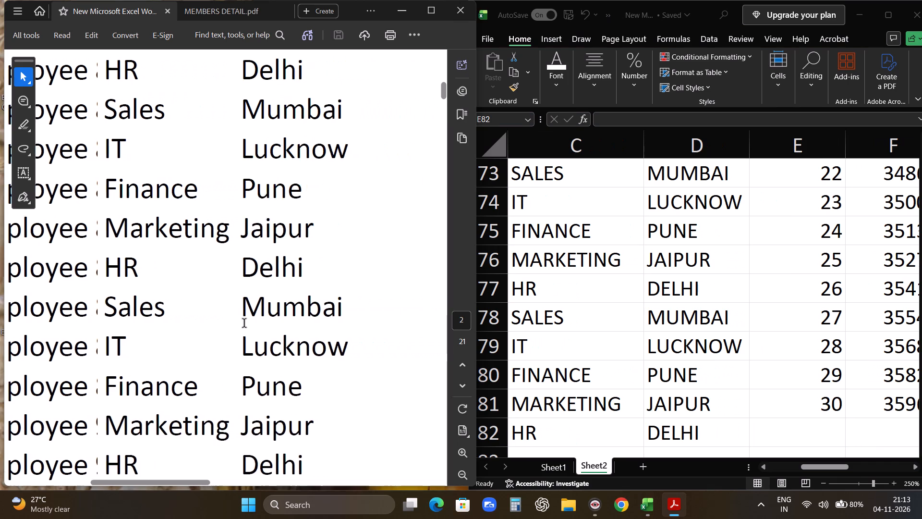
pyautogui.press('Right')
pyautogui.press('Right')
pyautogui.press('Right')
pyautogui.press('Right')
pyautogui.press('Right')
pyautogui.press('Right')
pyautogui.press('Right')
pyautogui.press('Right')
pyautogui.press('Right')
pyautogui.press('Right')
pyautogui.press('Right')
pyautogui.press('Right')
pyautogui.press('Right')
pyautogui.press('Right')
pyautogui.press('Right')
pyautogui.press('Right')
pyautogui.press('Right')
pyautogui.press('Right')
pyautogui.press('Right')
pyautogui.press('Right')
pyautogui.press('Right')
pyautogui.press('Right')
pyautogui.press('Right')
pyautogui.press('Right')
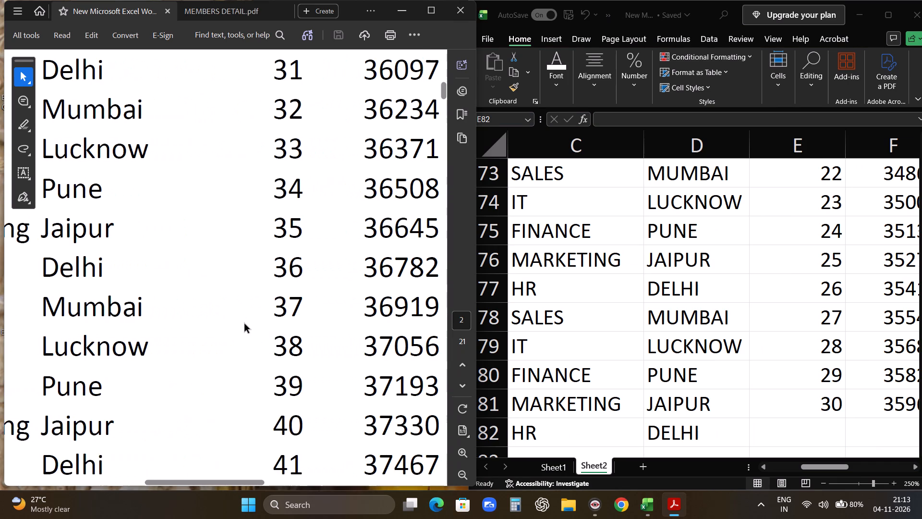
pyautogui.press('Right')
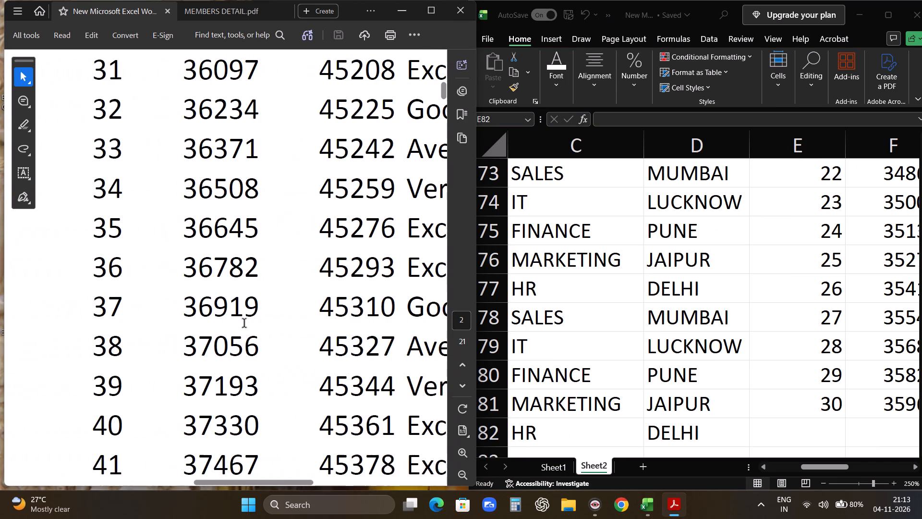
pyautogui.press('Right')
pyautogui.press('Right')
pyautogui.press('Right')
pyautogui.press('Right')
pyautogui.press('Right')
pyautogui.press('Right')
pyautogui.press('Right')
pyautogui.hotkey('alt', 'Tab')
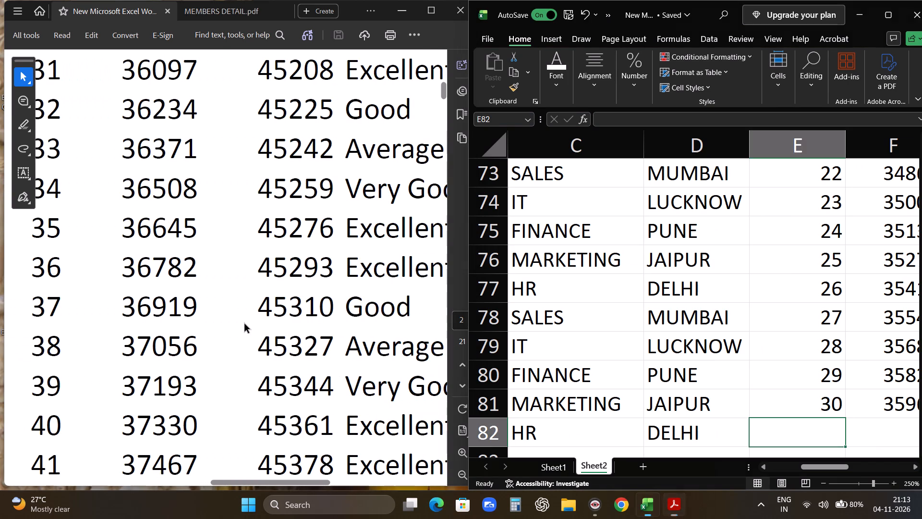
pyautogui.write('31')
pyautogui.press('Tab')
pyautogui.write('36')
pyautogui.write('097')
pyautogui.press('Tab')
pyautogui.write('45208')
pyautogui.press('Tab')
pyautogui.write('EXCELLENT')
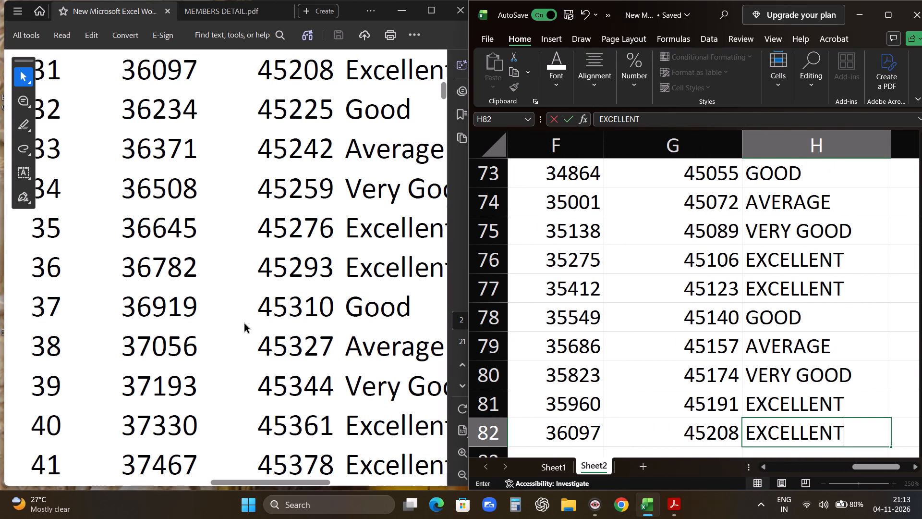
pyautogui.press('Return')
# Look up record 82 in the New Microsoft Excel Worksheet PDF and enter 82, EMPLOYEE, SALES and MUMBAI in cells A83 to D83 of Sheet2.
pyautogui.hotkey('alt', 'Tab')
pyautogui.press('Left')
pyautogui.press('Left')
pyautogui.press('Left')
pyautogui.press('Left')
pyautogui.press('Left')
pyautogui.press('Left')
pyautogui.press('Left')
pyautogui.press('Left')
pyautogui.press('Left')
pyautogui.press('Left')
pyautogui.press('Left')
pyautogui.press('Left')
pyautogui.press('Left')
pyautogui.press('Left')
pyautogui.press('Left')
pyautogui.press('Left')
pyautogui.press('Left')
pyautogui.press('Left')
pyautogui.press('Left')
pyautogui.press('Left')
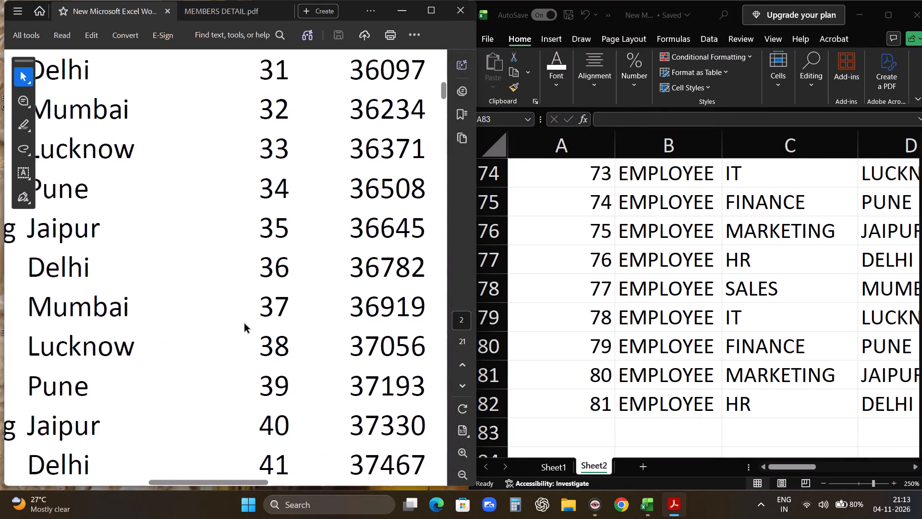
pyautogui.press('Left')
pyautogui.press('Left')
pyautogui.press('Left')
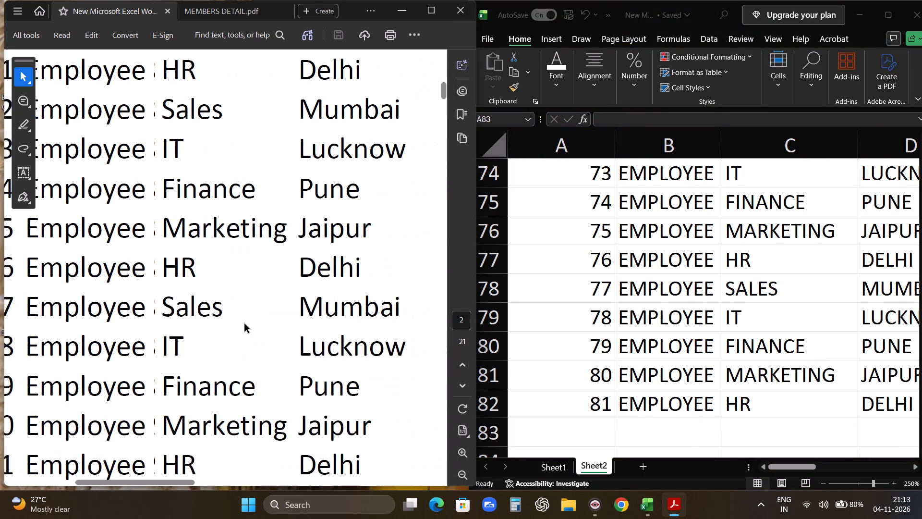
pyautogui.press('Left')
pyautogui.press('Left')
pyautogui.press('Left')
pyautogui.press('Left')
pyautogui.press('Left')
pyautogui.press('Left')
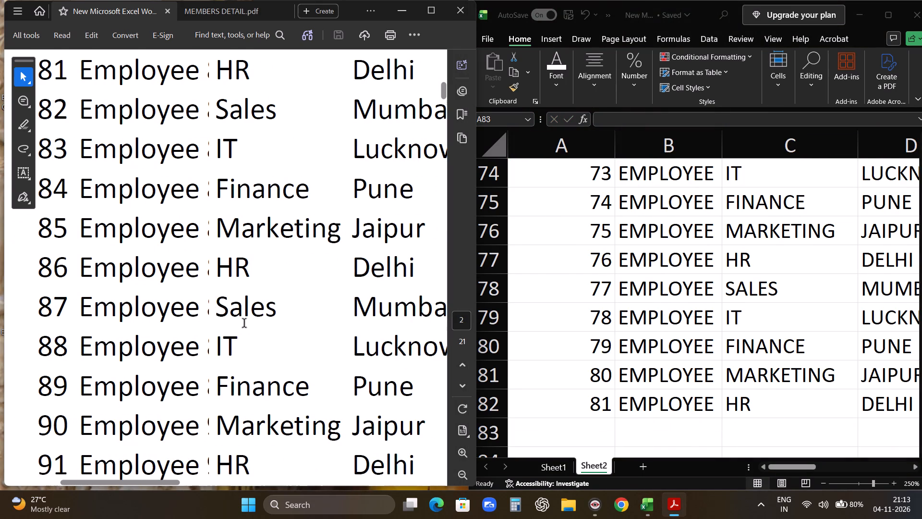
pyautogui.press('Down')
pyautogui.press('Down')
pyautogui.press('Down')
pyautogui.press('Down')
pyautogui.press('Down')
pyautogui.hotkey('alt', 'Tab')
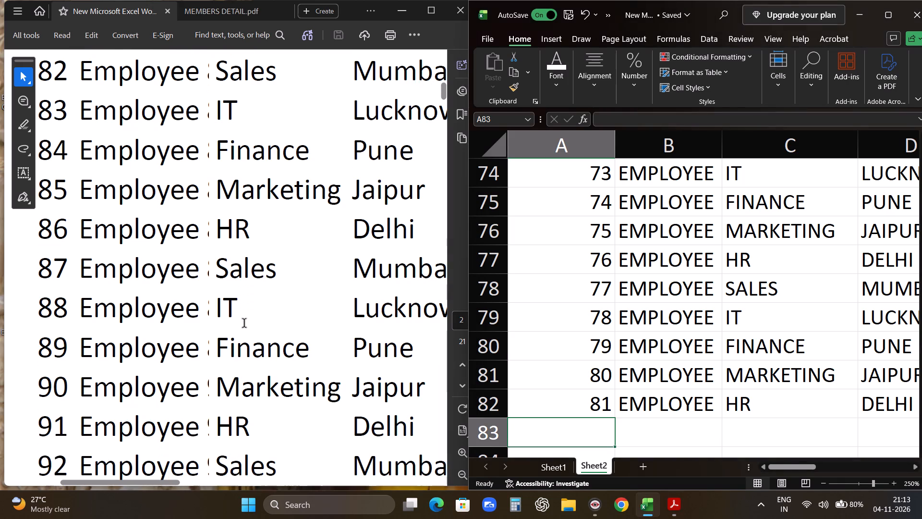
pyautogui.write('82')
pyautogui.press('Tab')
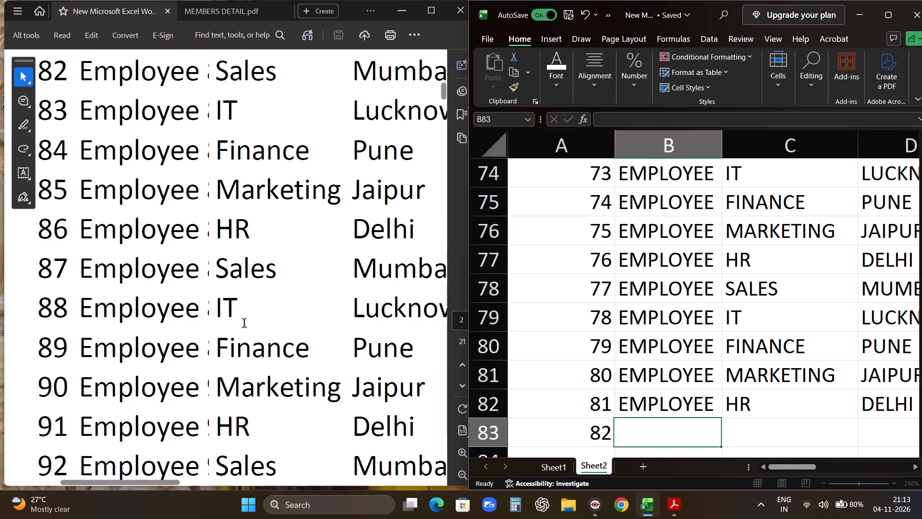
pyautogui.write('EMPLOYEE')
pyautogui.press('Tab')
pyautogui.write('SALES')
pyautogui.press('Tab')
pyautogui.write('MUM')
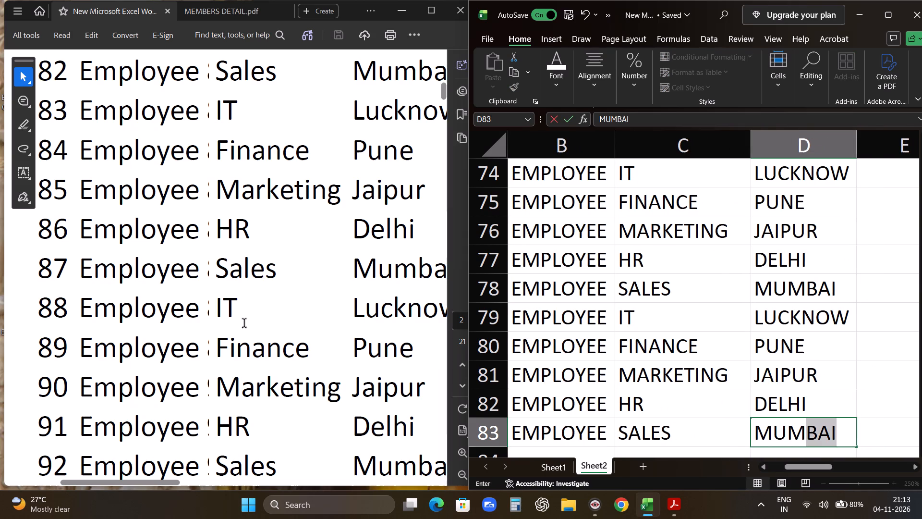
pyautogui.write('BAI')
pyautogui.press('Tab')
# Look up record 82's remaining columns in the PDF and enter 32, 36234, 45225 and GOOD in cells E83 to H83 of Sheet2.
pyautogui.hotkey('alt', 'Tab')
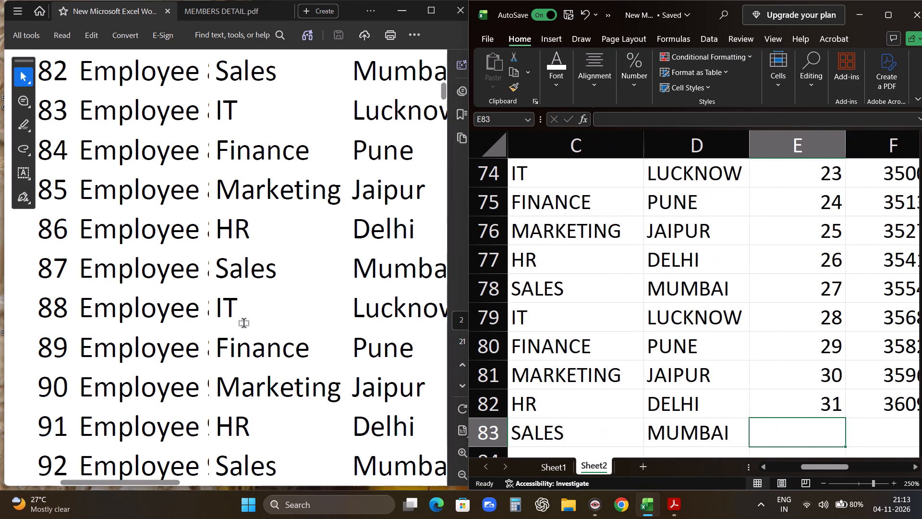
pyautogui.press('Right')
pyautogui.press('Right')
pyautogui.press('Right')
pyautogui.press('Right')
pyautogui.press('Right')
pyautogui.press('Right')
pyautogui.press('Right')
pyautogui.press('Right')
pyautogui.press('Right')
pyautogui.press('Right')
pyautogui.press('Right')
pyautogui.press('Right')
pyautogui.press('Right')
pyautogui.press('Right')
pyautogui.press('Right')
pyautogui.press('Right')
pyautogui.press('Right')
pyautogui.press('Right')
pyautogui.press('Right')
pyautogui.press('Right')
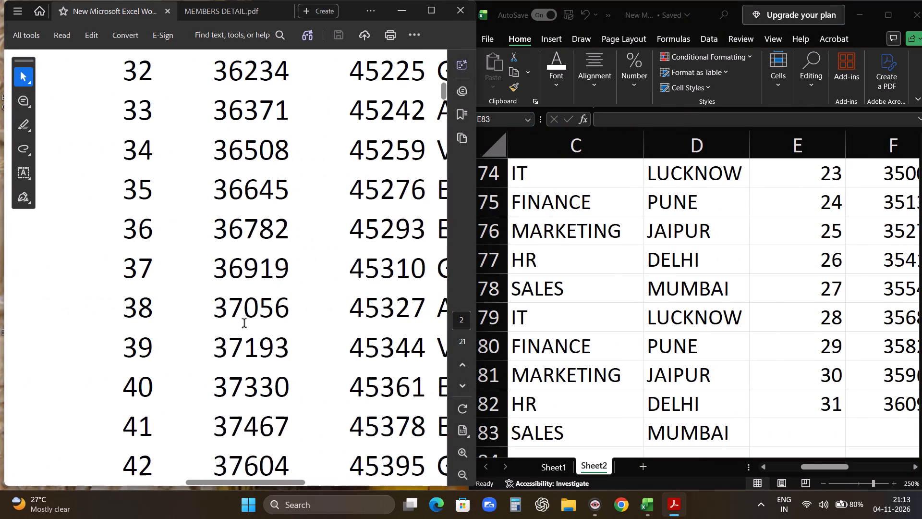
pyautogui.press('Right')
pyautogui.press('Right')
pyautogui.press('Right')
pyautogui.press('Right')
pyautogui.press('Right')
pyautogui.press('Right')
pyautogui.press('Right')
pyautogui.press('Right')
pyautogui.hotkey('alt', 'Tab')
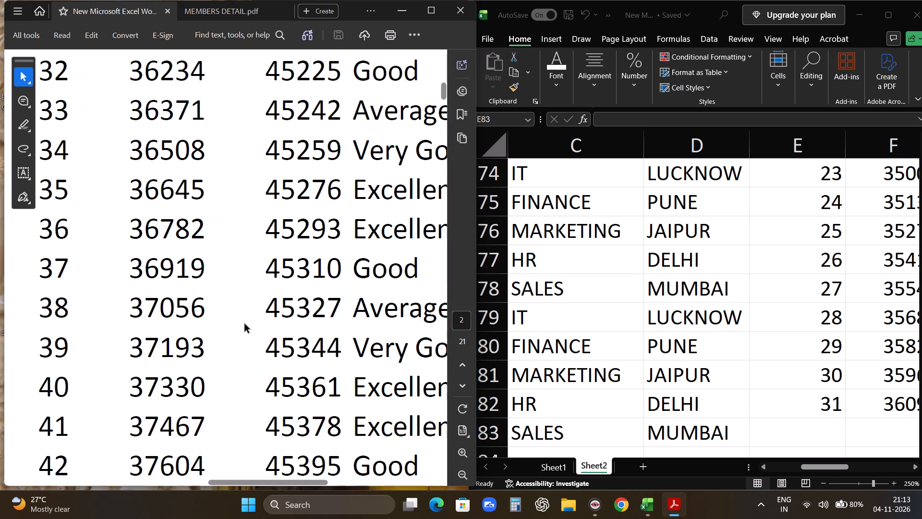
pyautogui.write('32')
pyautogui.press('Tab')
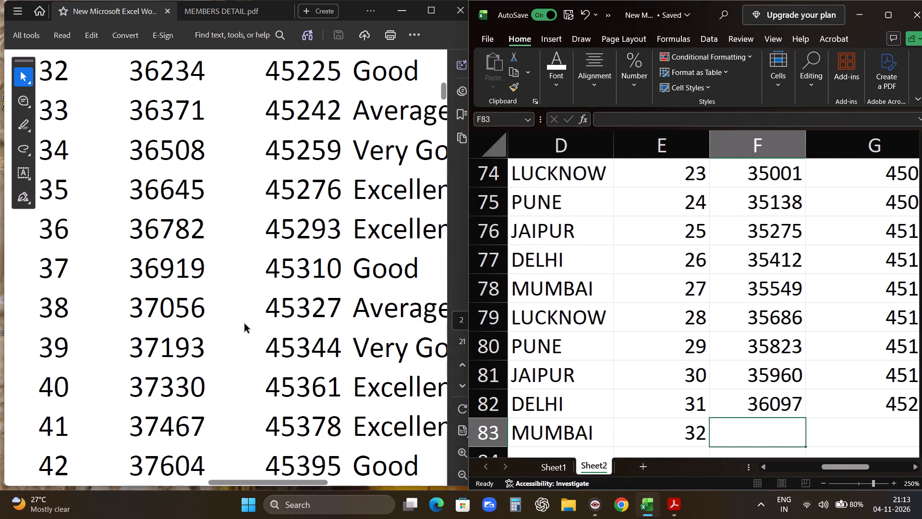
pyautogui.write('362')
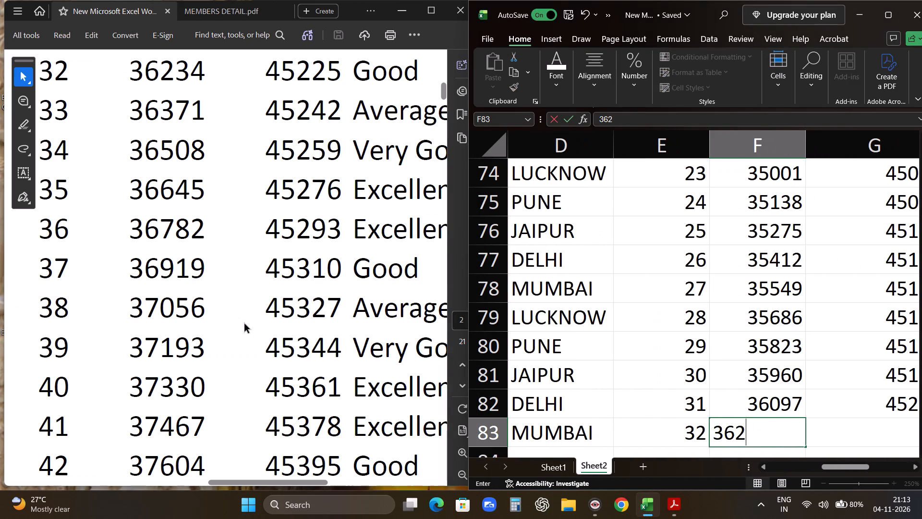
pyautogui.write('34')
pyautogui.press('Tab')
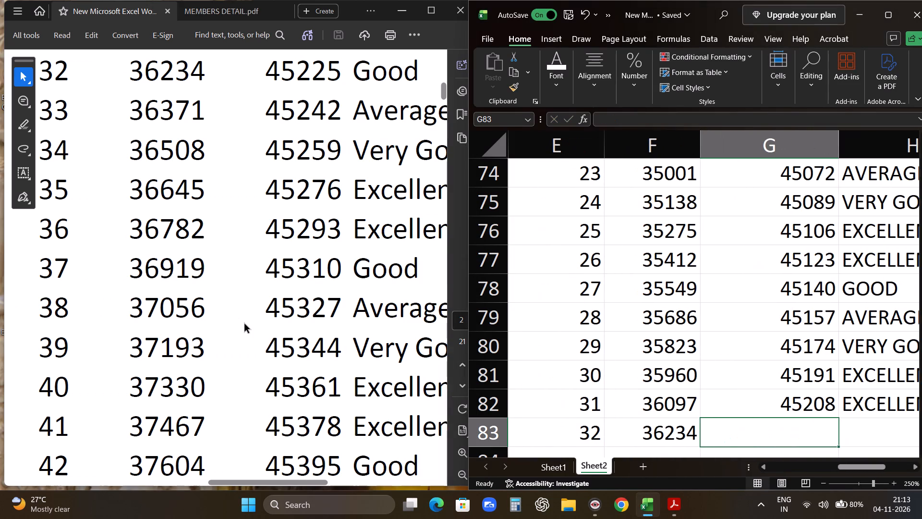
pyautogui.write('45225')
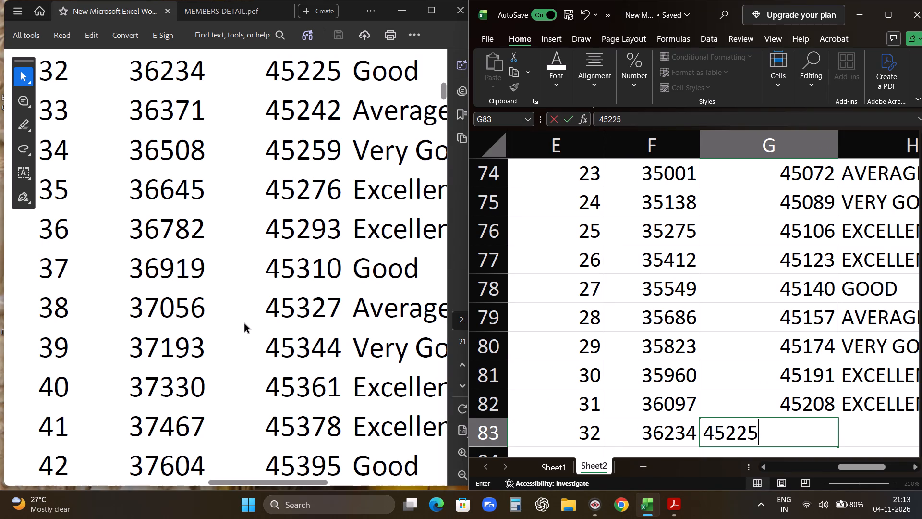
pyautogui.press('Tab')
pyautogui.write('GOOD')
pyautogui.press('Return')
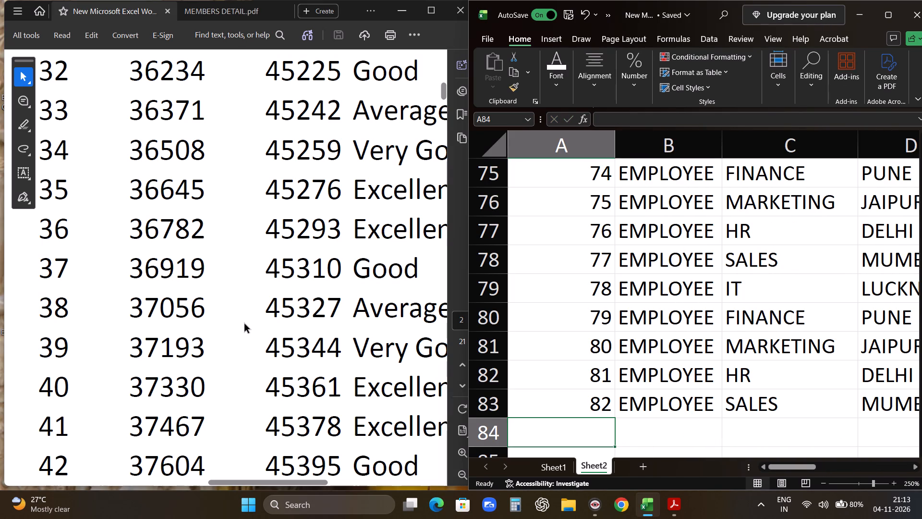
# Look up record 83's number, employee, department and city columns in the New Microsoft Excel Worksheet PDF for row 84 of Sheet2.
pyautogui.hotkey('alt', 'Tab')
pyautogui.press('Left')
pyautogui.press('Left')
pyautogui.press('Left')
pyautogui.press('Left')
pyautogui.press('Left')
pyautogui.press('Left')
pyautogui.press('Left')
pyautogui.press('Left')
pyautogui.press('Left')
pyautogui.press('Left')
pyautogui.press('Left')
pyautogui.press('Left')
pyautogui.press('Left')
pyautogui.press('Left')
pyautogui.press('Left')
pyautogui.press('Left')
pyautogui.press('Left')
pyautogui.press('Left')
pyautogui.press('Left')
pyautogui.press('Left')
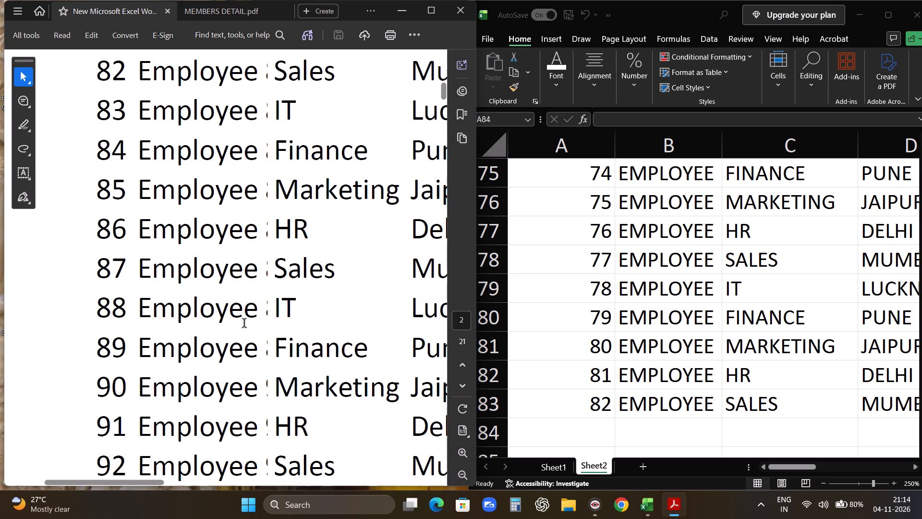
pyautogui.press('Right')
pyautogui.press('Right')
pyautogui.press('Right')
pyautogui.press('Right')
pyautogui.press('Right')
pyautogui.press('Right')
pyautogui.press('Right')
pyautogui.press('Right')
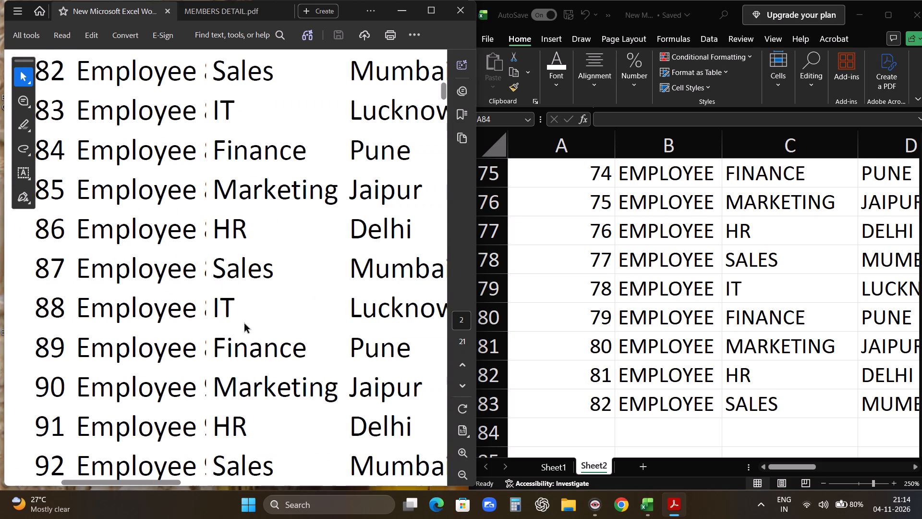
pyautogui.press('Down')
pyautogui.press('Down')
pyautogui.press('Down')
pyautogui.press('Down')
pyautogui.press('Down')
pyautogui.press('Down')
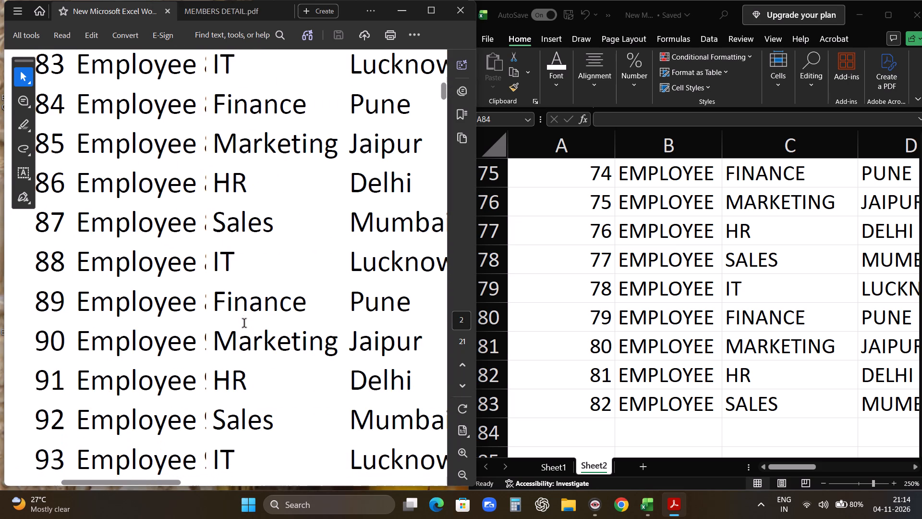